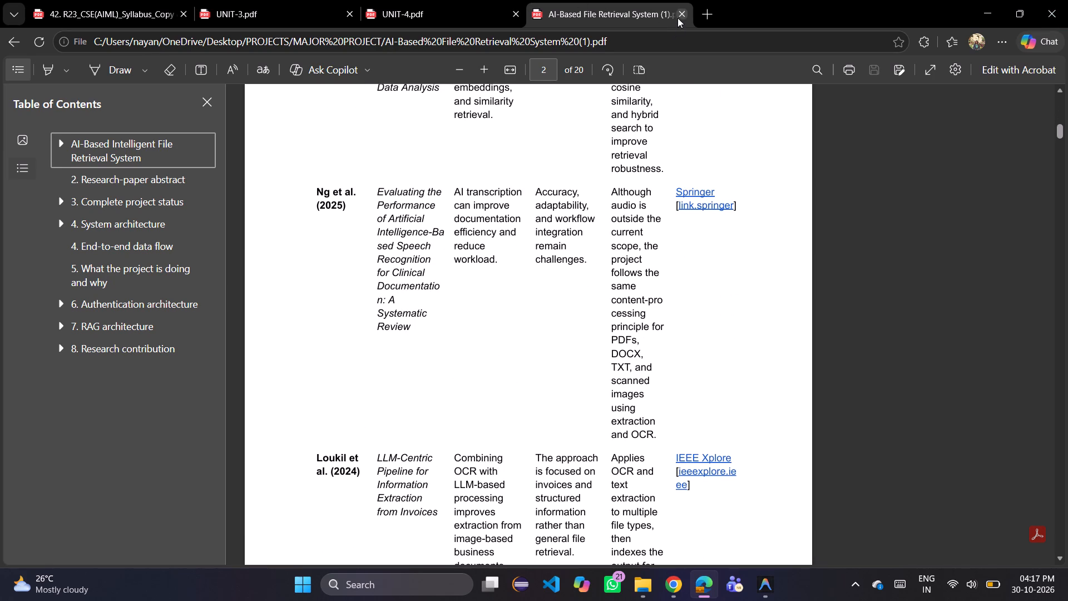
pyautogui.scroll(-7, 596, 237)
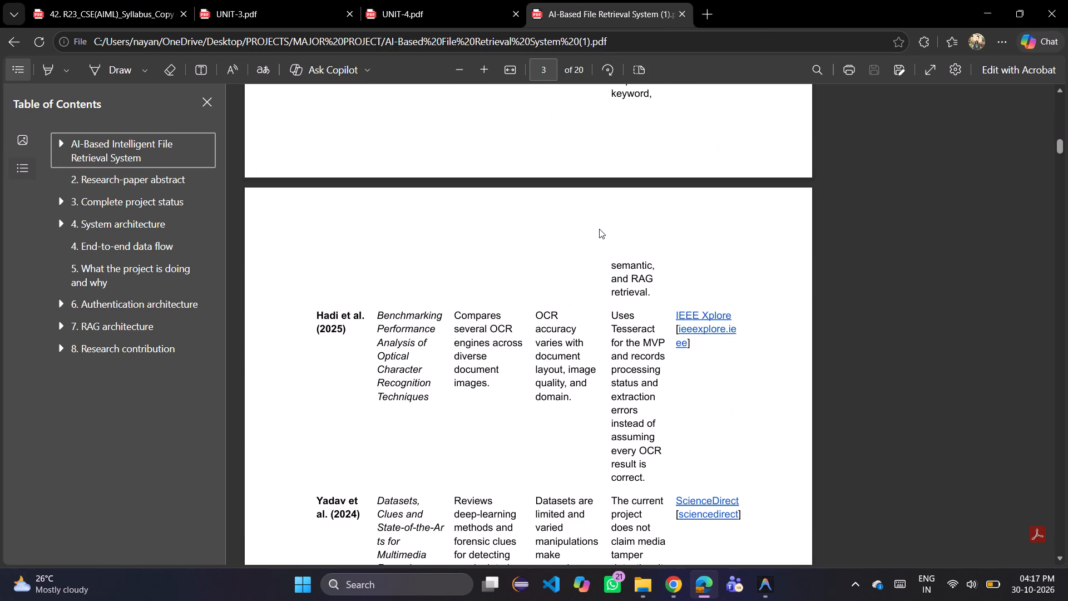
pyautogui.scroll(-14, 599, 229)
pyautogui.scroll(-16, 601, 222)
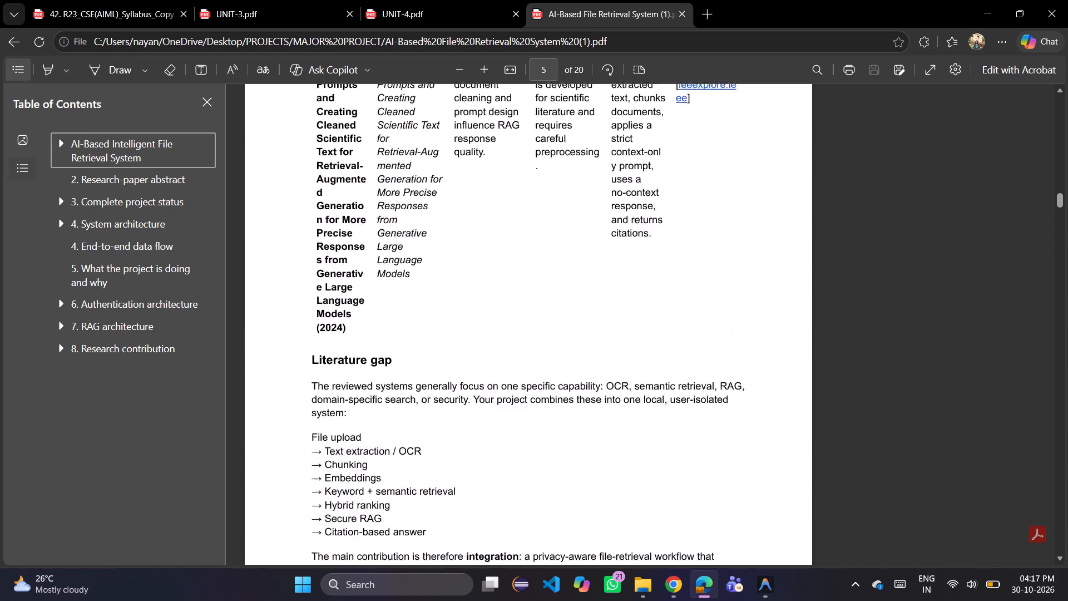
pyautogui.scroll(-15, 603, 215)
pyautogui.scroll(-7, 603, 208)
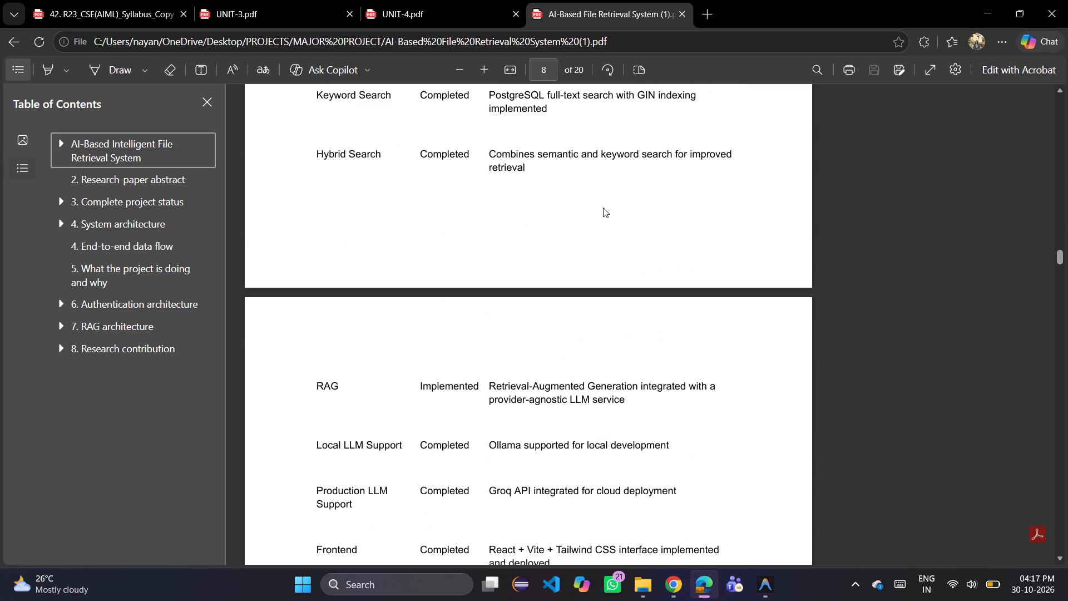
pyautogui.scroll(-15, 603, 208)
pyautogui.scroll(-7, 603, 206)
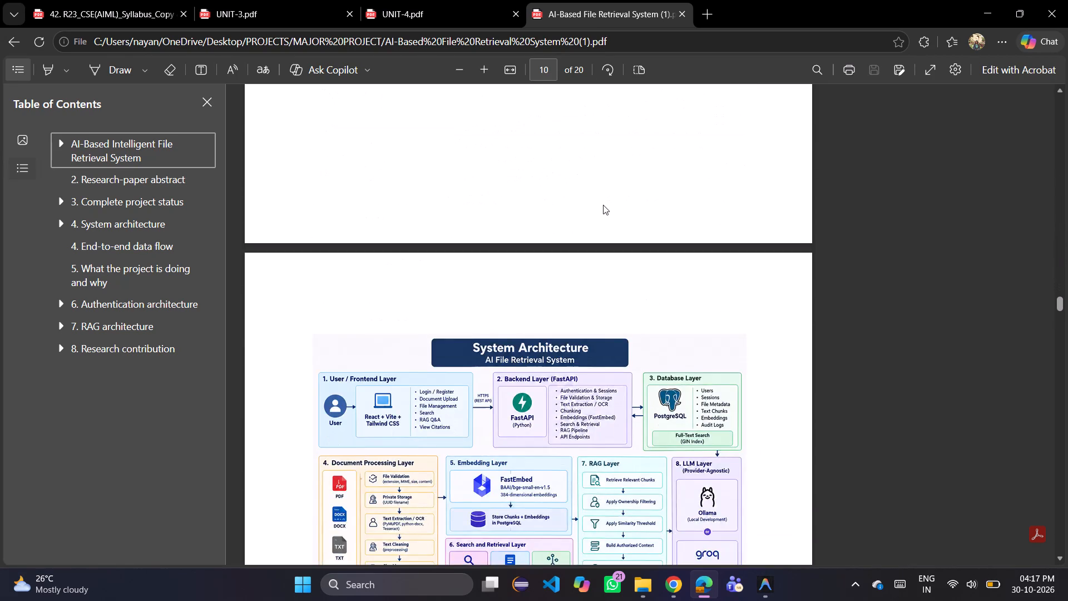
pyautogui.scroll(-7, 603, 205)
pyautogui.scroll(4, 603, 204)
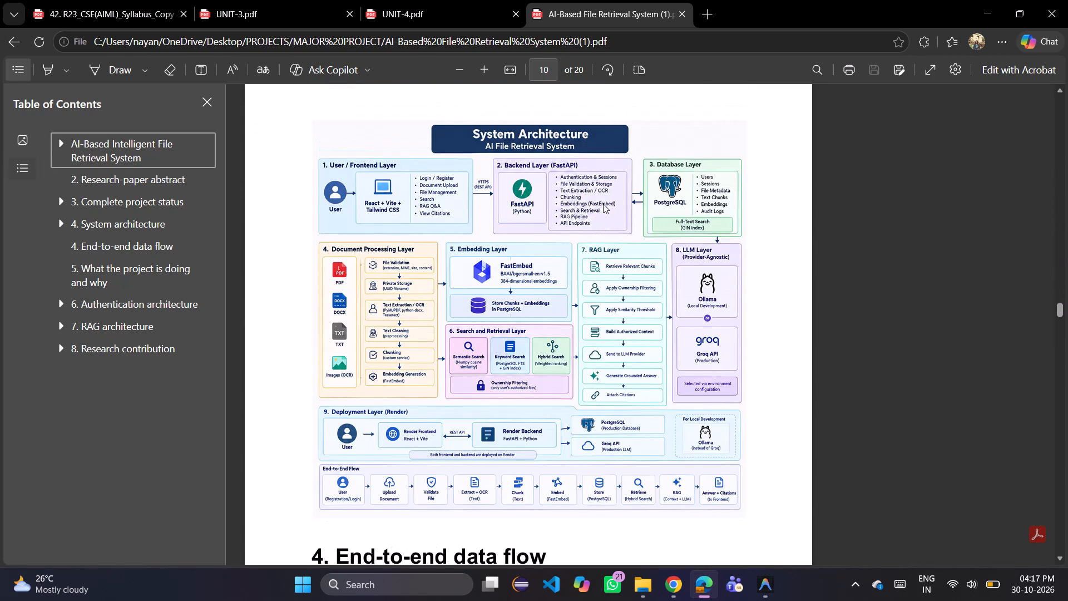
# Look through the rest of the project PDF, from the end-to-end data flow section to the final page.
pyautogui.scroll(-7, 415, 250)
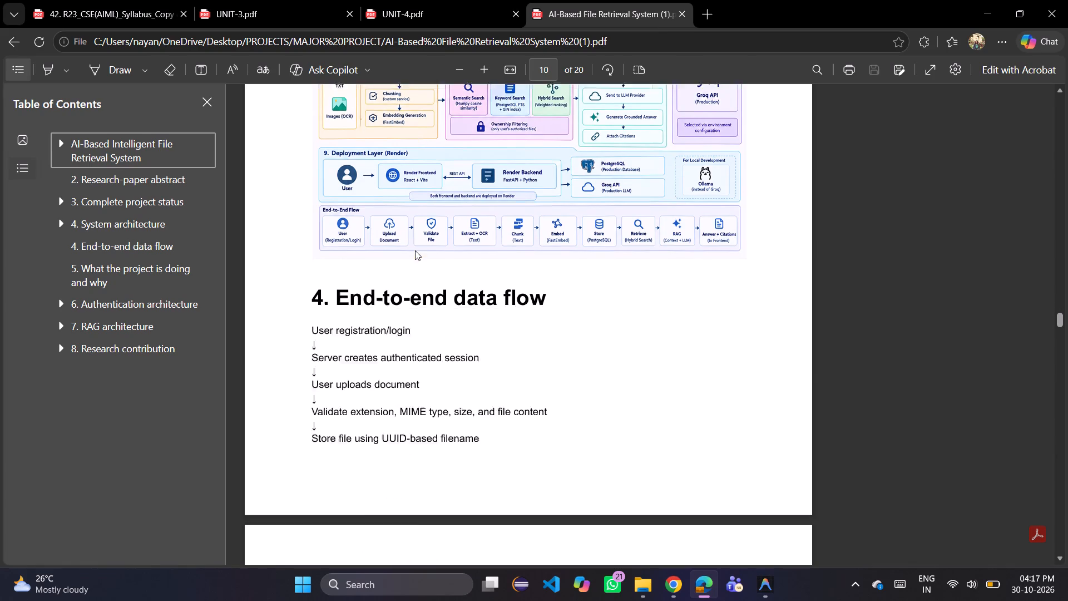
pyautogui.scroll(-8, 612, 291)
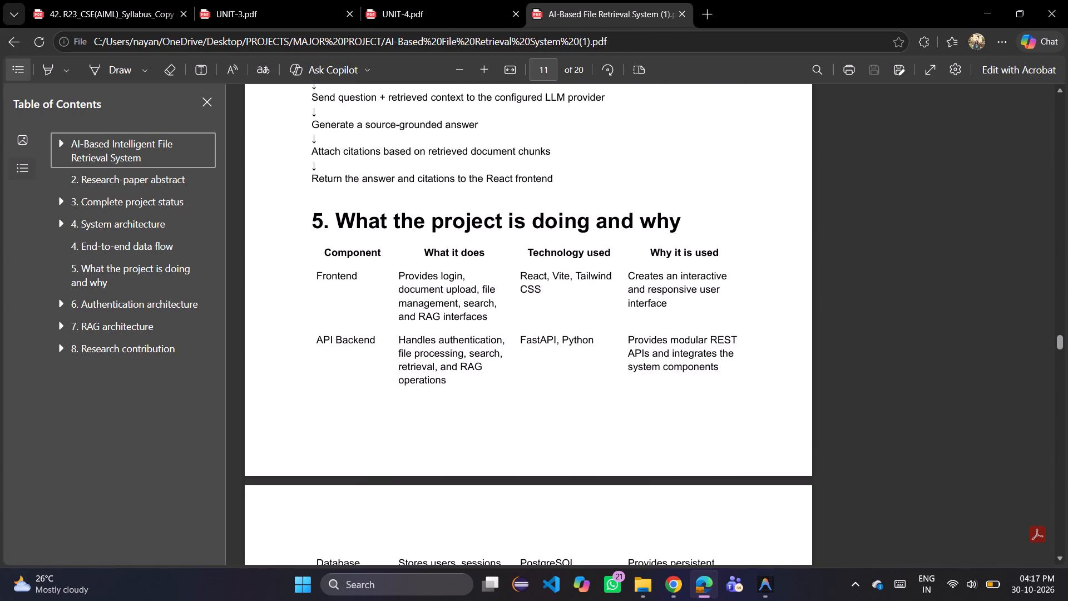
pyautogui.scroll(-18, 624, 295)
pyautogui.scroll(-5, 625, 293)
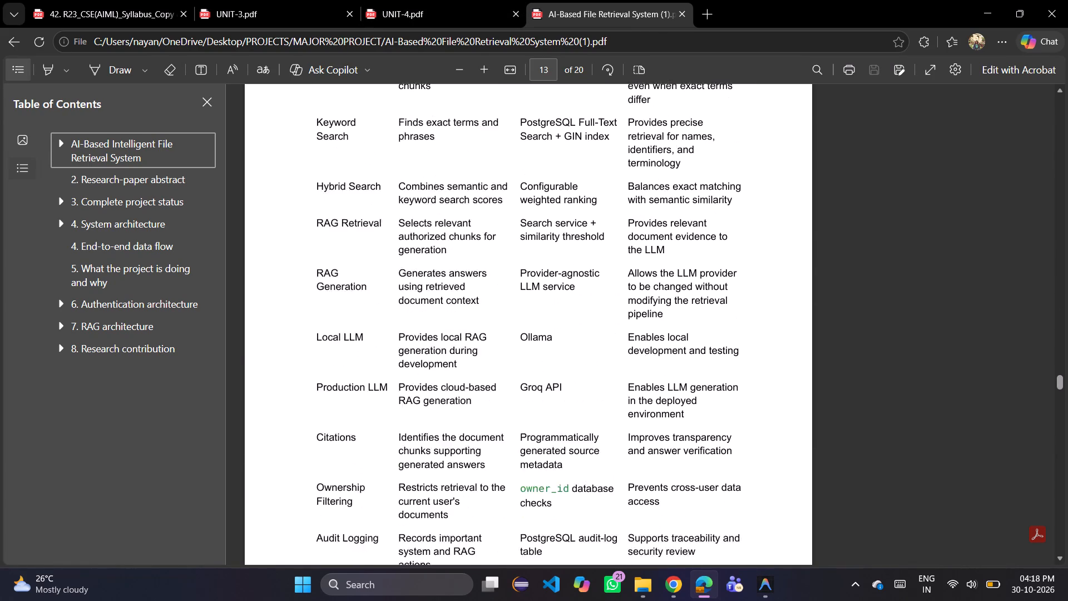
pyautogui.scroll(-11, 625, 293)
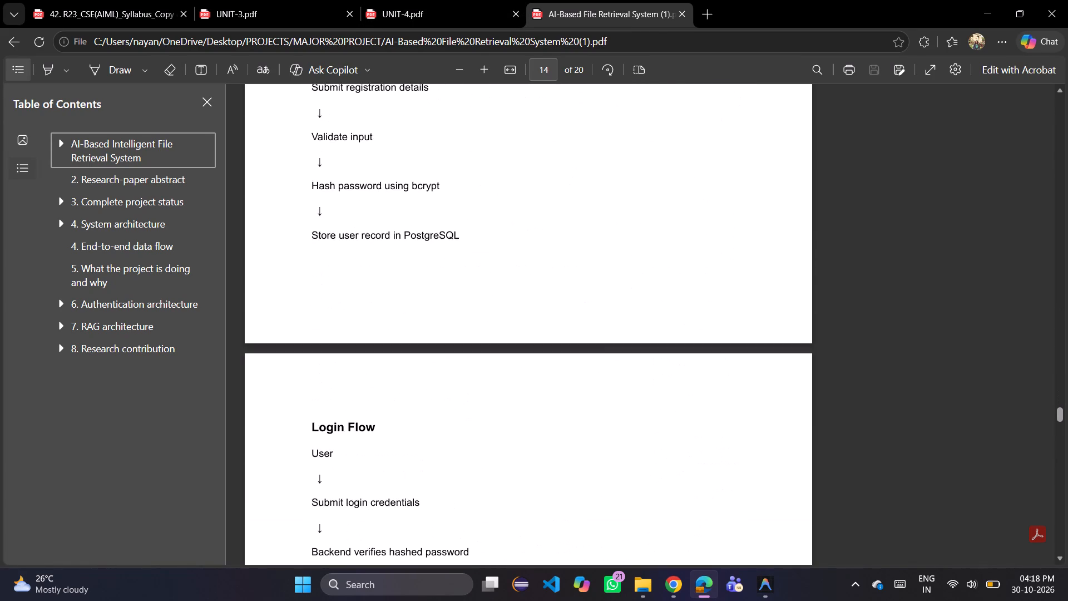
pyautogui.scroll(-18, 599, 270)
pyautogui.scroll(-10, 595, 269)
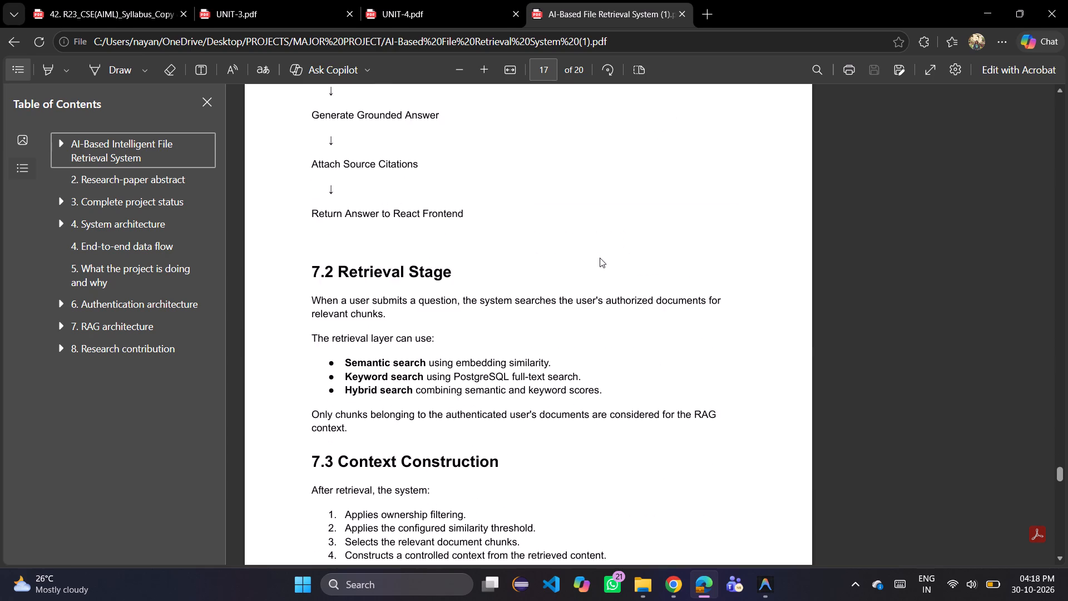
pyautogui.scroll(-19, 600, 258)
pyautogui.scroll(-8, 600, 248)
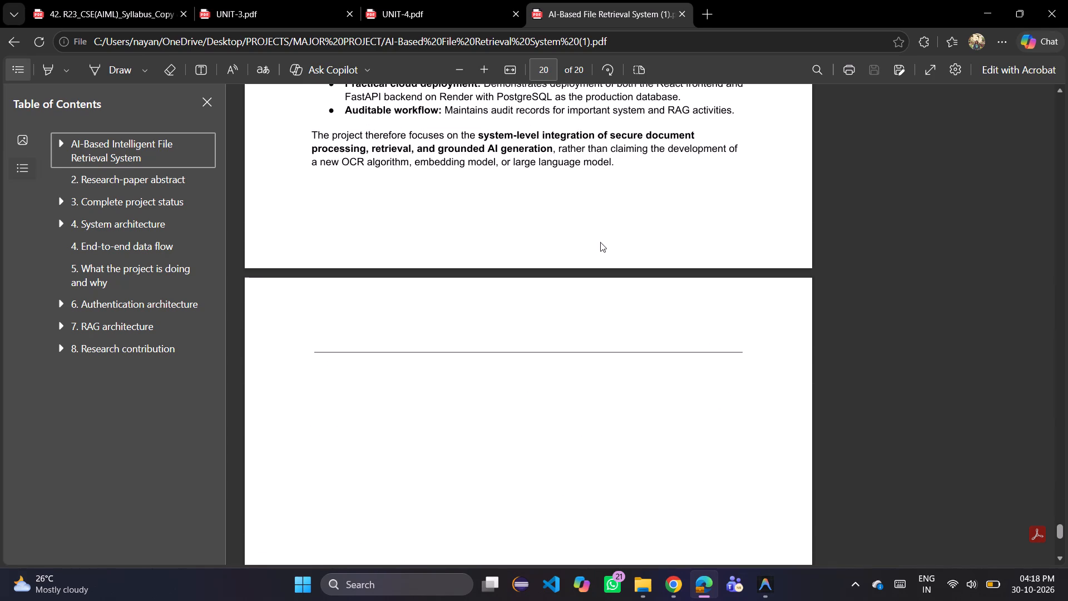
pyautogui.scroll(-6, 600, 242)
# From the MAJOR PROJECT folder, open the PDF MajorProject_Review1-1 to check its title page, and close it.
pyautogui.click(648, 586)
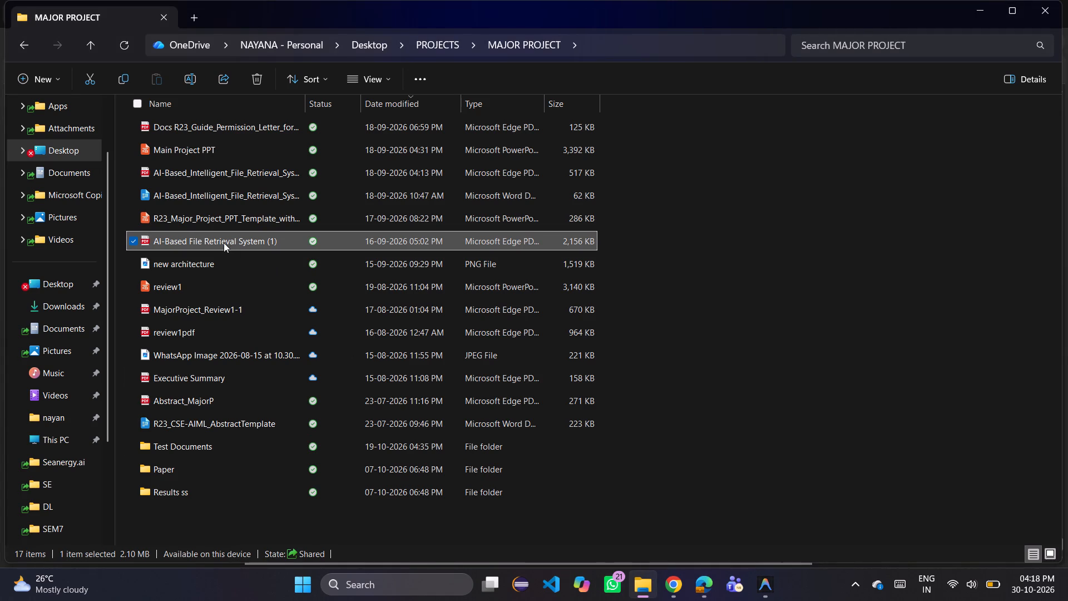
pyautogui.doubleClick(205, 308)
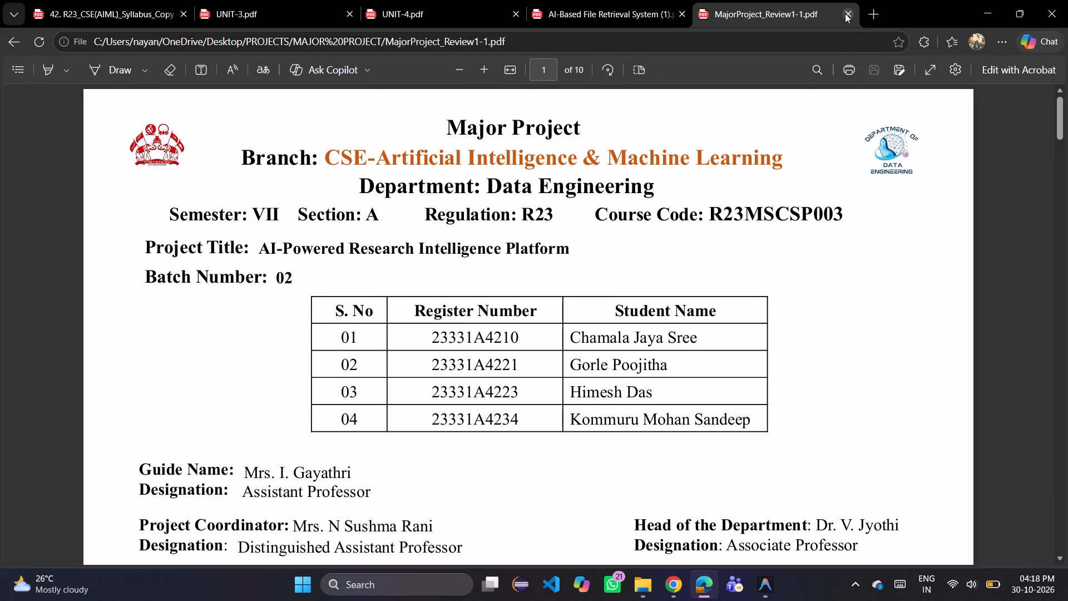
pyautogui.click(848, 13)
# Look over the files in the MAJOR PROJECT folder, open the WhatsApp image dated 2026-08-15, and close the viewer.
pyautogui.click(647, 589)
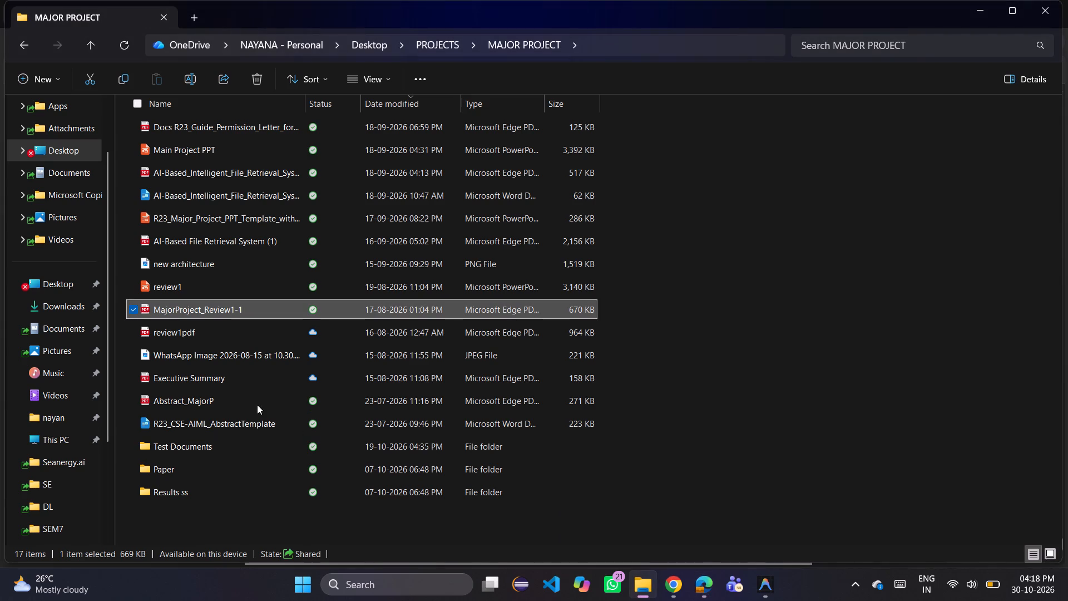
pyautogui.click(207, 378)
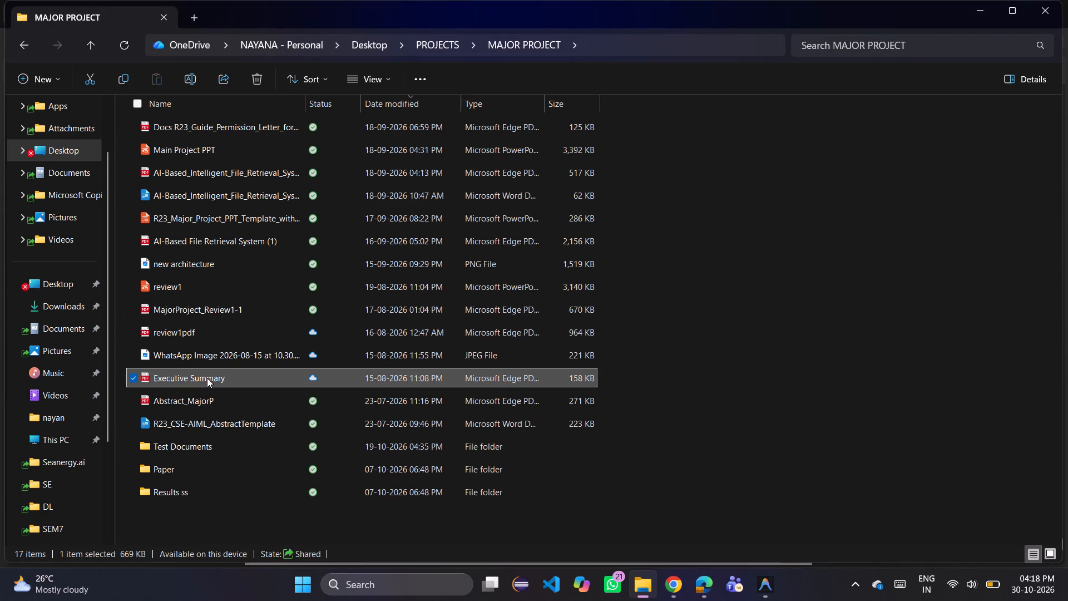
pyautogui.click(201, 422)
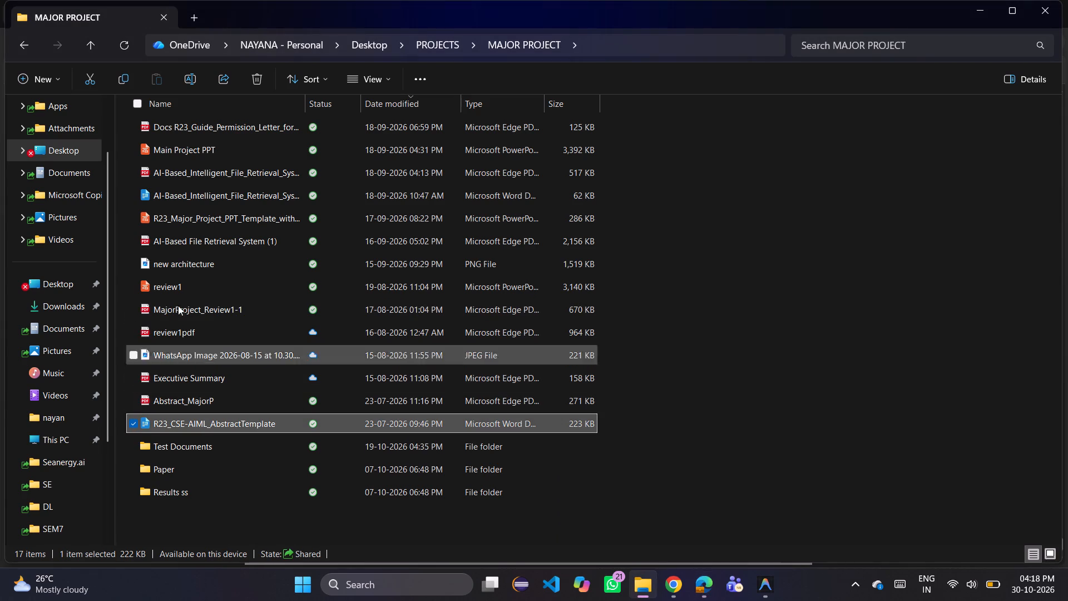
pyautogui.click(190, 131)
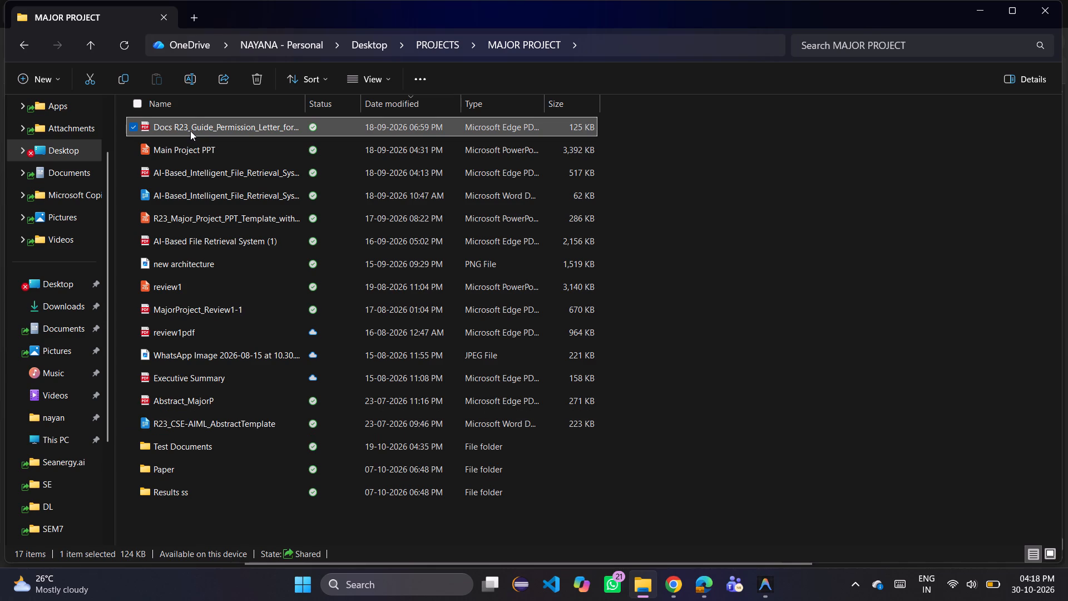
pyautogui.click(204, 270)
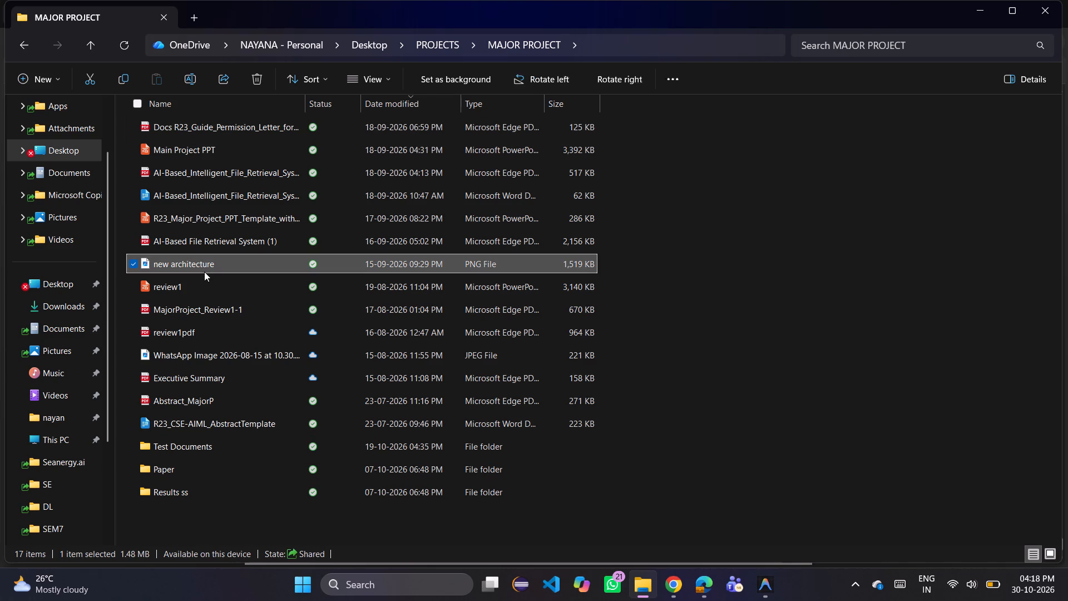
pyautogui.click(216, 349)
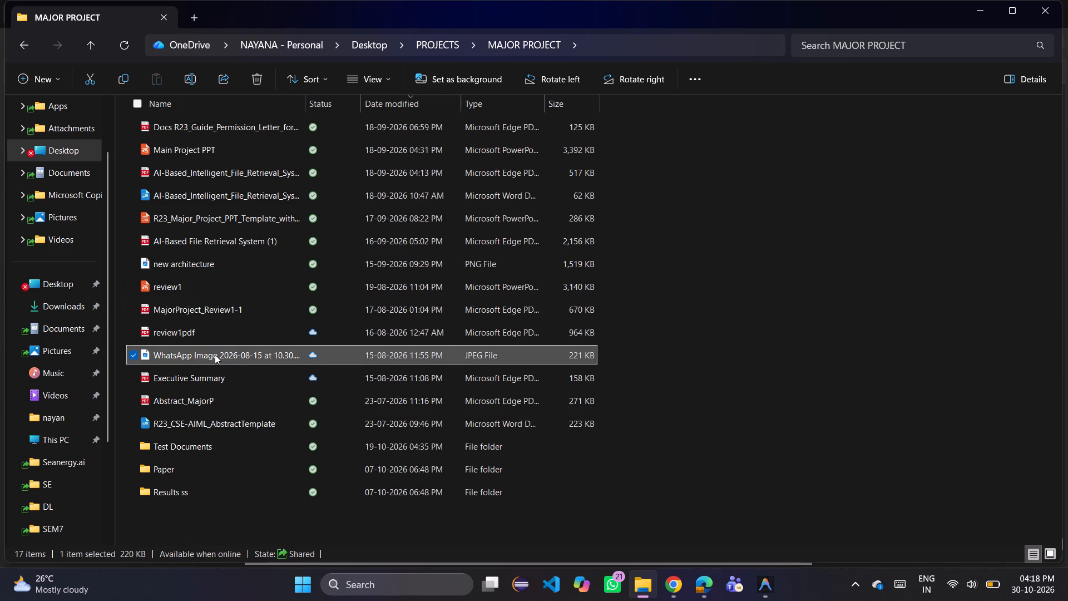
pyautogui.doubleClick(215, 354)
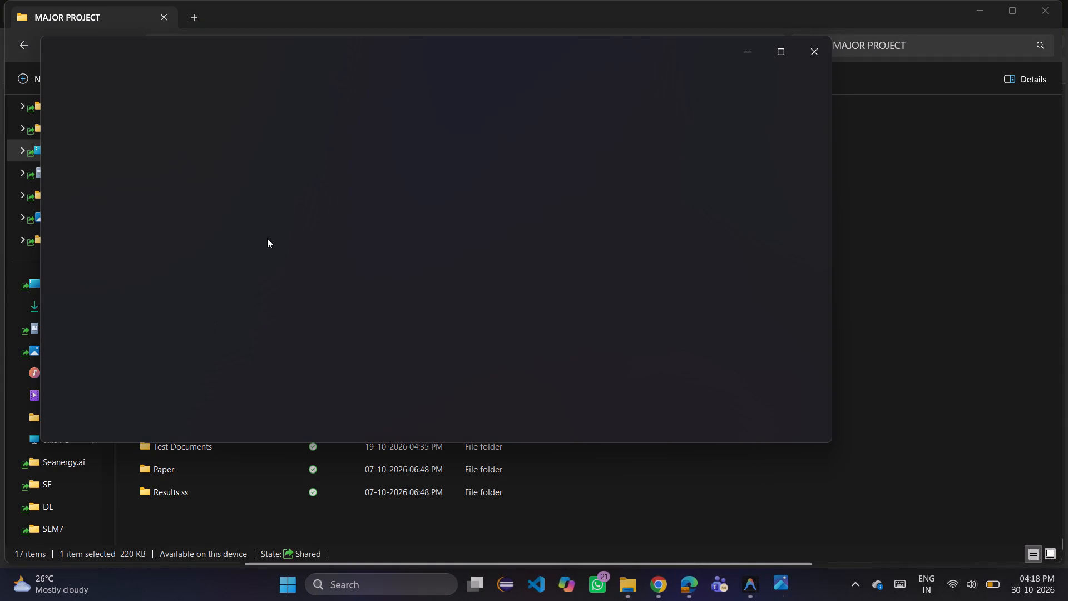
pyautogui.click(810, 56)
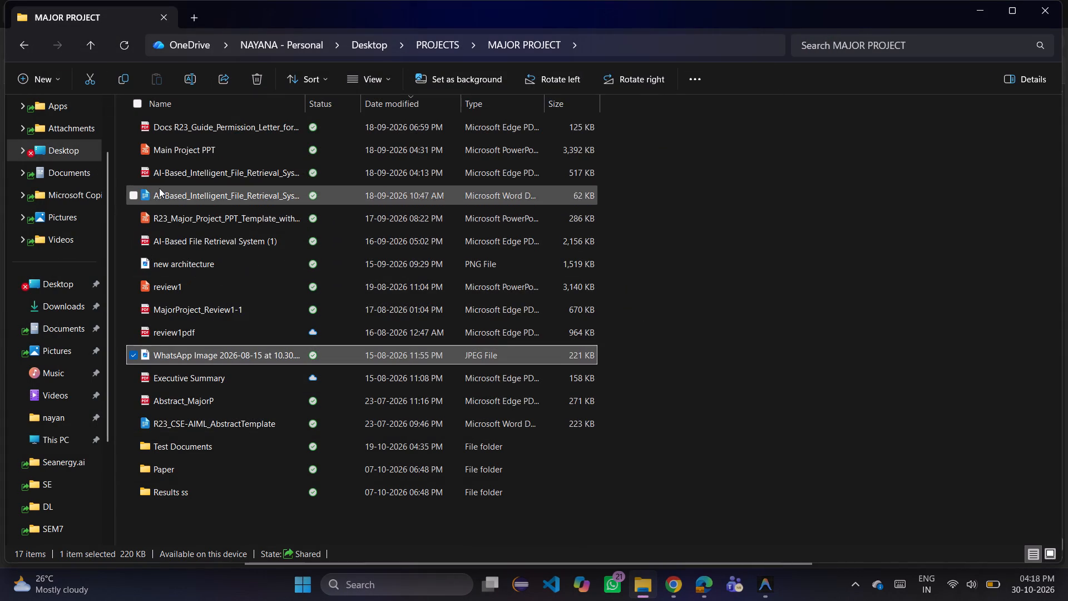
# Open the Main Project PPT presentation from the MAJOR PROJECT folder in LibreOffice Impress and dismiss the tip of the day.
pyautogui.click(170, 147)
pyautogui.click(175, 170)
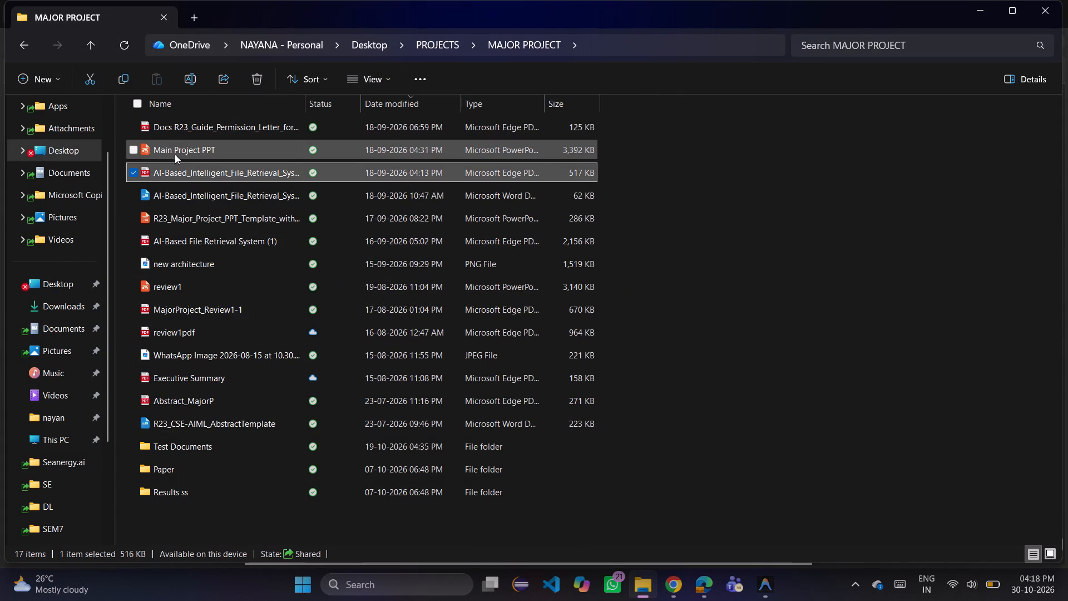
pyautogui.click(175, 152)
pyautogui.doubleClick(175, 152)
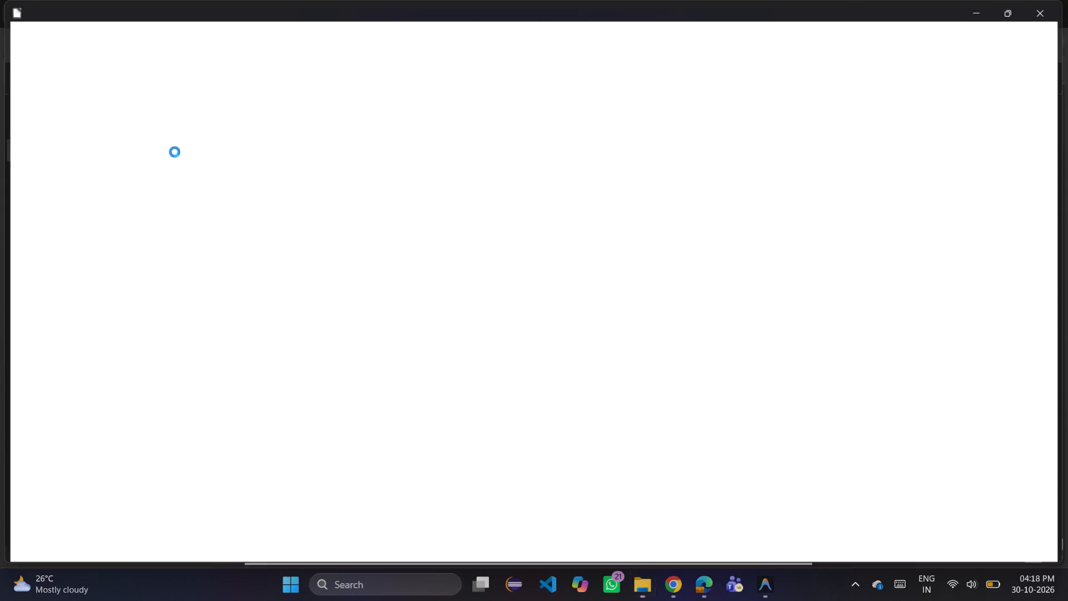
pyautogui.click(633, 589)
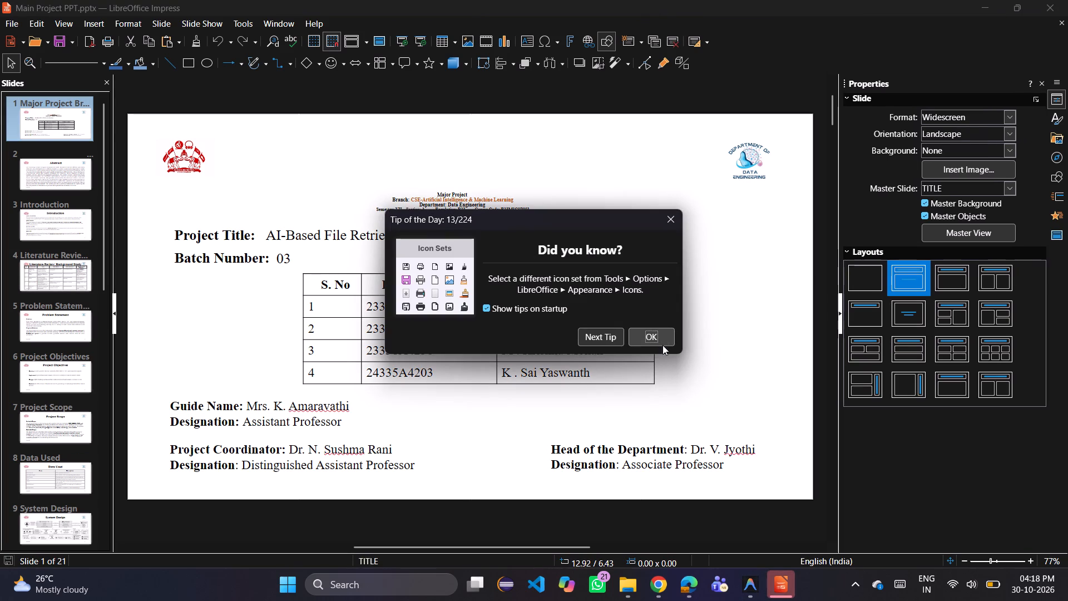
pyautogui.click(654, 330)
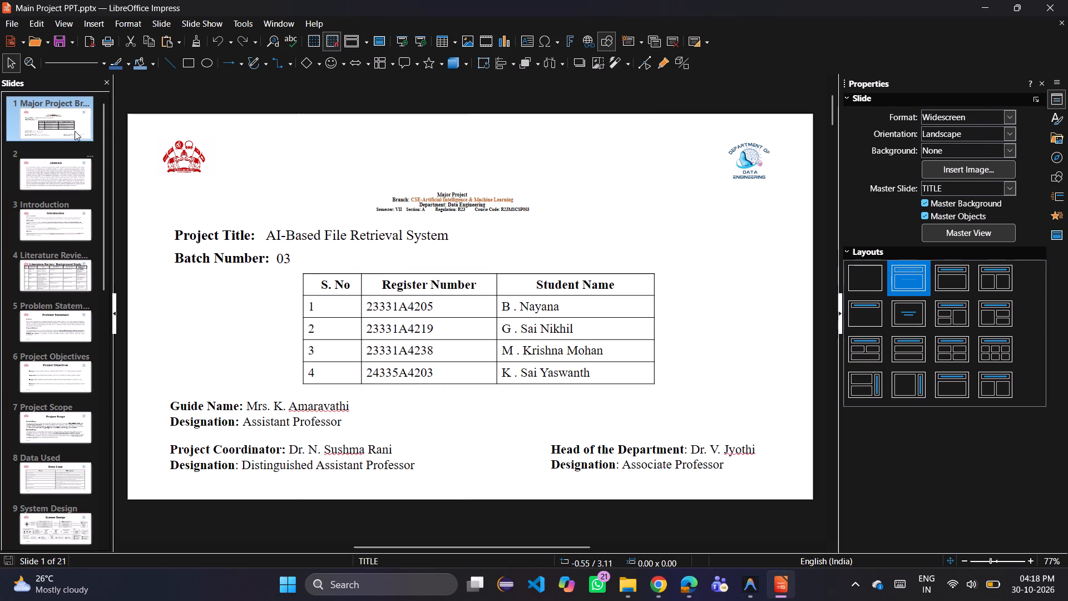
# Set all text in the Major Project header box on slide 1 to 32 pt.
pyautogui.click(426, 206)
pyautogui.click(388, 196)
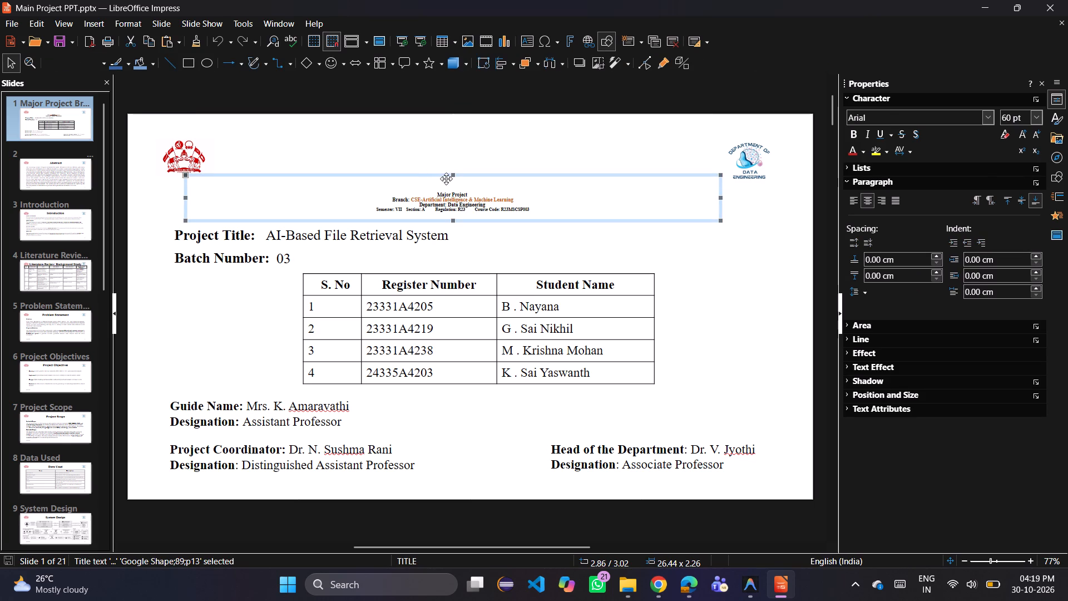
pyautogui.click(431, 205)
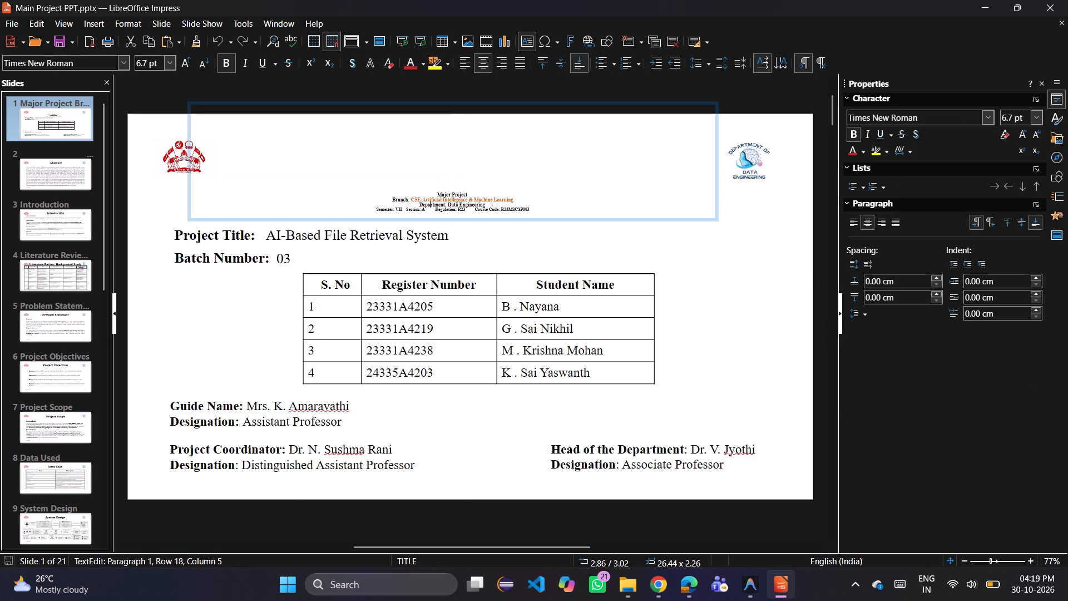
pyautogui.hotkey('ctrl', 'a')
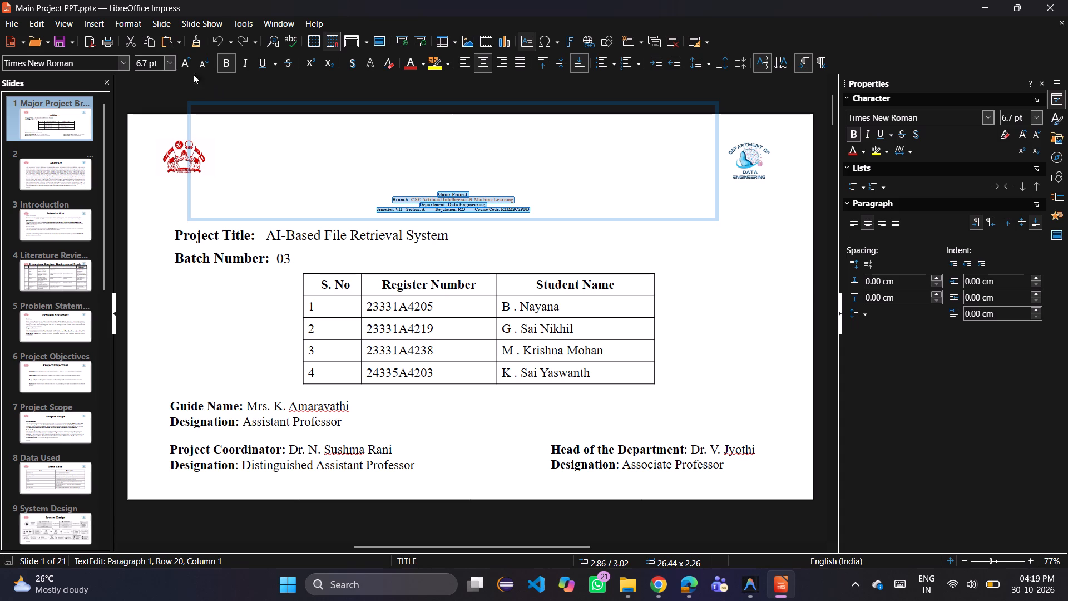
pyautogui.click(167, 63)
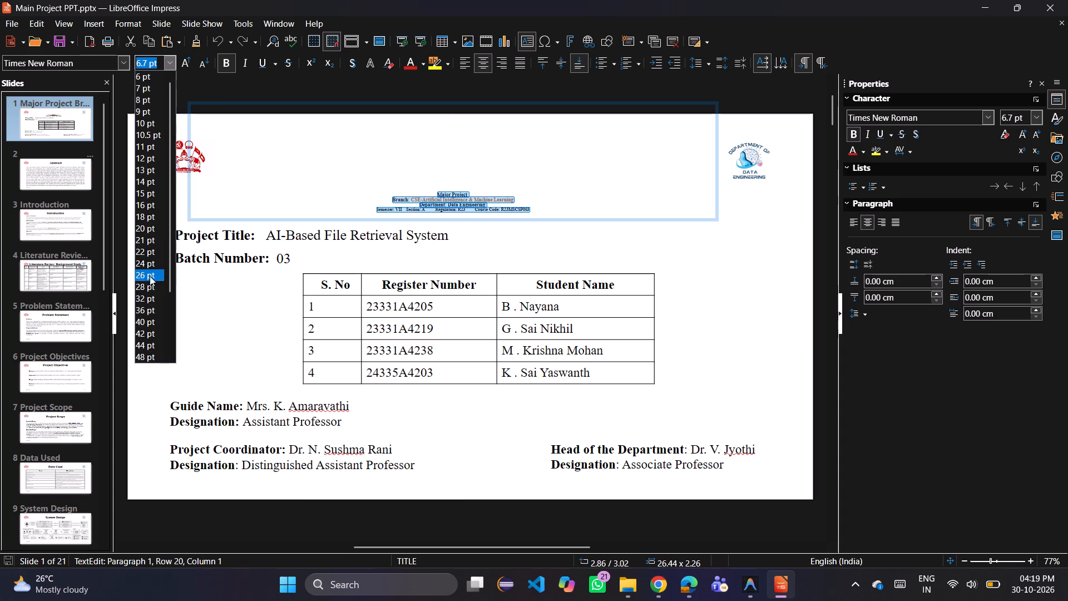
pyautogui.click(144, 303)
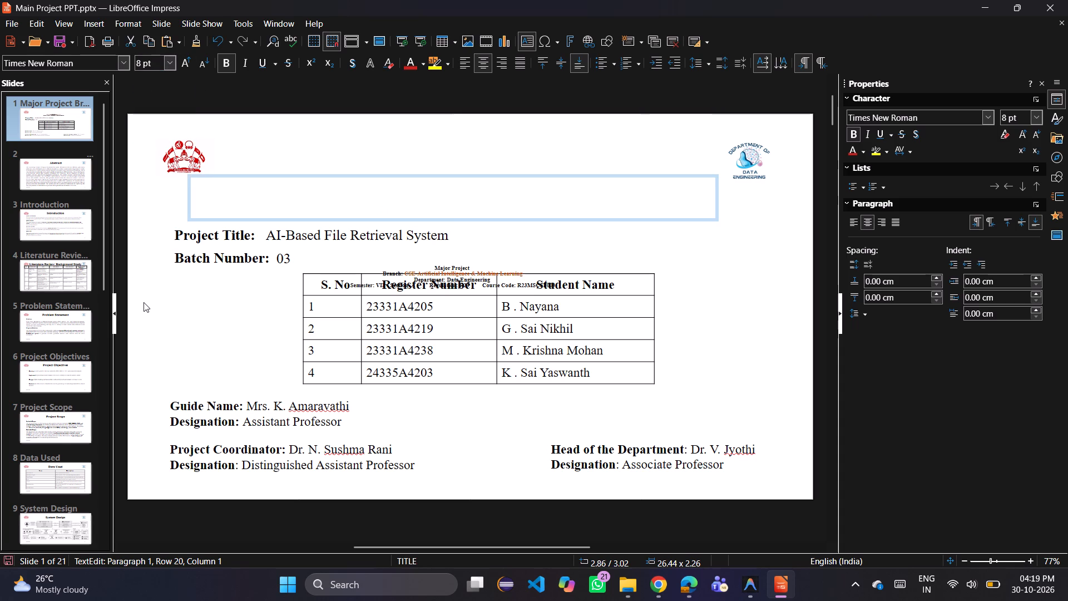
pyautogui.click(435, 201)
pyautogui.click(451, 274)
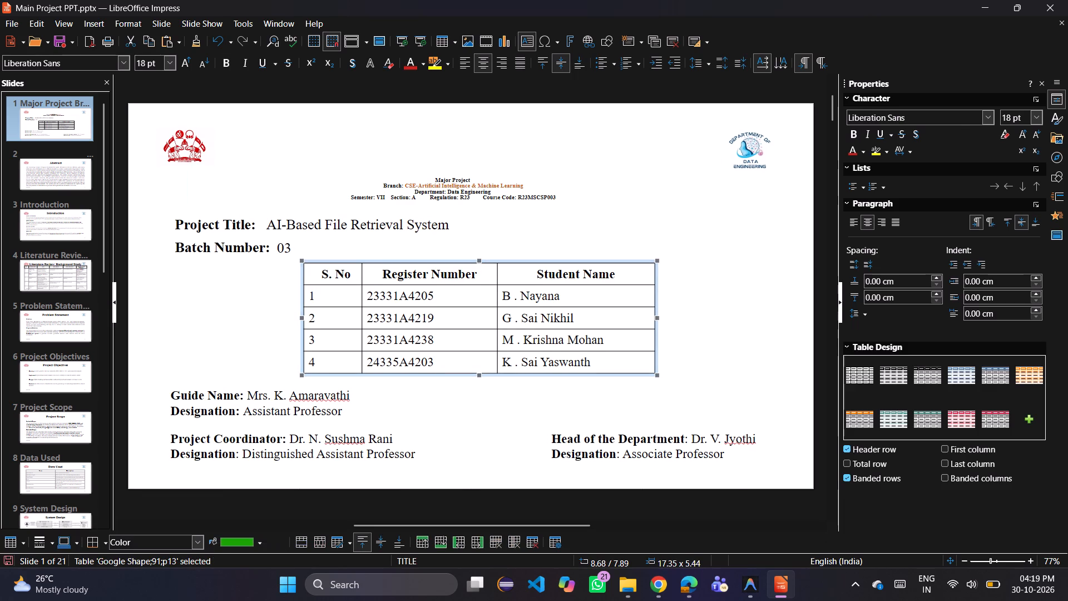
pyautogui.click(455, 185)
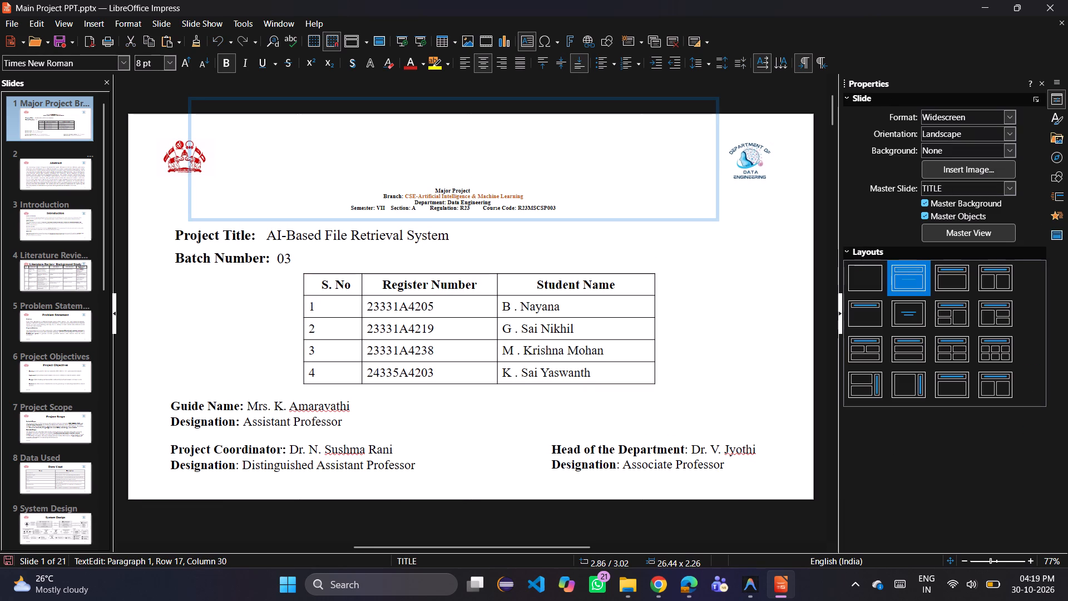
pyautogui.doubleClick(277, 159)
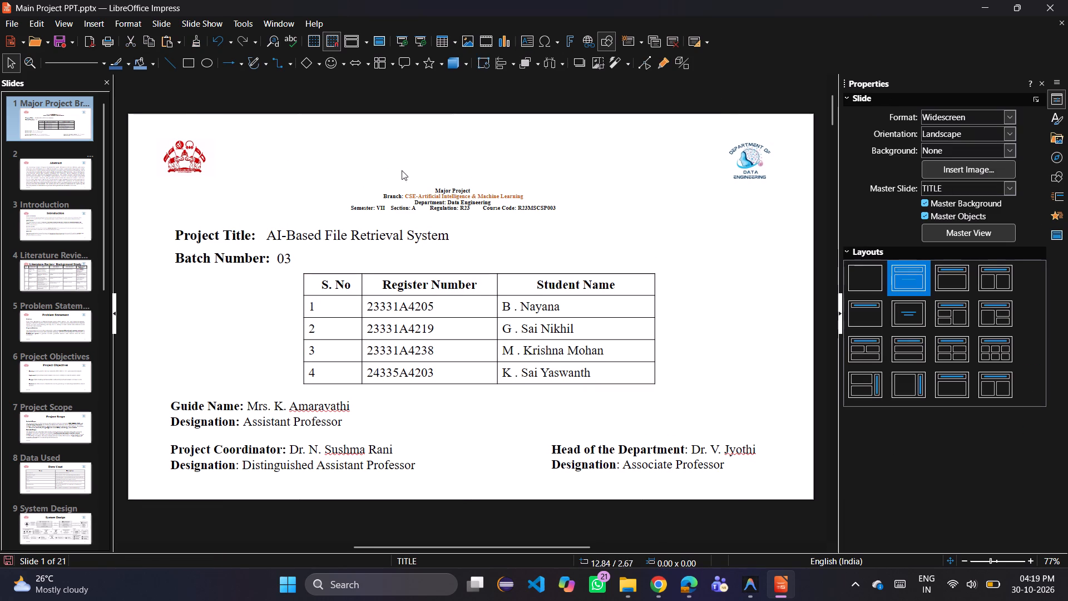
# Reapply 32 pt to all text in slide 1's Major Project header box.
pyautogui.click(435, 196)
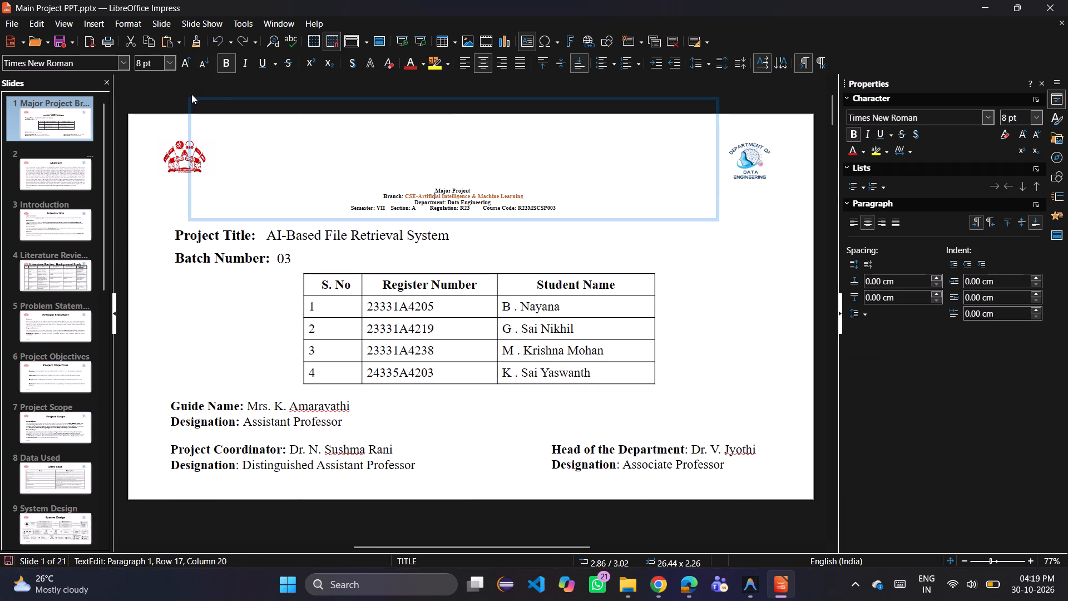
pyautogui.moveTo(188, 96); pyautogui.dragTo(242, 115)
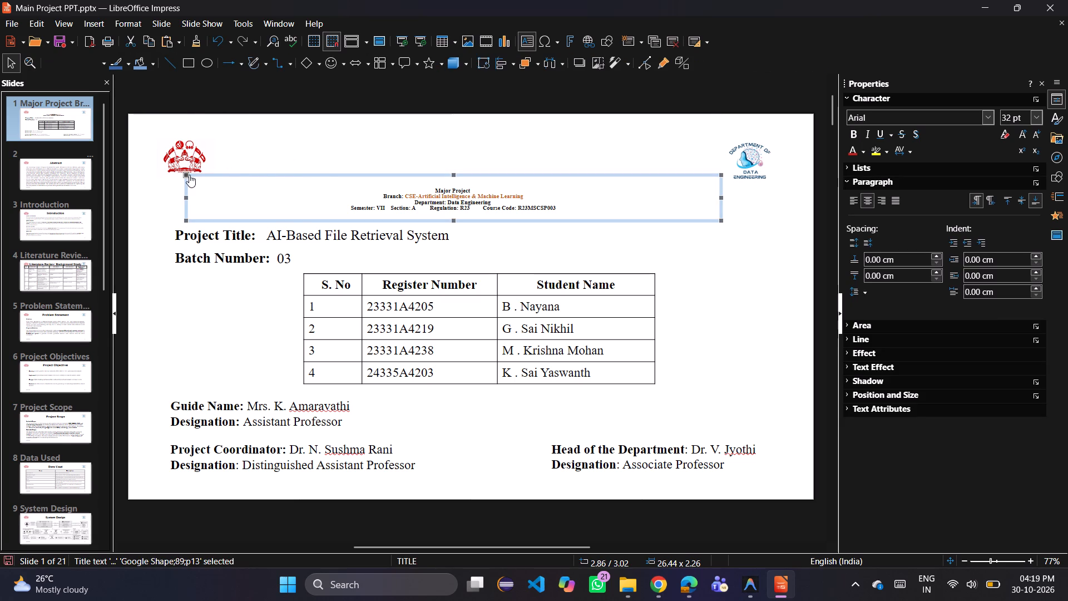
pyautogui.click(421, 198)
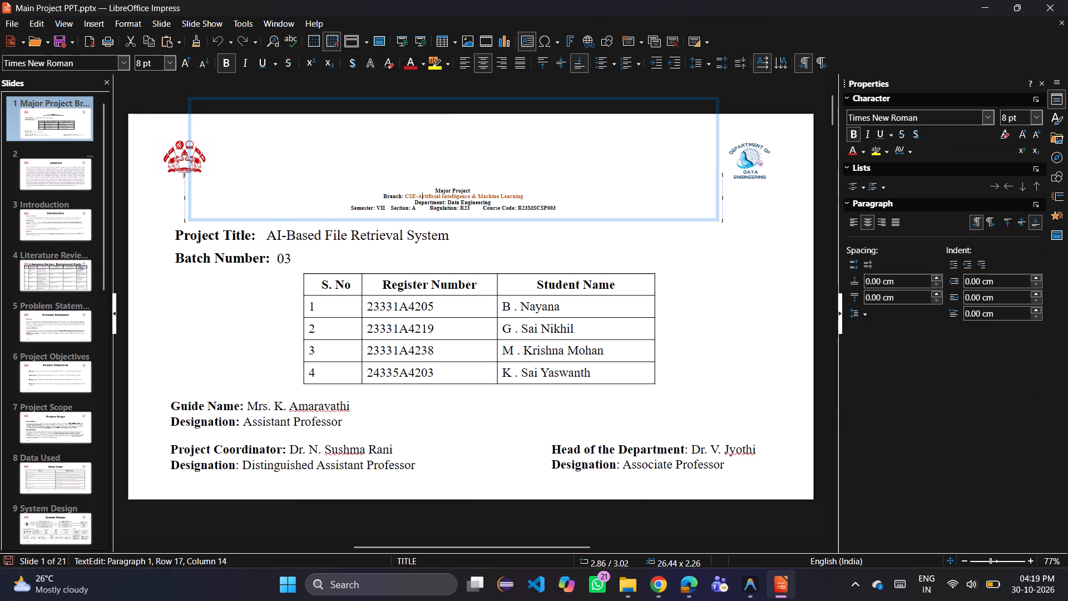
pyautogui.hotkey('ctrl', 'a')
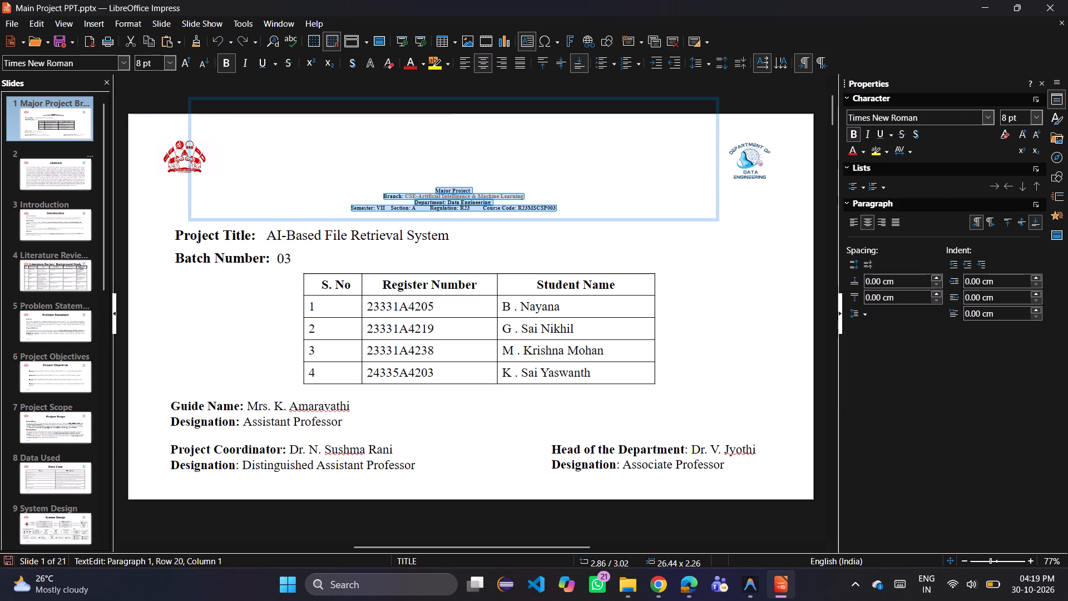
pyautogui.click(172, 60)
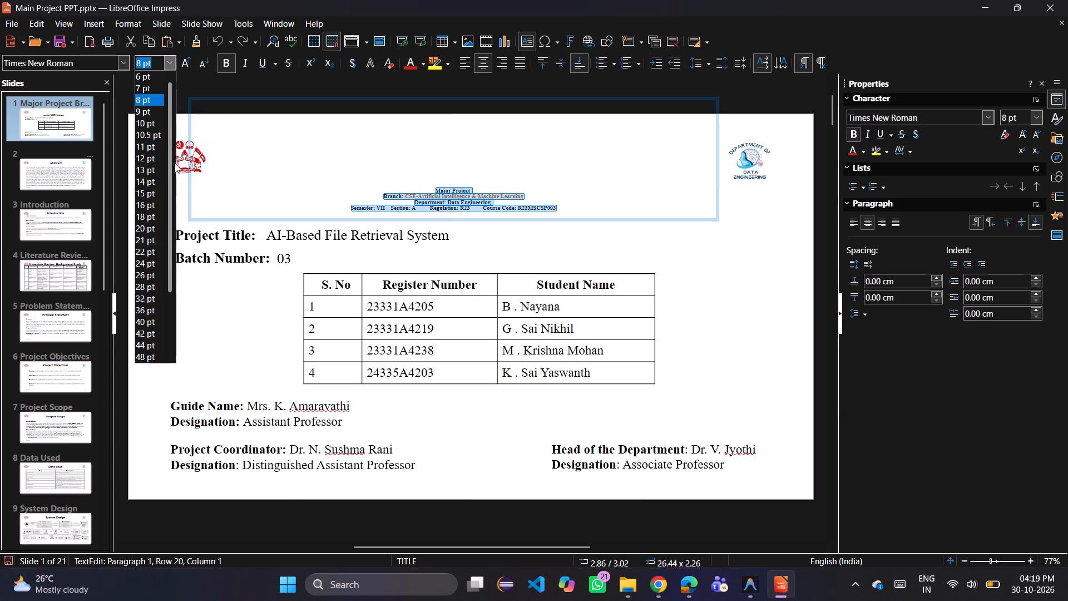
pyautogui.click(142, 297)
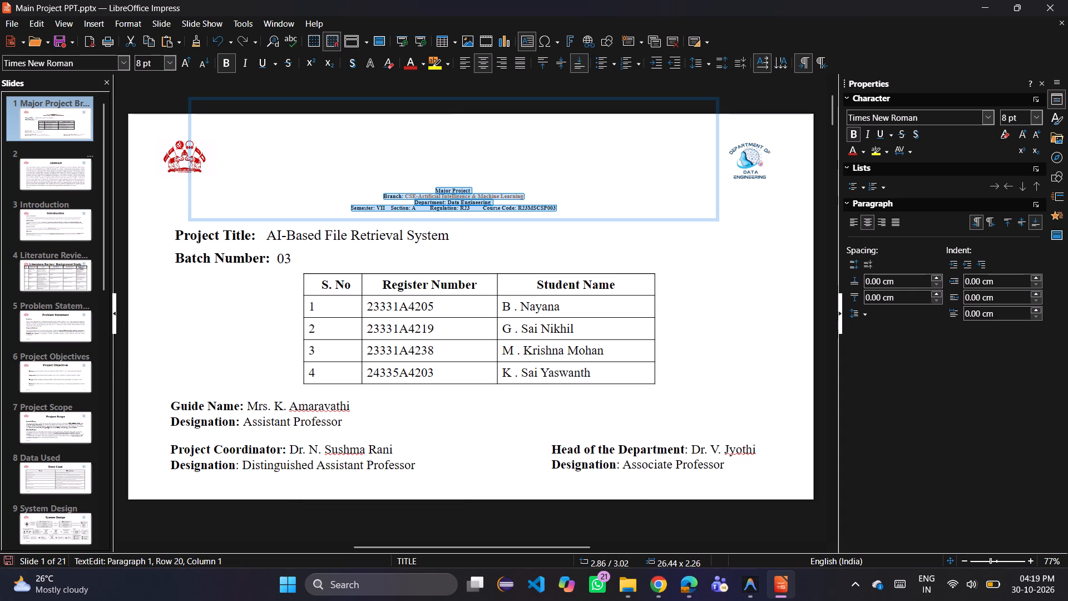
# Set the four header lines on slide 1, from Major Project through the Course Code line, to 26 pt.
pyautogui.click(404, 194)
pyautogui.click(437, 188)
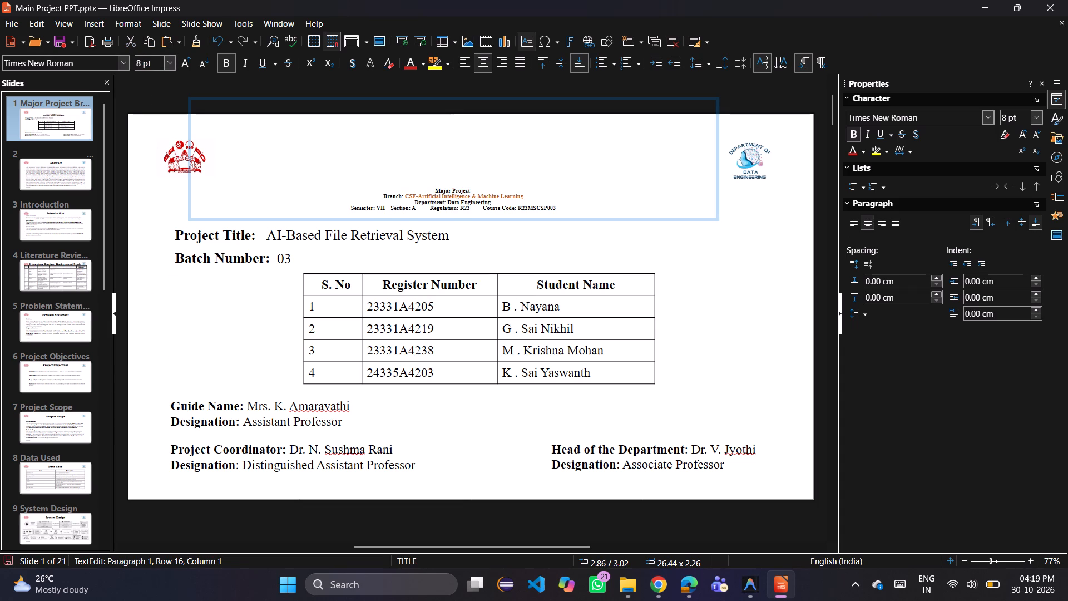
pyautogui.moveTo(436, 188); pyautogui.dragTo(567, 208)
pyautogui.click(172, 62)
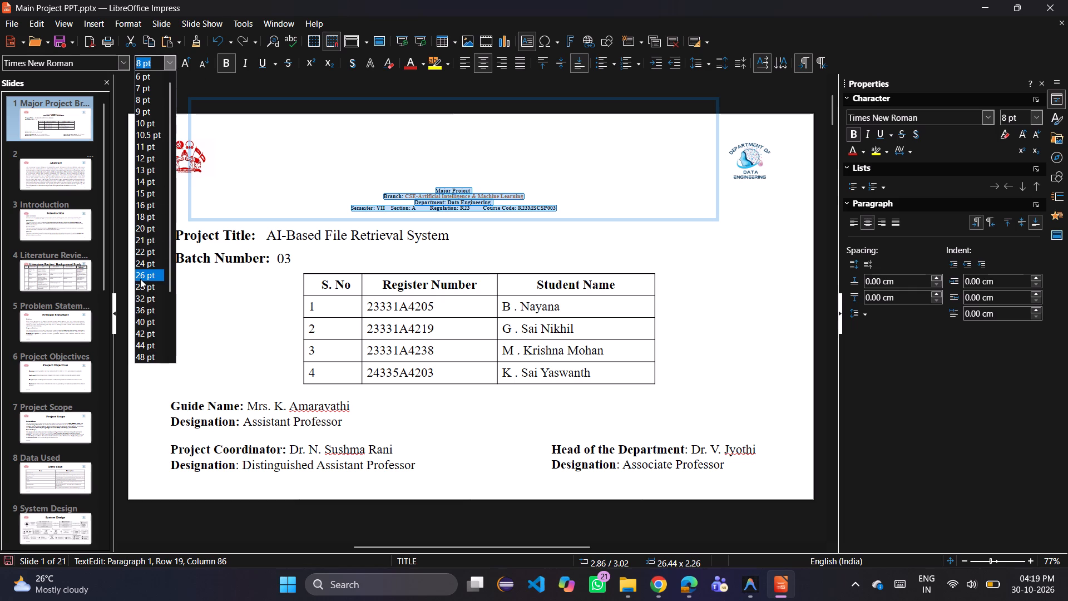
pyautogui.click(140, 279)
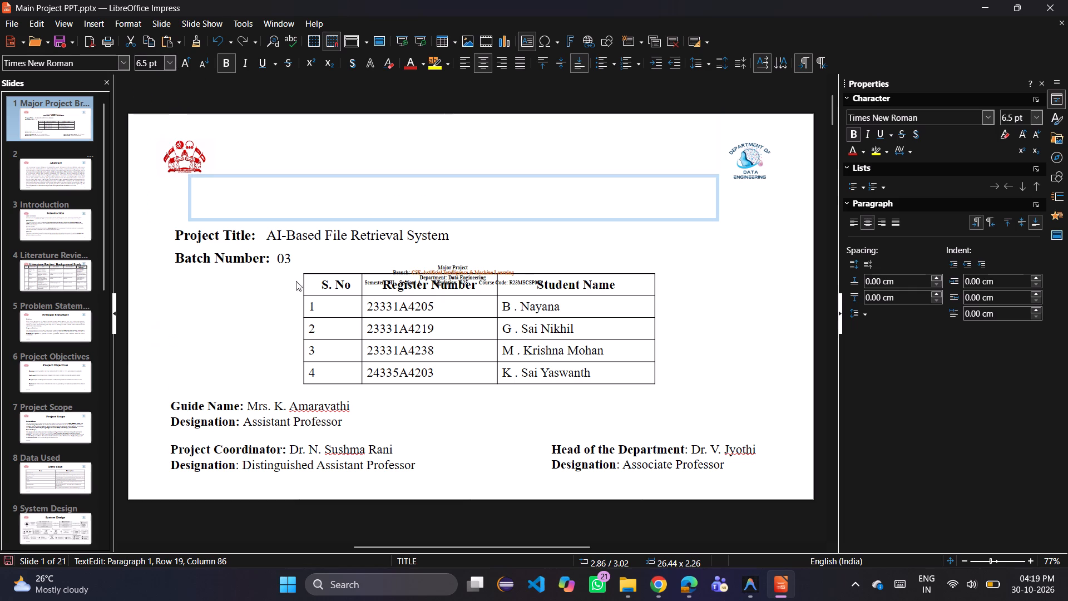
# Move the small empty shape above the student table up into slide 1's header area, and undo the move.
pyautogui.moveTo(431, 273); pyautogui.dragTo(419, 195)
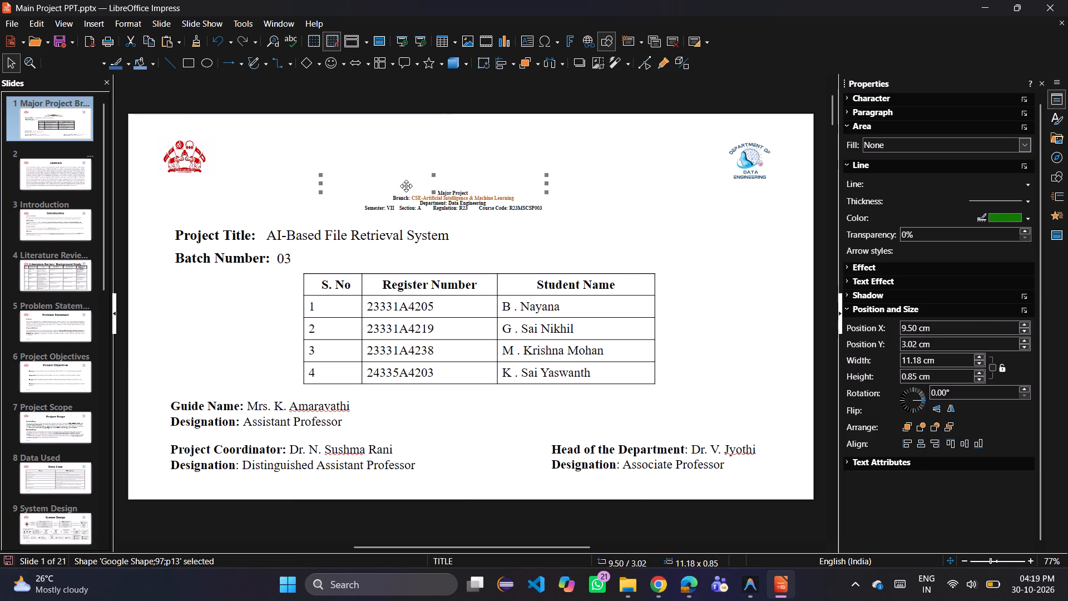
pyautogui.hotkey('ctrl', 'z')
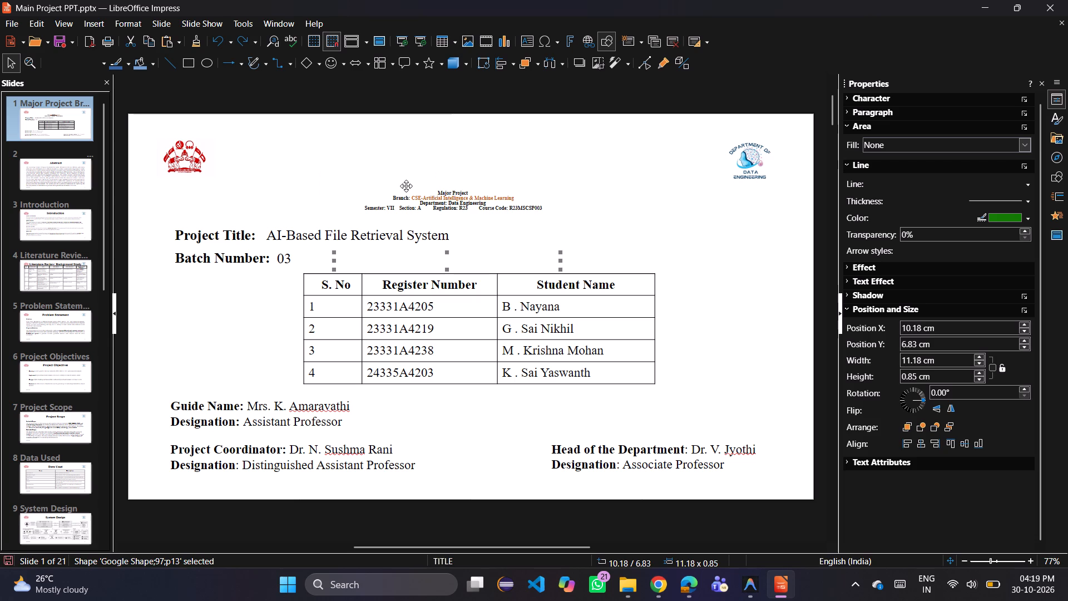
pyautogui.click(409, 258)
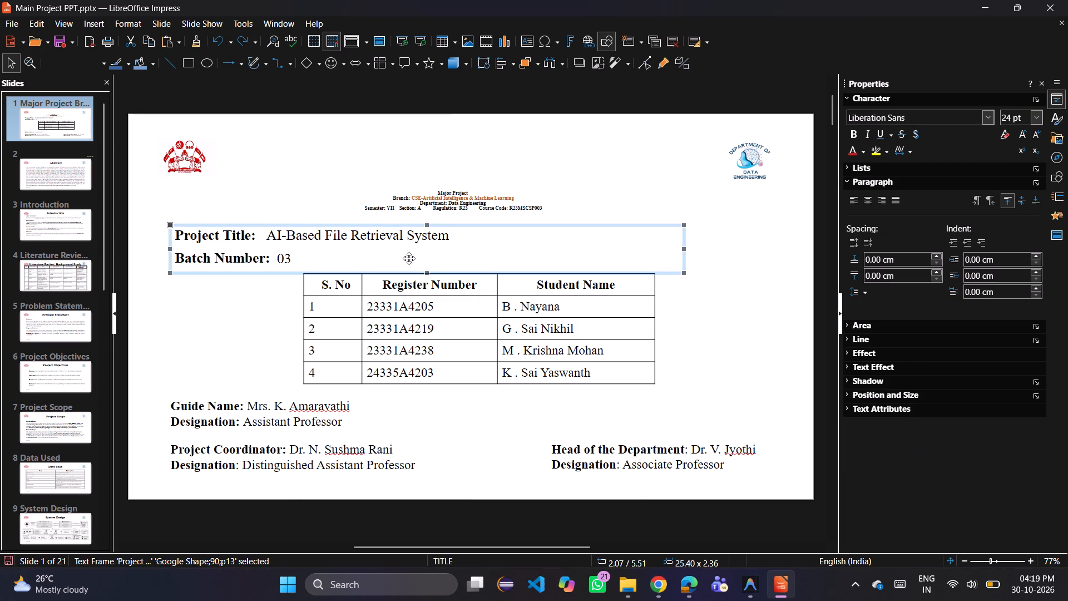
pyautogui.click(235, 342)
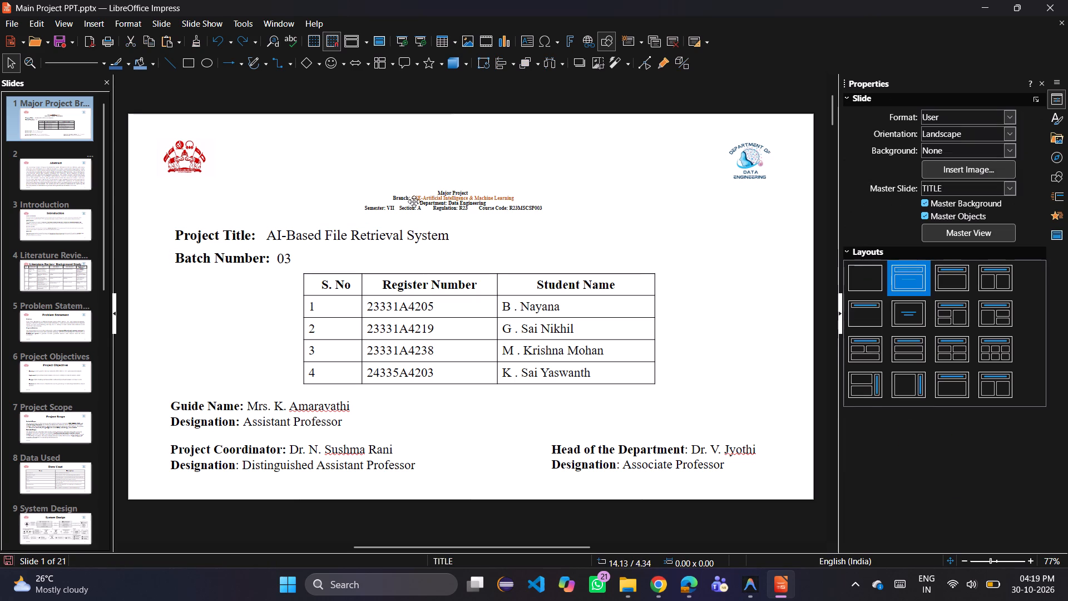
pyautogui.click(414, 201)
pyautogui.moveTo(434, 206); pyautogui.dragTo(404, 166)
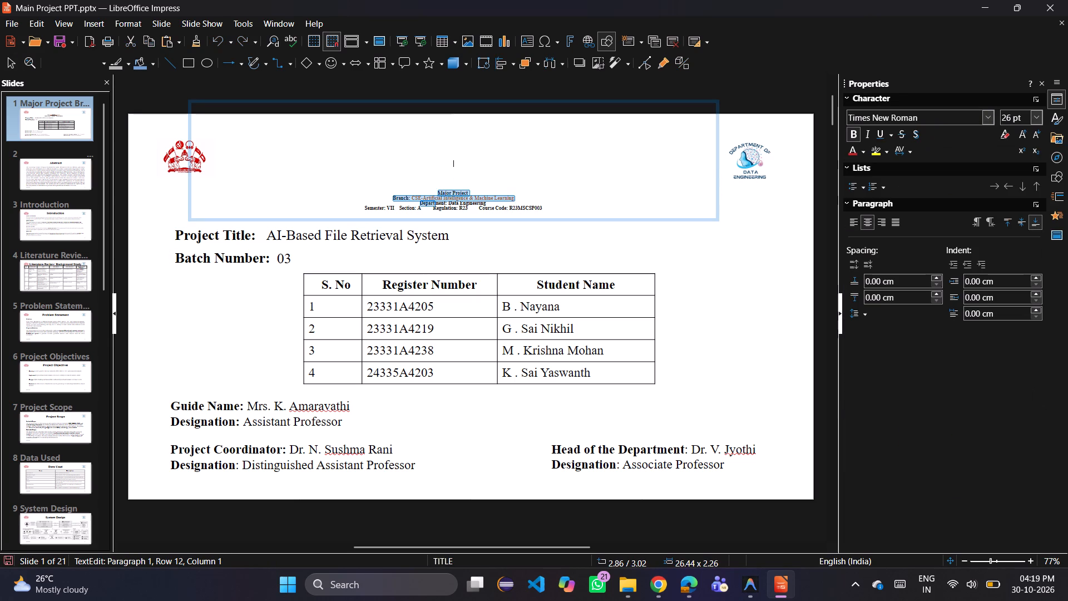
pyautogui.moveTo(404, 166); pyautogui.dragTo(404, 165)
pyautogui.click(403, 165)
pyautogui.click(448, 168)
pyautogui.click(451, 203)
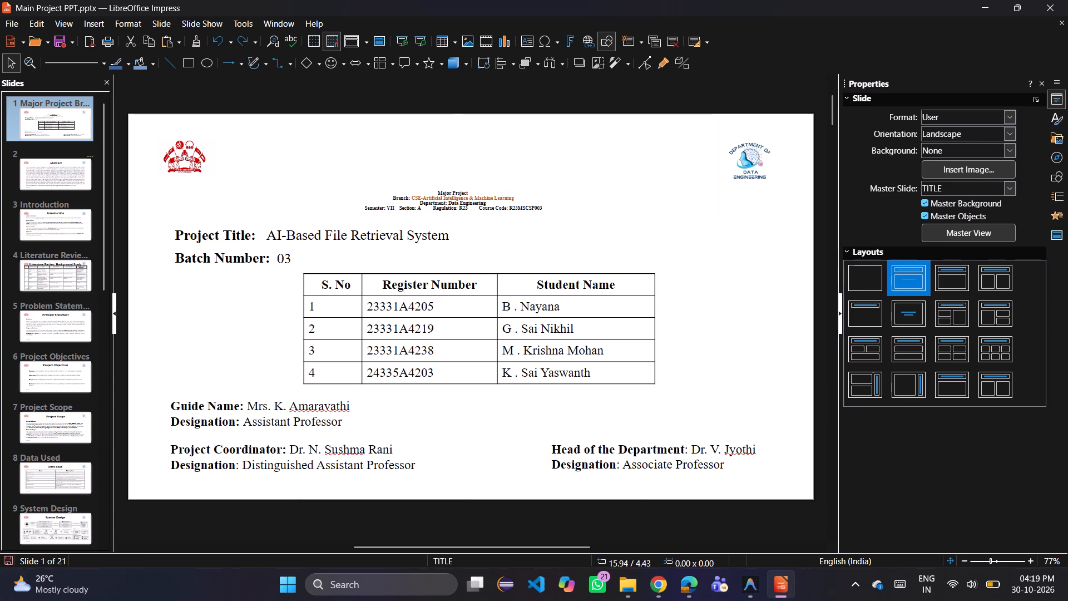
# Delete the blank lines above the Major Project line in slide 1's header box.
pyautogui.click(446, 184)
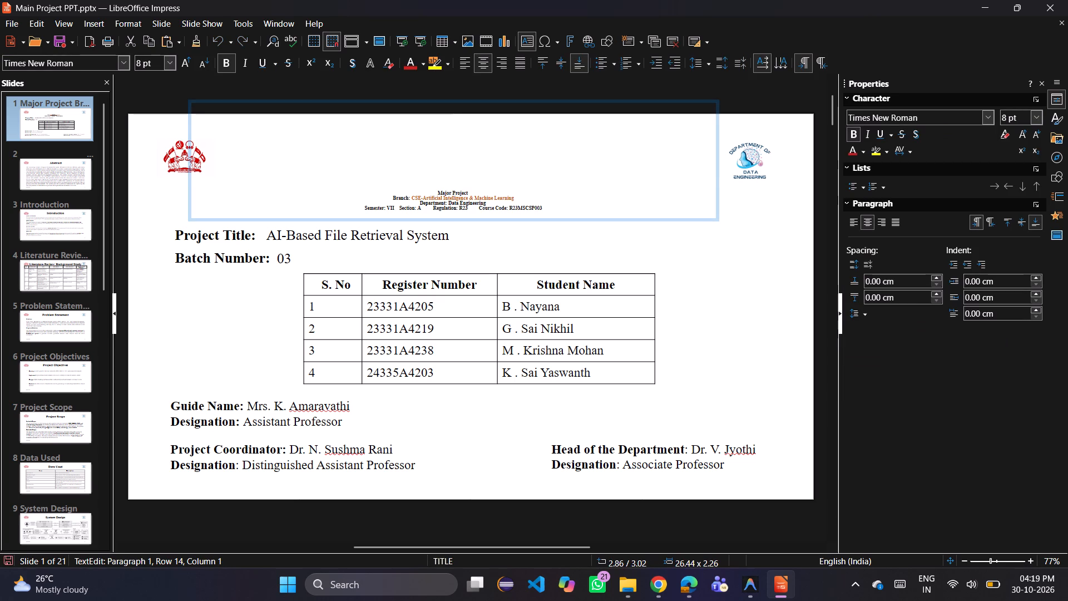
pyautogui.press('BackSpace')
pyautogui.press('BackSpace')
pyautogui.press('BackSpace')
pyautogui.press('BackSpace')
pyautogui.press('BackSpace')
pyautogui.press('BackSpace')
pyautogui.press('BackSpace')
pyautogui.press('BackSpace')
pyautogui.press('BackSpace')
pyautogui.press('BackSpace')
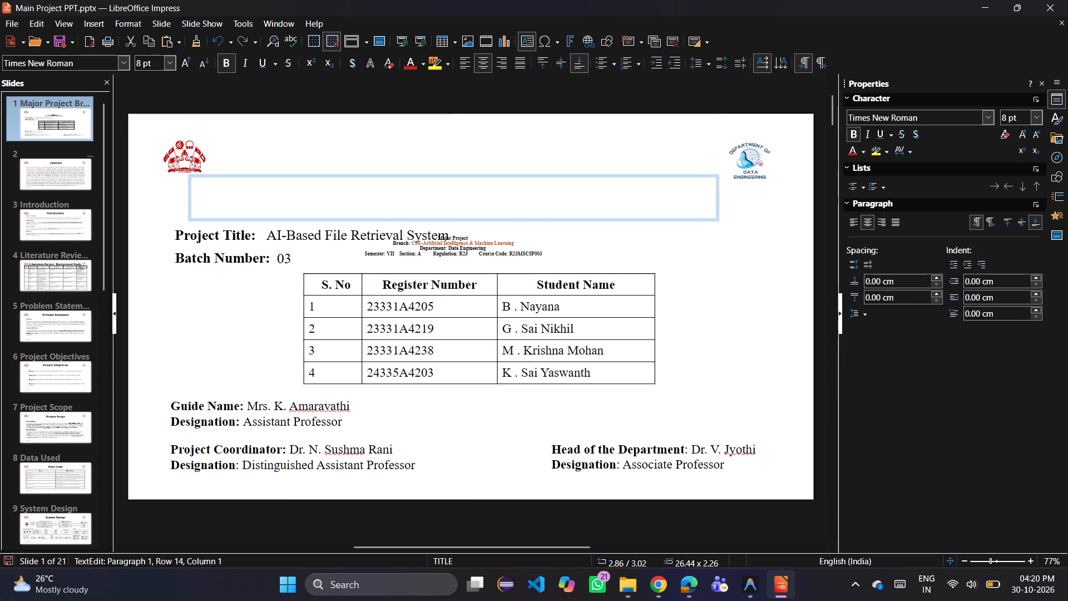
pyautogui.press('BackSpace')
pyautogui.press('BackSpace')
pyautogui.press('BackSpace')
pyautogui.press('BackSpace')
pyautogui.press('BackSpace')
pyautogui.press('BackSpace')
pyautogui.press('BackSpace')
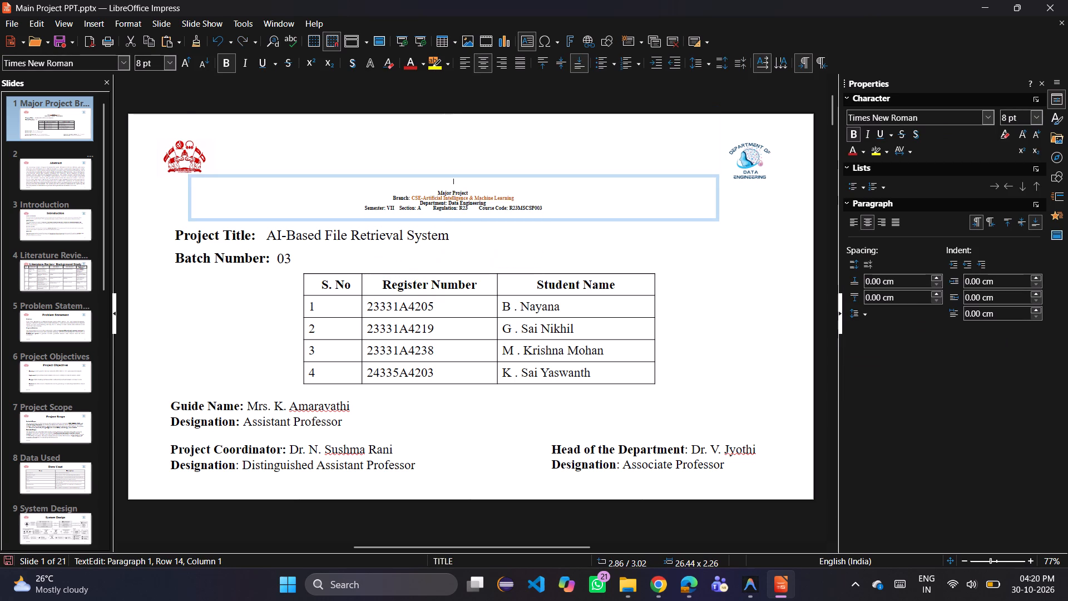
pyautogui.press('Down')
pyautogui.press('BackSpace')
pyautogui.press('BackSpace')
pyautogui.press('BackSpace')
pyautogui.press('BackSpace')
pyautogui.press('BackSpace')
pyautogui.press('BackSpace')
pyautogui.press('Down')
pyautogui.press('Left')
pyautogui.press('Left')
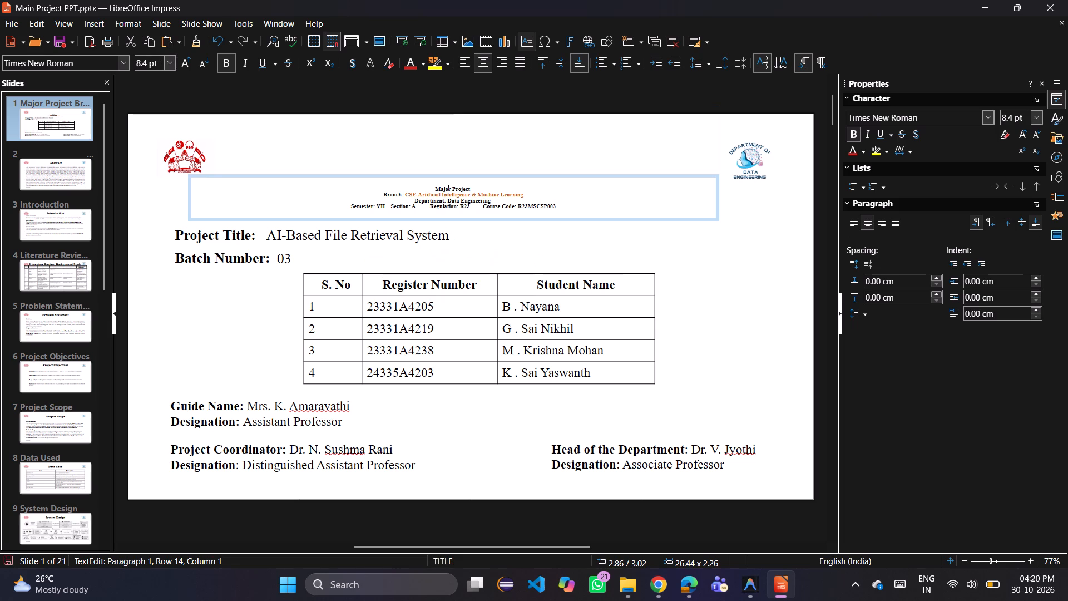
pyautogui.press('Left')
pyautogui.press('Left')
pyautogui.press('Left')
pyautogui.press('Left')
pyautogui.press('BackSpace')
pyautogui.press('BackSpace')
pyautogui.press('BackSpace')
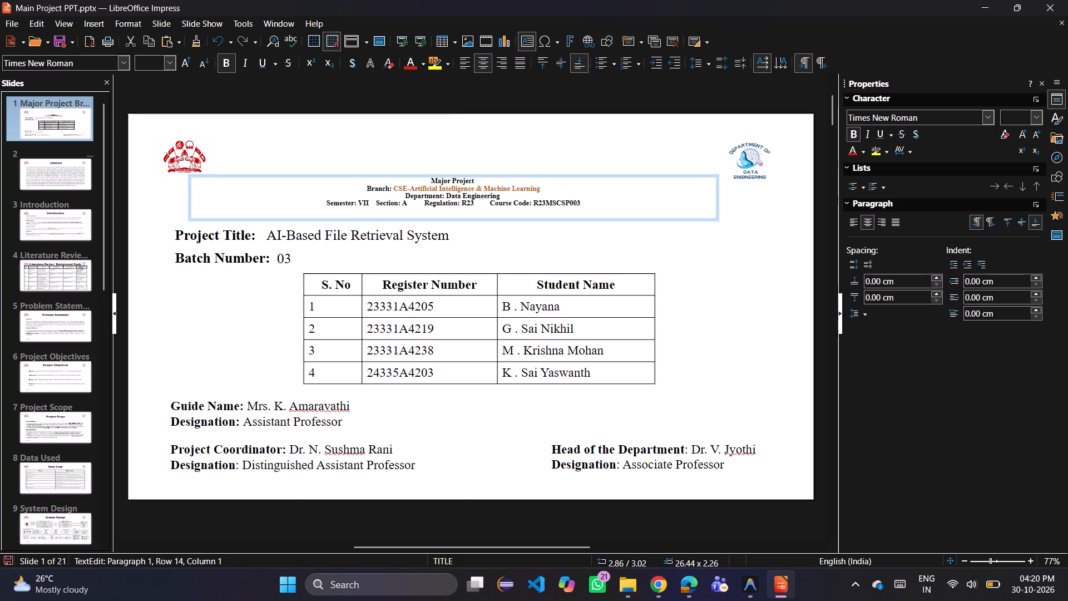
# Delete the blank line below the Course Code line in slide 1's Major Project header box.
pyautogui.press('Down')
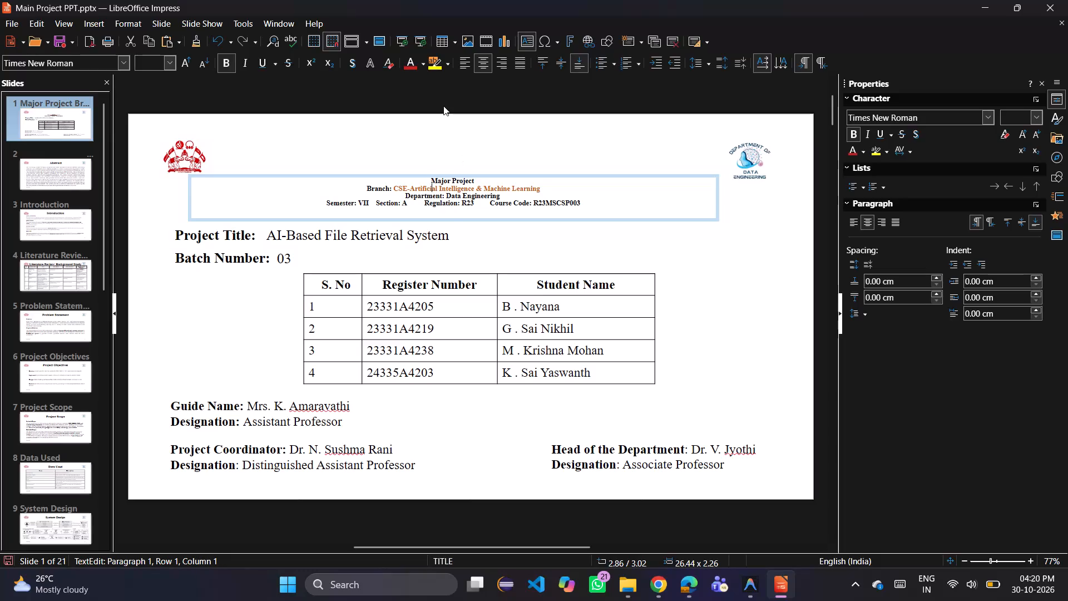
pyautogui.press('Down')
pyautogui.press('Down')
pyautogui.press('Down')
pyautogui.press('BackSpace')
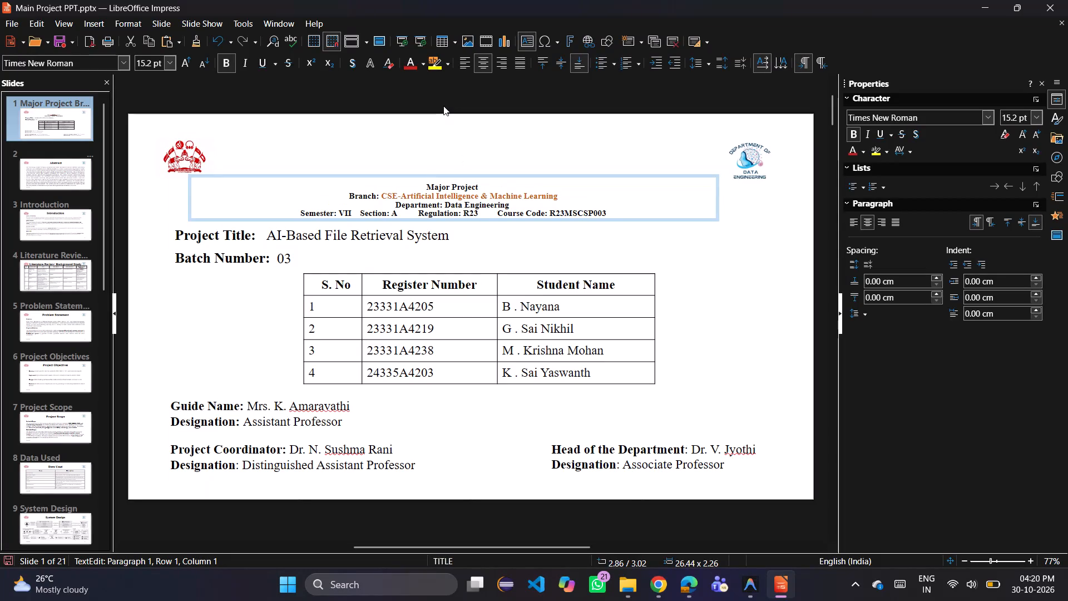
pyautogui.click(443, 179)
pyautogui.click(718, 292)
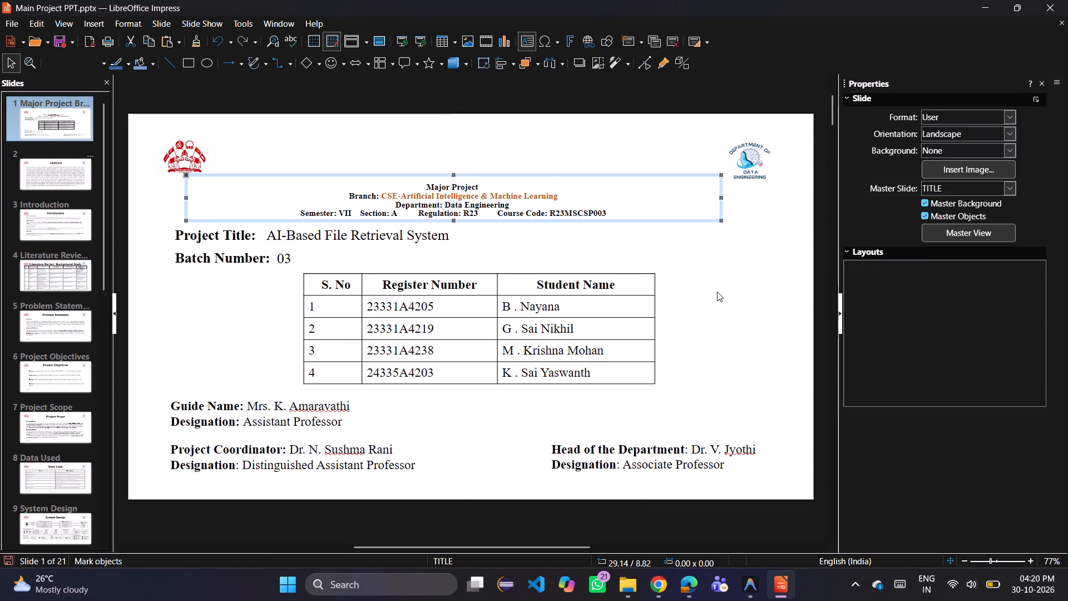
# Move slide 1's Major Project header box up between the two logos, to about 3.50 / 1.23 cm.
pyautogui.click(444, 198)
pyautogui.moveTo(483, 174); pyautogui.dragTo(484, 170)
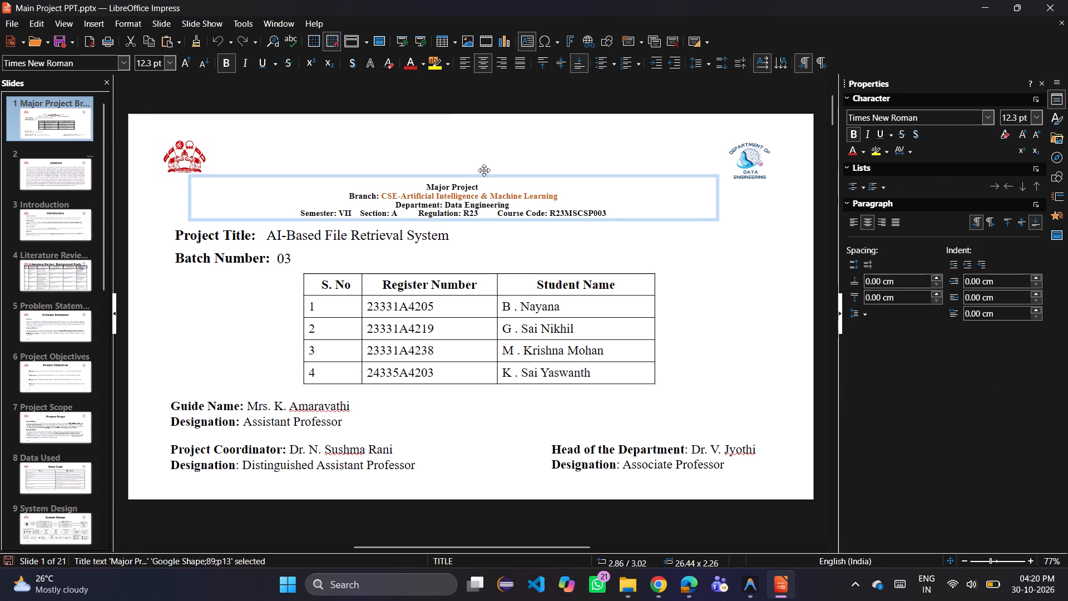
pyautogui.moveTo(484, 170); pyautogui.dragTo(493, 137)
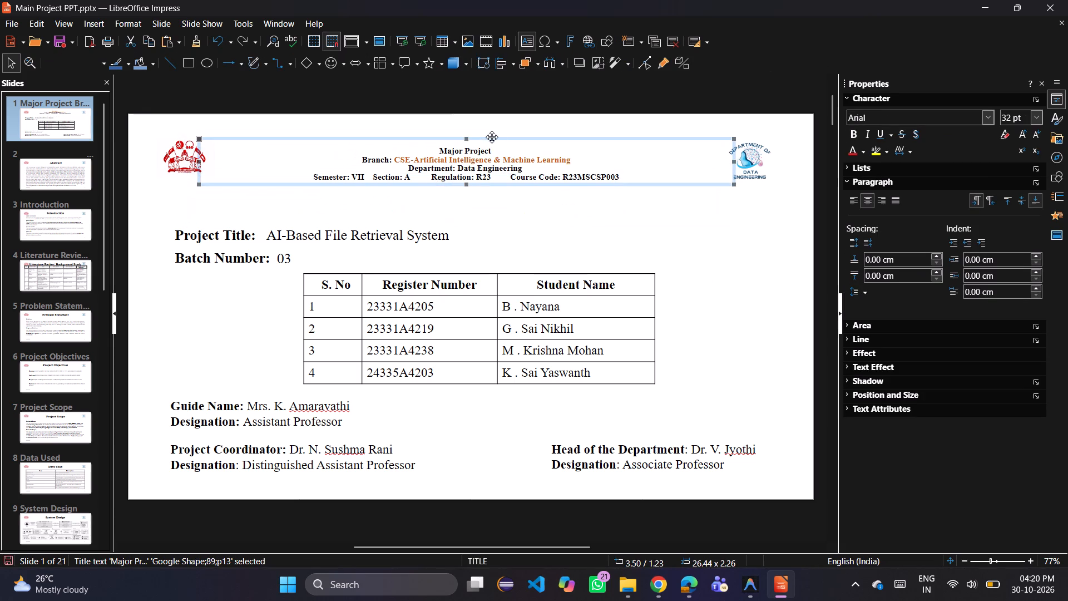
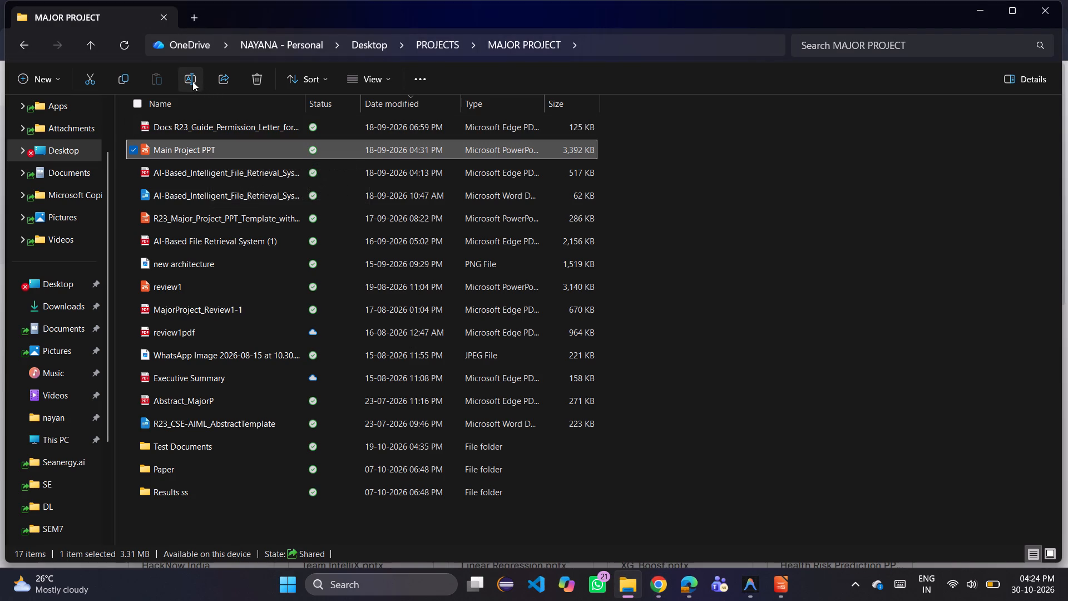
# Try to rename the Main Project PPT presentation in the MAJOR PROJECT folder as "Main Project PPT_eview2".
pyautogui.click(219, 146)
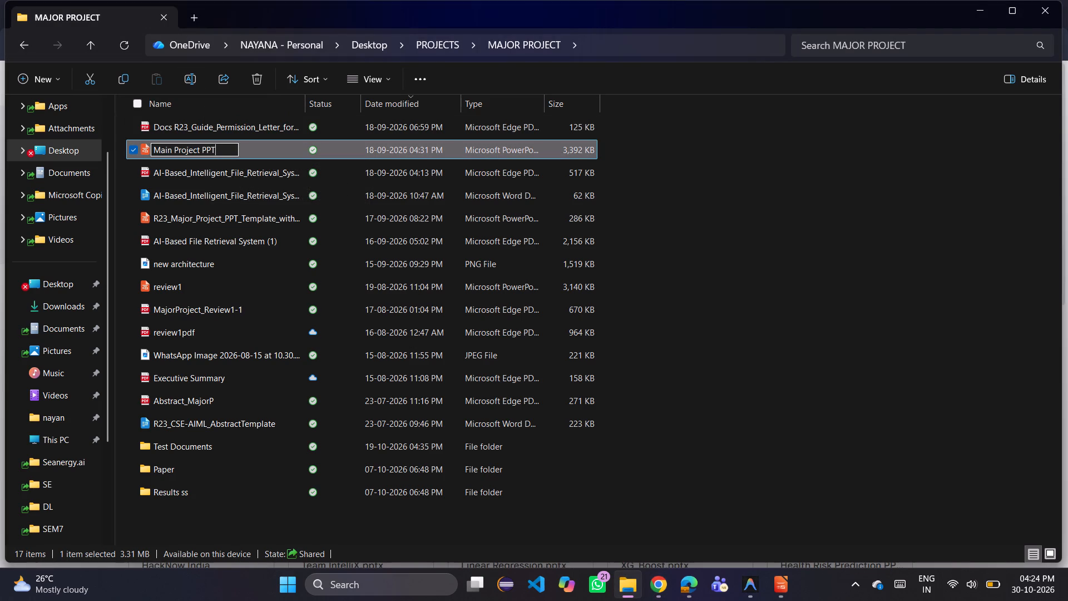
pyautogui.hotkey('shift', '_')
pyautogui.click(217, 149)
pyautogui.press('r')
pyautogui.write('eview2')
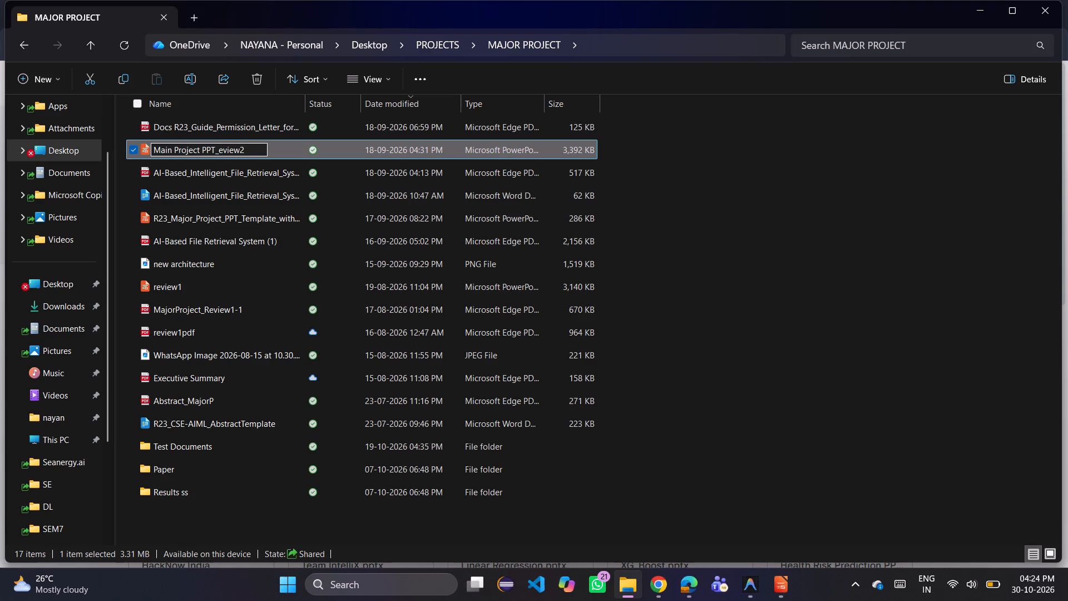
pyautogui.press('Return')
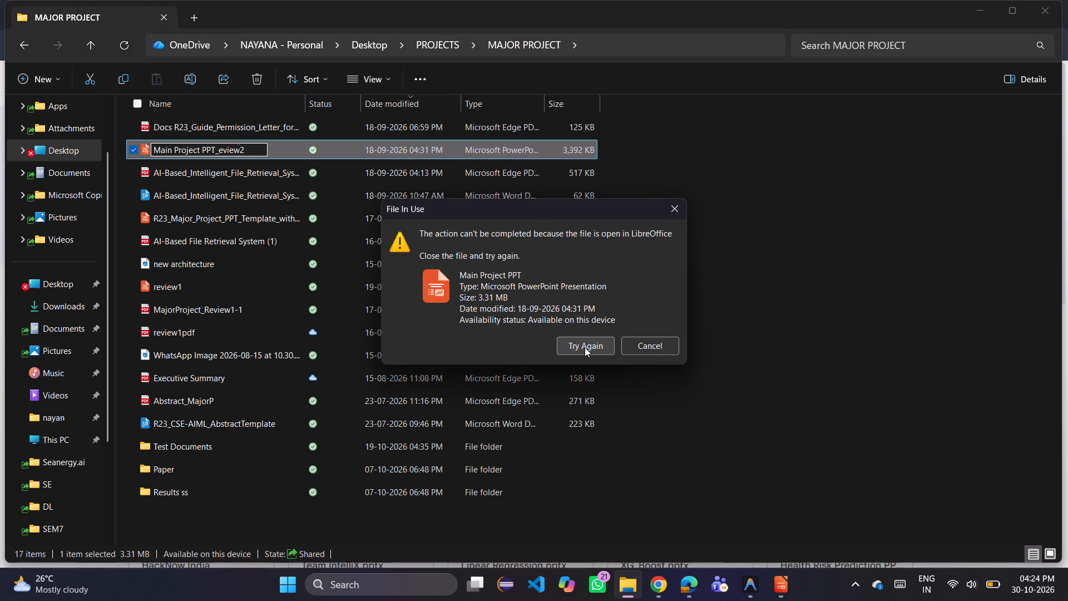
# Close the Main Project PPT presentation without saving its changes and retry the pending file rename.
pyautogui.click(775, 584)
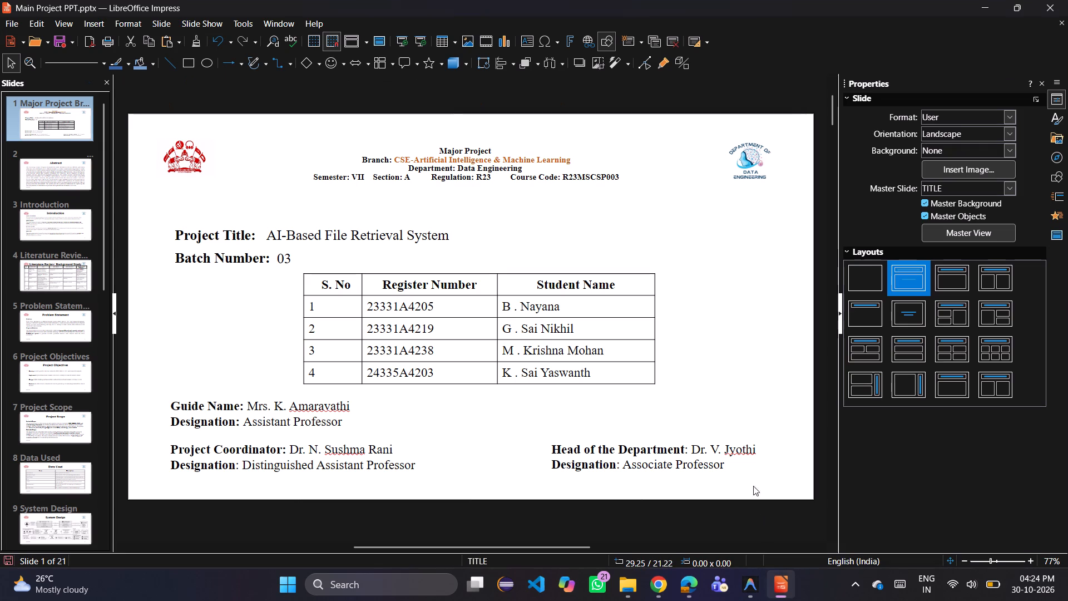
pyautogui.click(1059, 0)
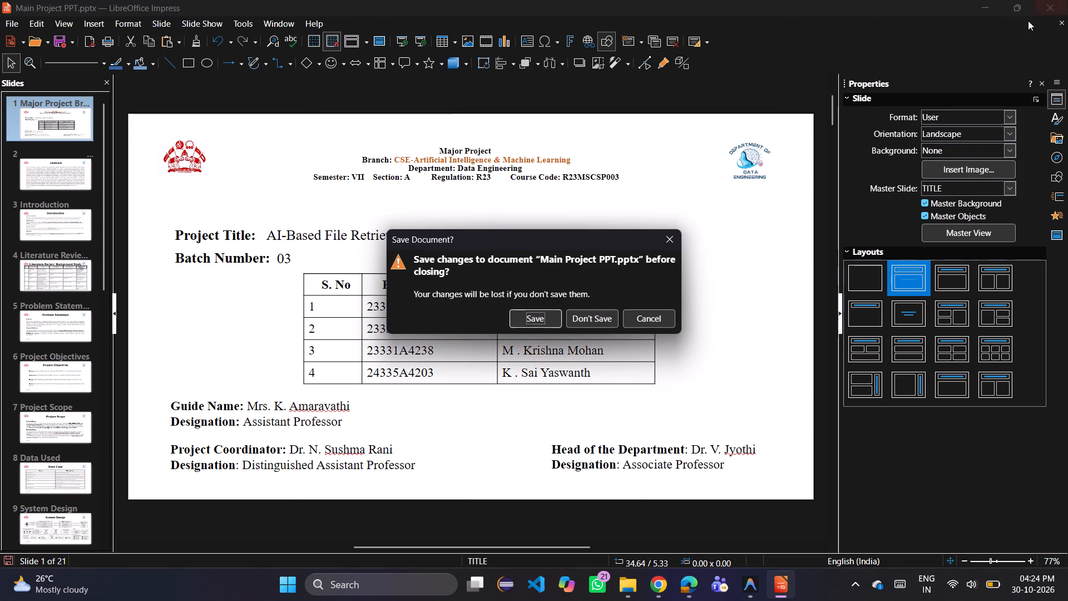
pyautogui.click(594, 316)
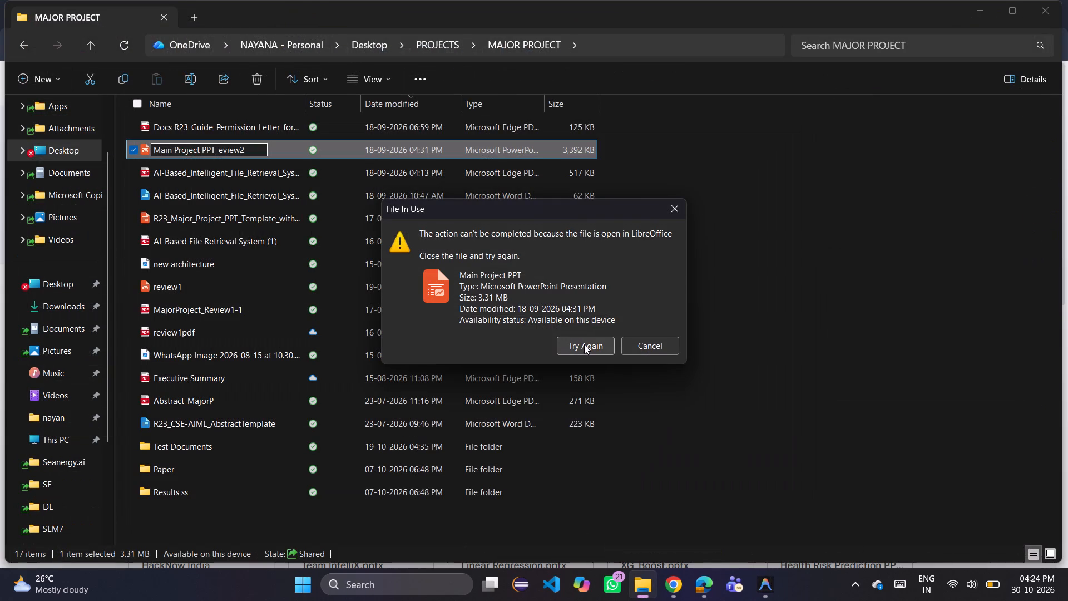
pyautogui.click(584, 344)
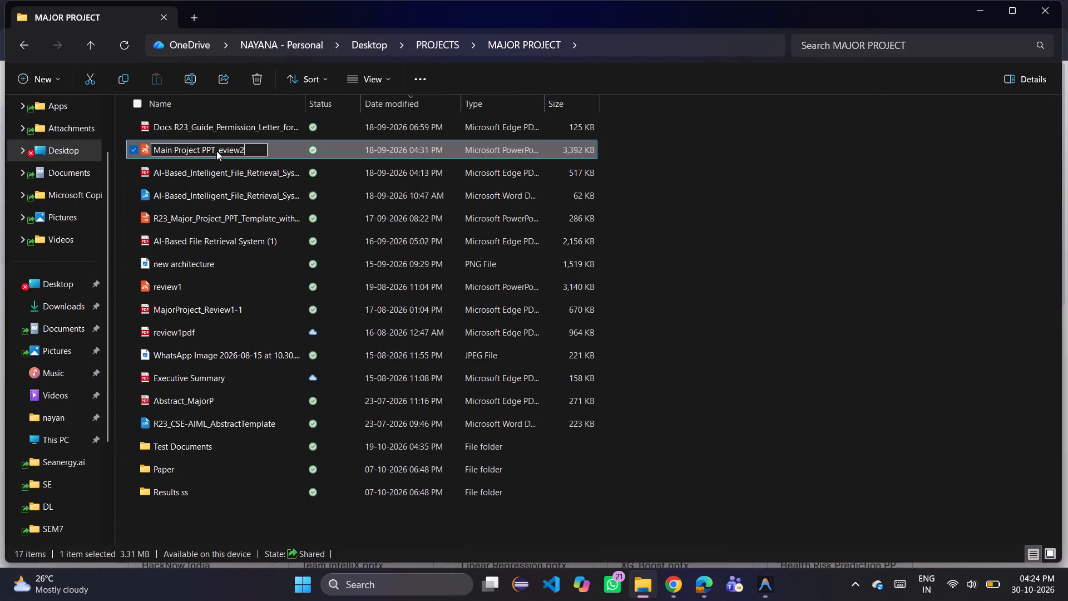
# Correct the presentation's file name to Main Project PPT_review2.
pyautogui.click(230, 152)
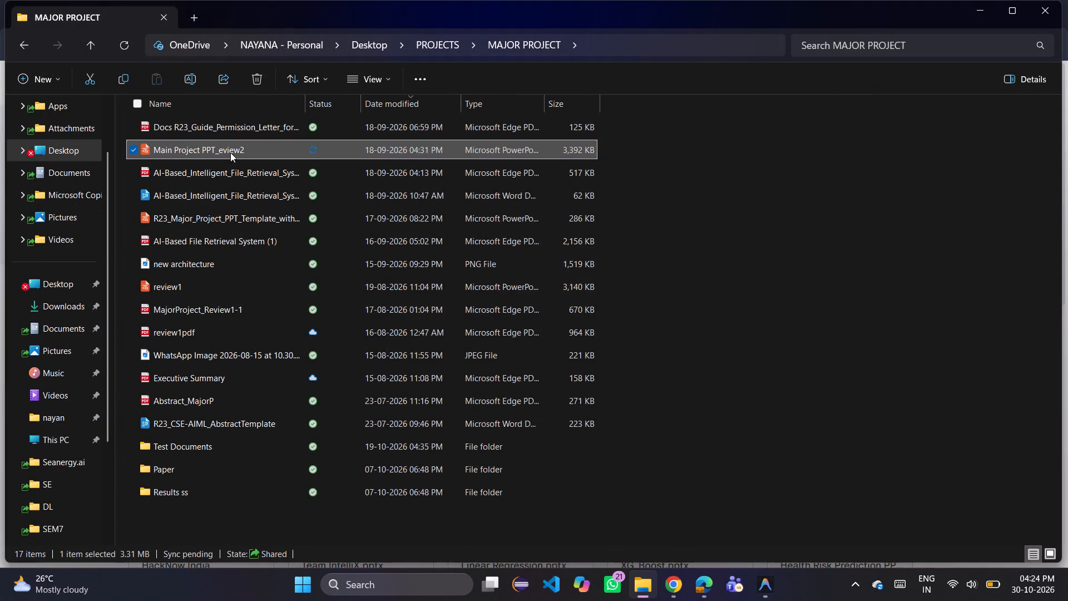
pyautogui.click(192, 74)
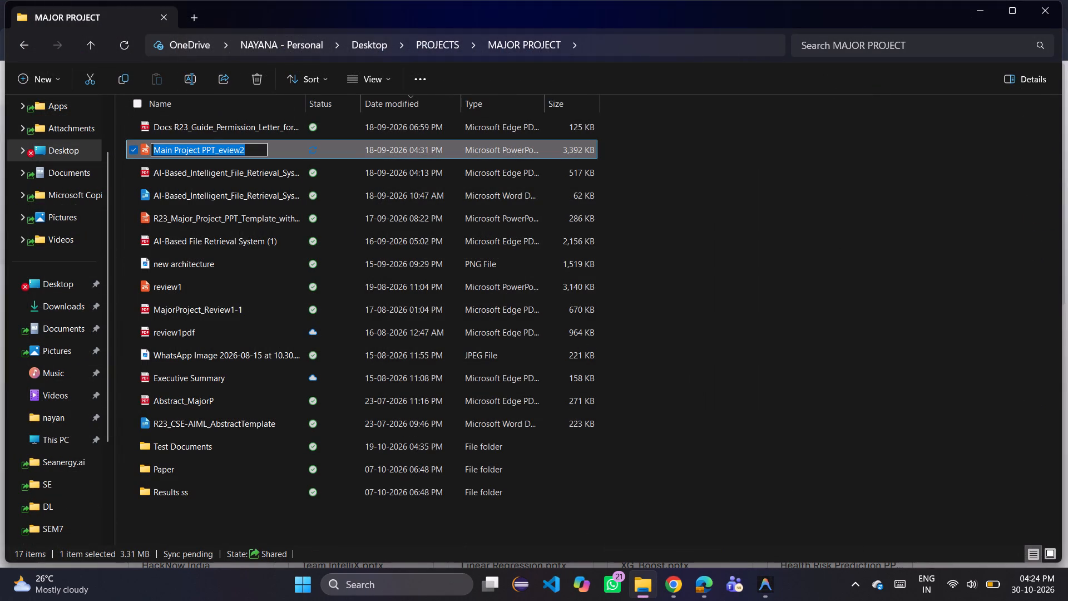
pyautogui.click(220, 150)
pyautogui.press('r')
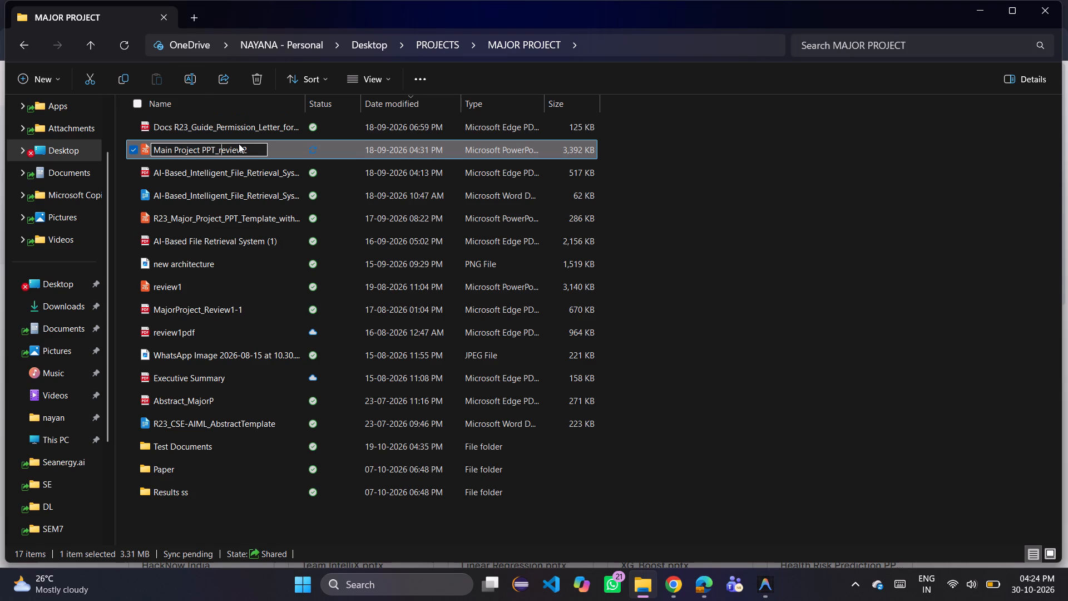
pyautogui.press('Return')
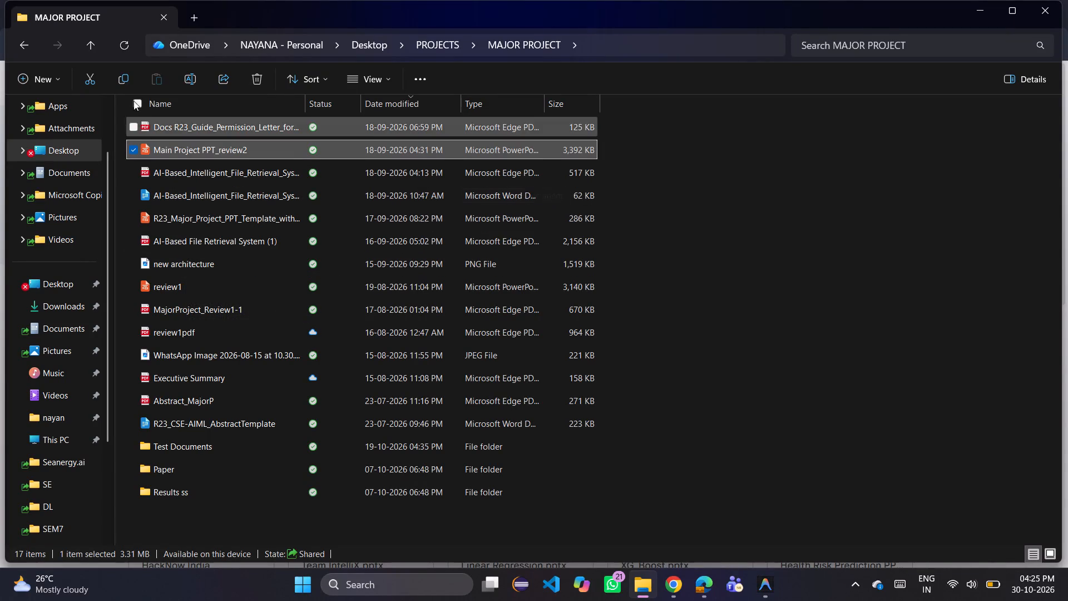
# Create a new folder named Study in the MAJOR PROJECT folder.
pyautogui.click(909, 156)
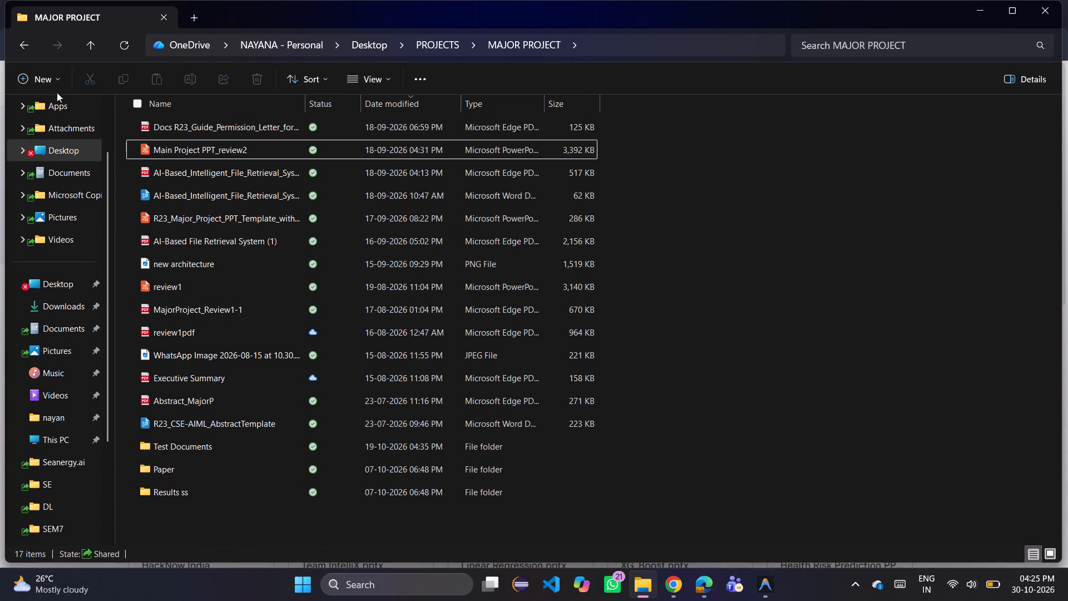
pyautogui.click(47, 86)
pyautogui.click(56, 112)
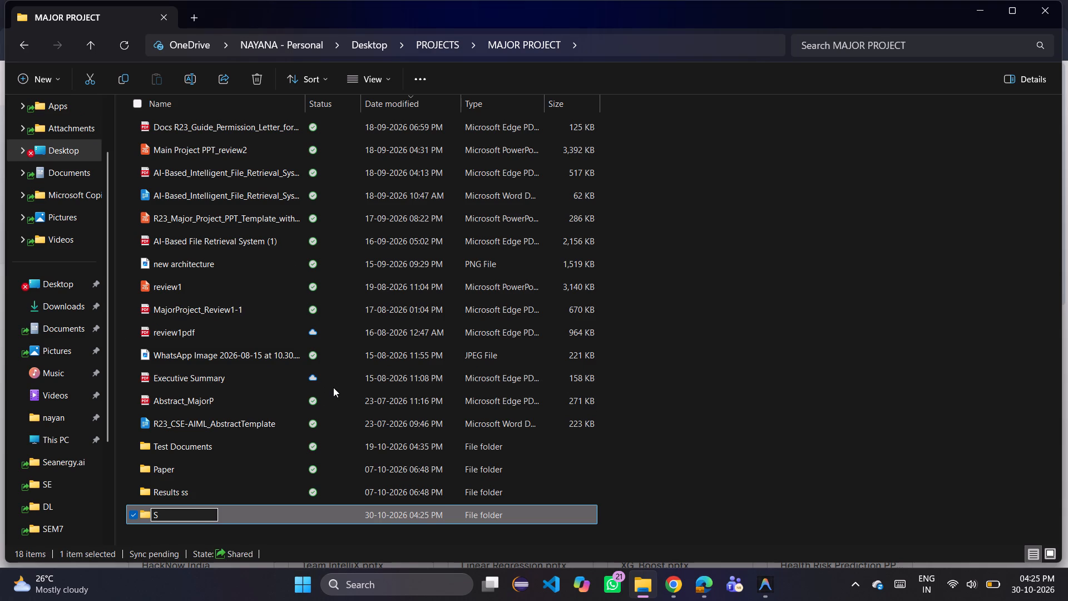
pyautogui.write('tdu')
pyautogui.press('BackSpace')
pyautogui.press('BackSpace')
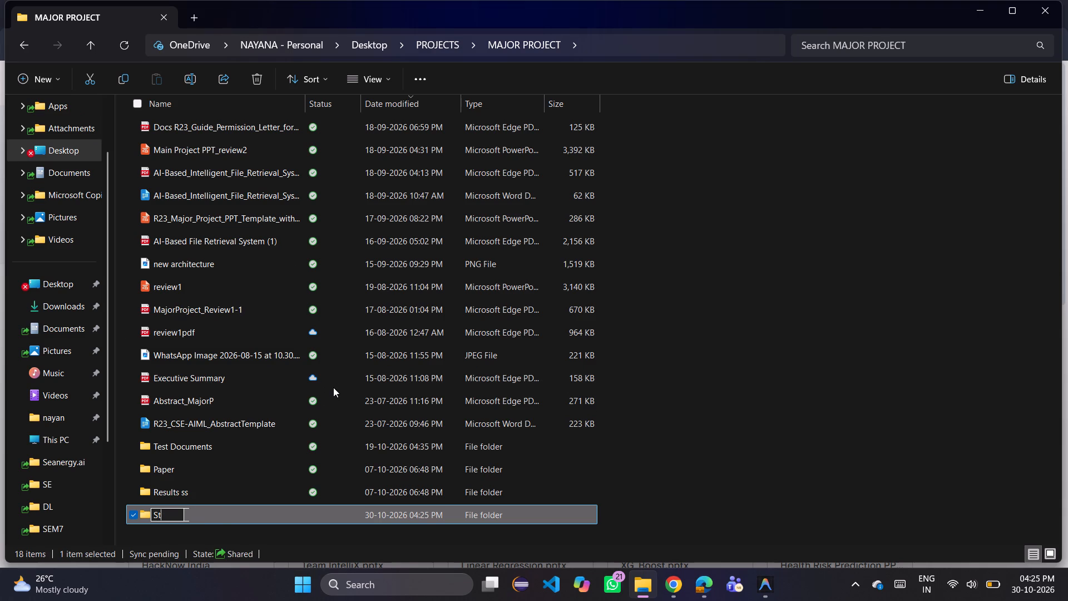
pyautogui.write('udy')
pyautogui.press('Return')
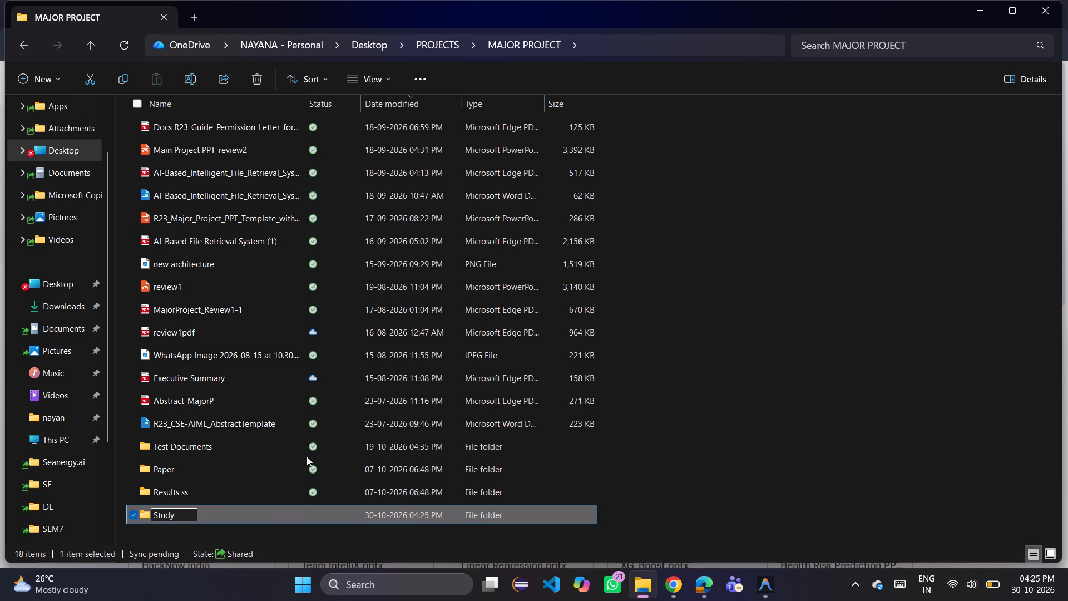
# Check the contents of the Abstract_MajorP PDF, and close it along with the AI-Based File Retrieval System (1) PDF.
pyautogui.click(207, 402)
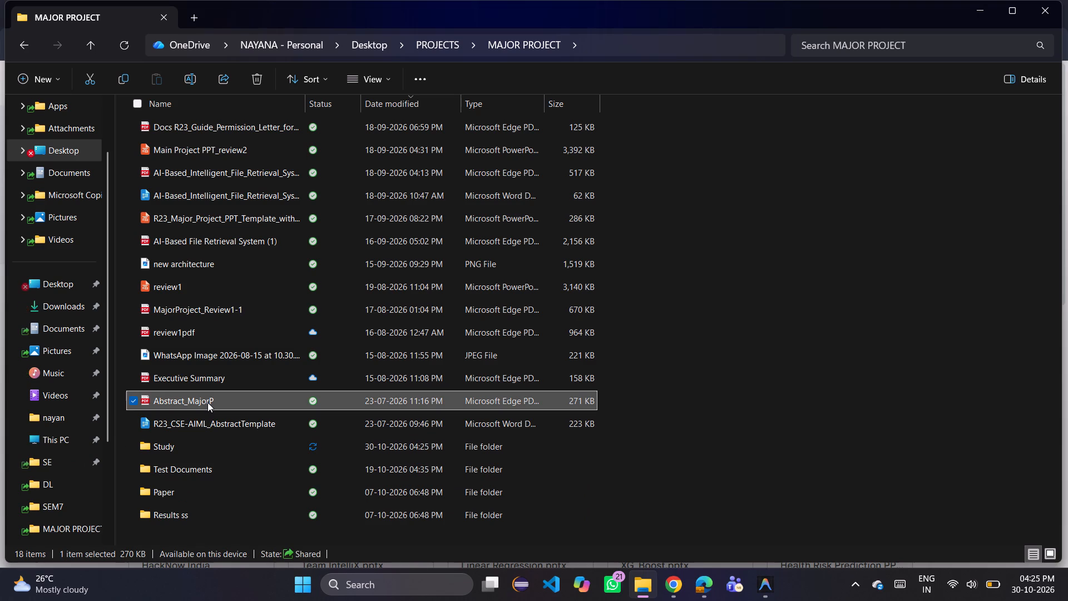
pyautogui.doubleClick(207, 402)
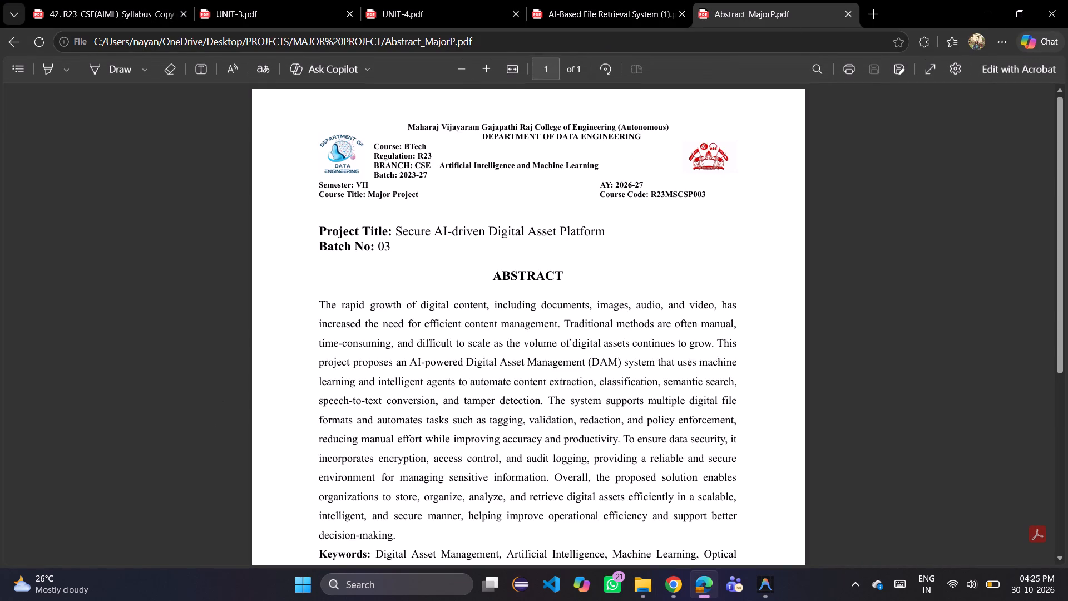
pyautogui.click(848, 16)
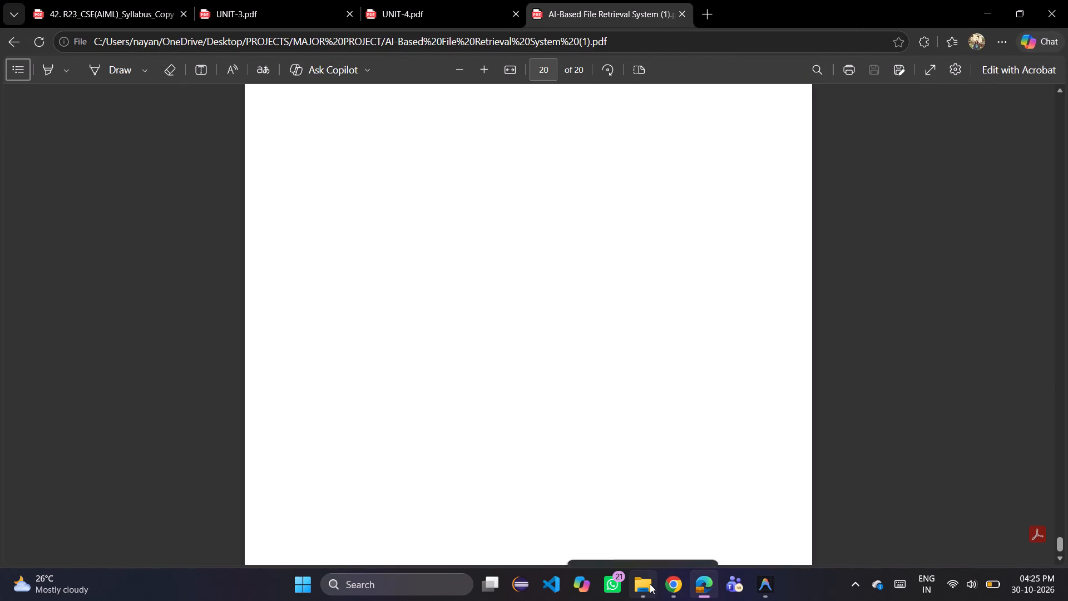
pyautogui.click(447, 0)
pyautogui.click(679, 14)
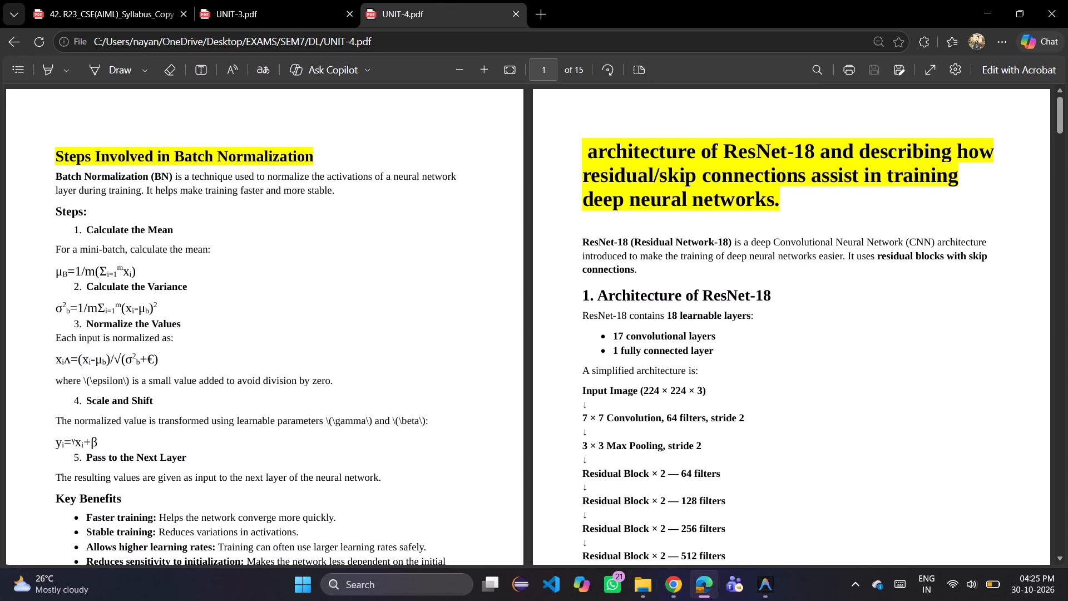
# Look through the Executive Summary PDF from the MAJOR PROJECT folder to its last page and close it.
pyautogui.click(640, 577)
pyautogui.click(155, 383)
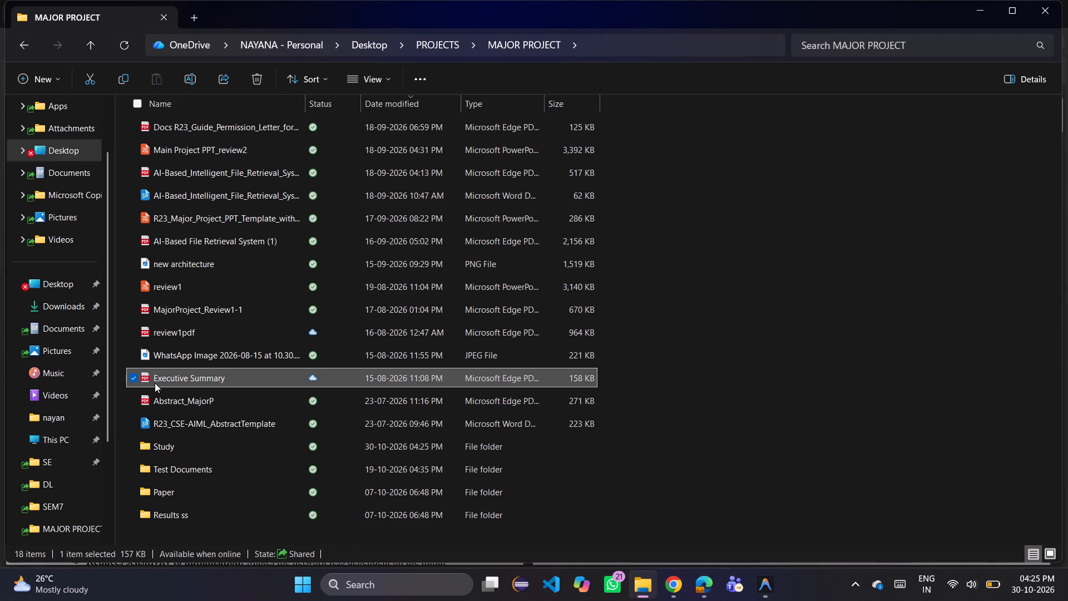
pyautogui.doubleClick(162, 380)
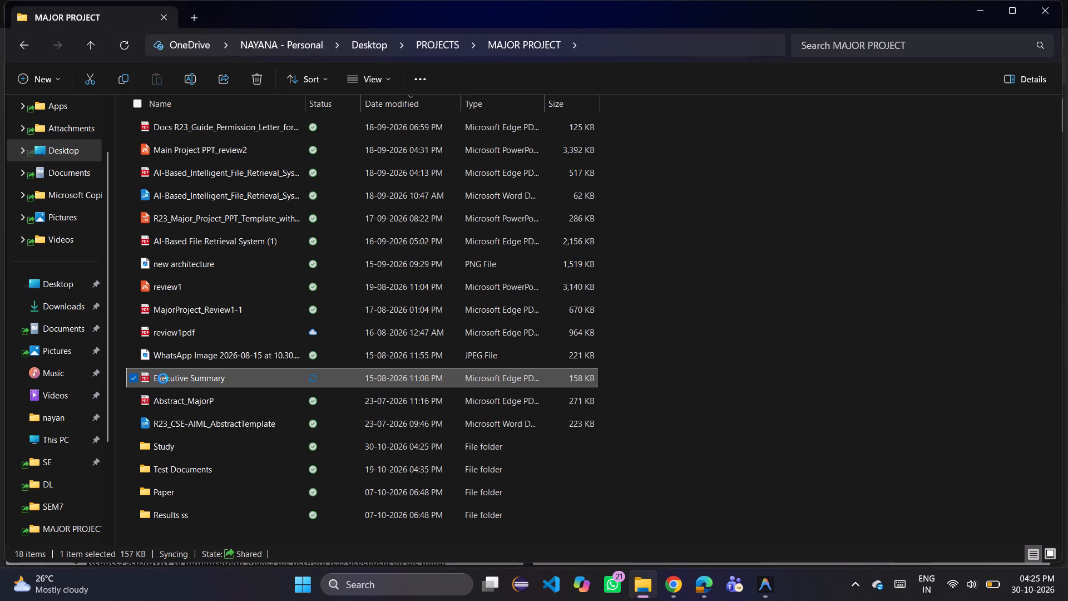
pyautogui.scroll(-19, 493, 345)
pyautogui.scroll(-5, 495, 346)
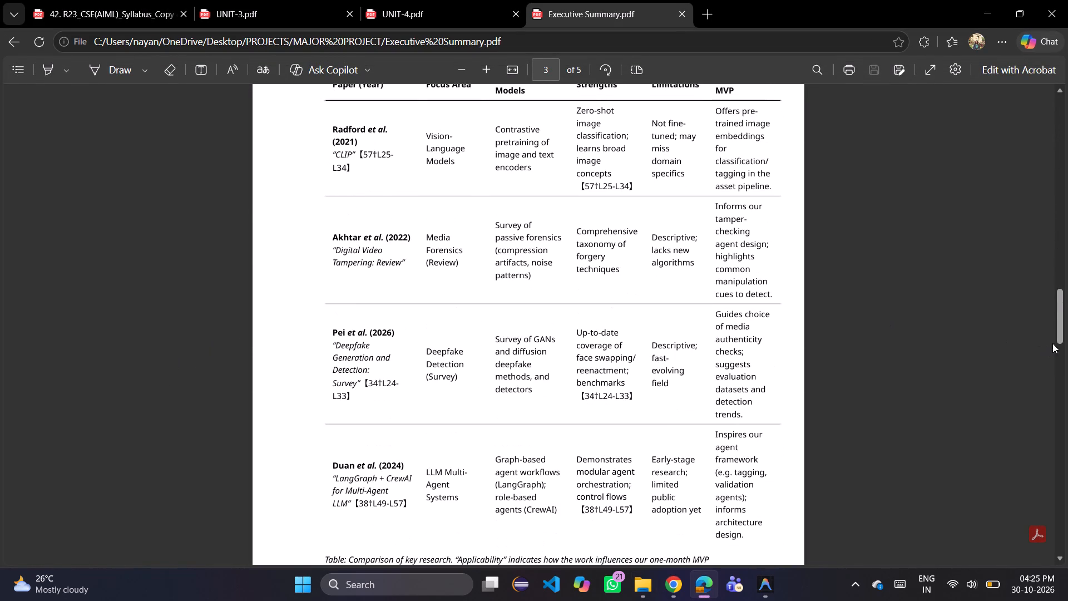
pyautogui.moveTo(1061, 329); pyautogui.dragTo(1067, 542)
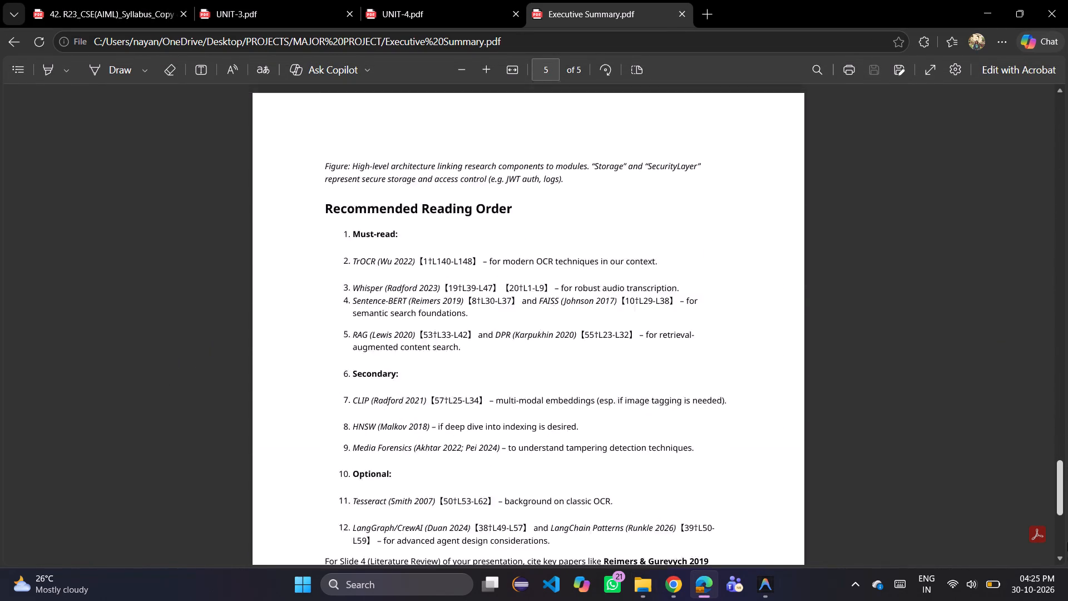
pyautogui.moveTo(1067, 542); pyautogui.dragTo(1066, 573)
pyautogui.click(686, 17)
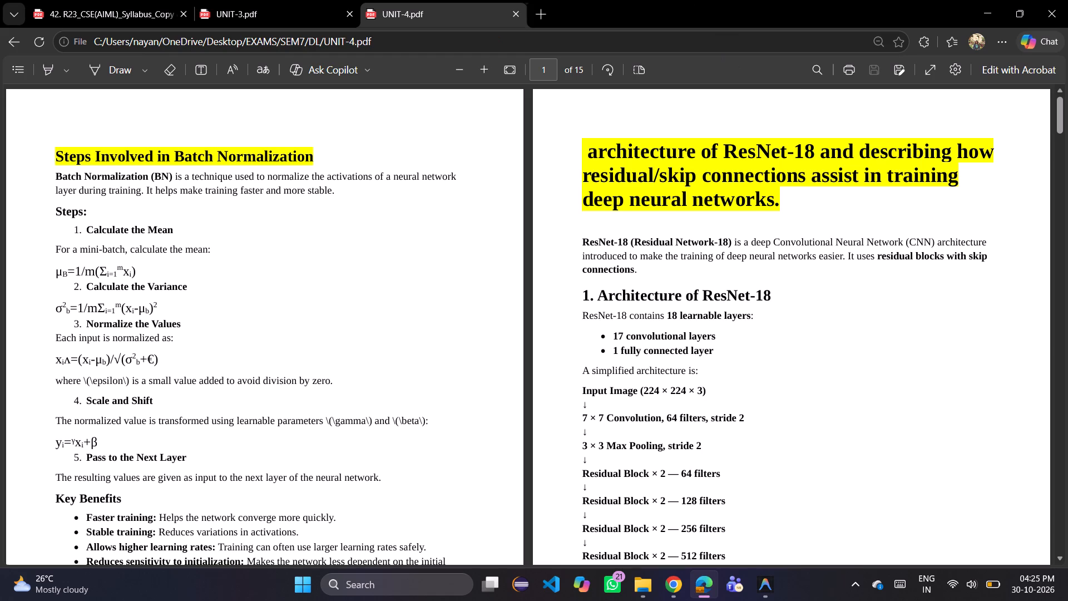
# Delete the Executive Summary file from the MAJOR PROJECT folder.
pyautogui.click(647, 589)
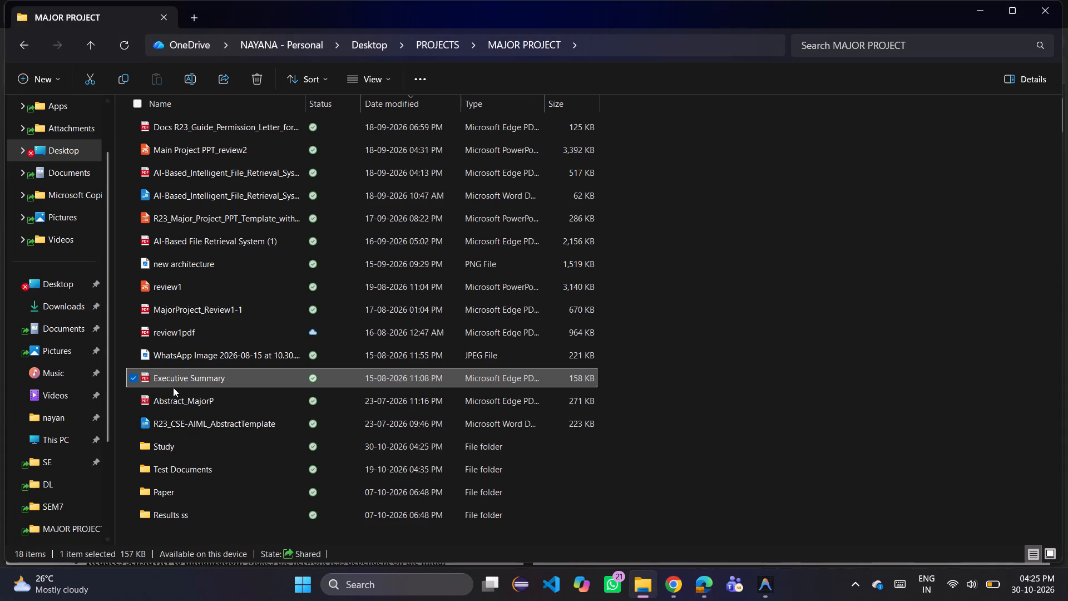
pyautogui.press('Delete')
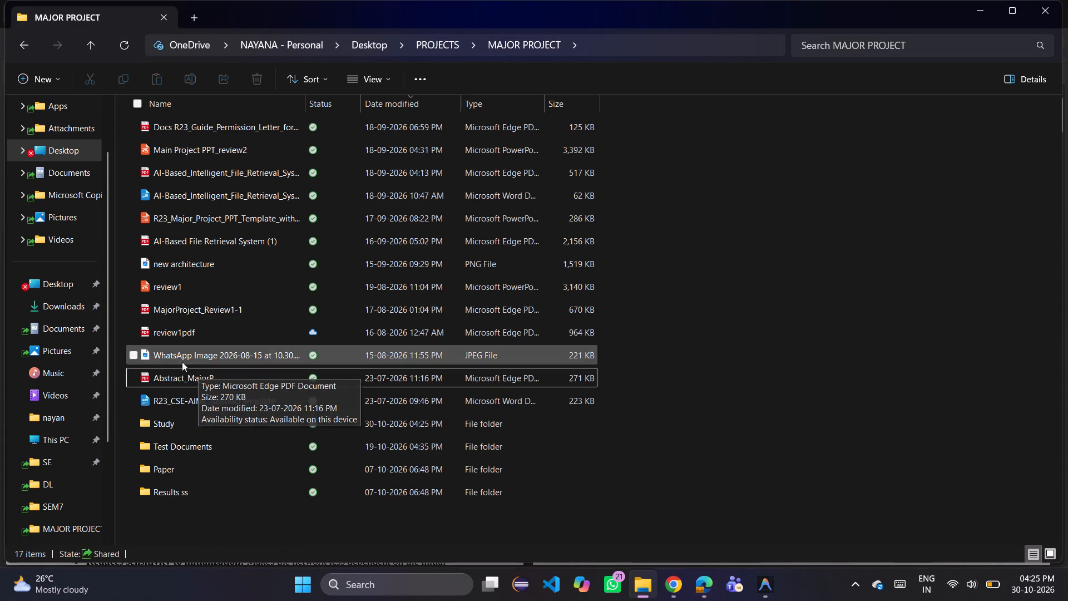
# Move the review1pdf file into the Study folder.
pyautogui.click(194, 405)
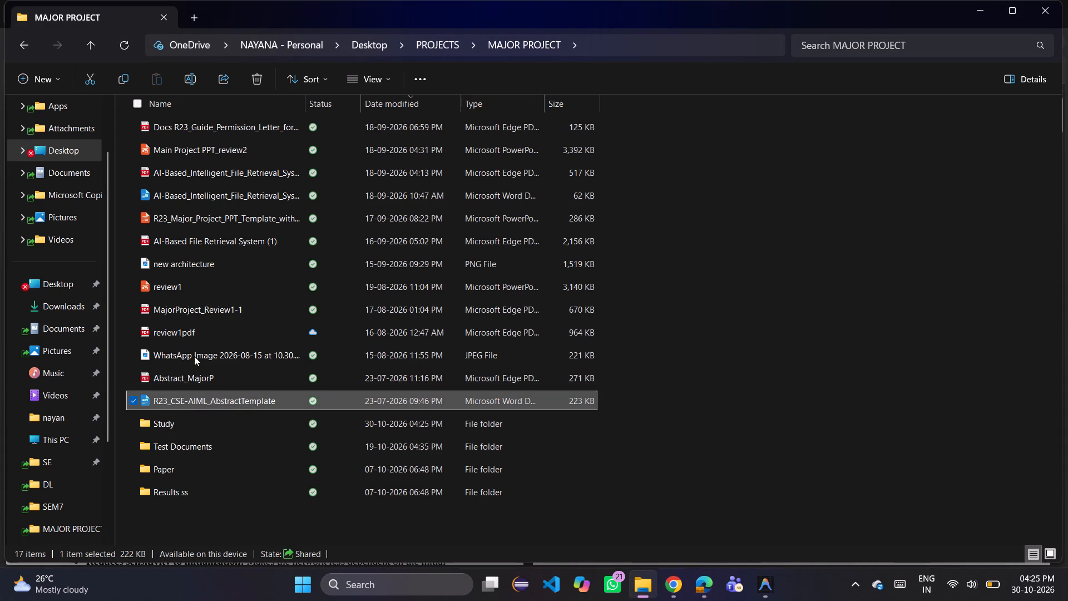
pyautogui.click(191, 331)
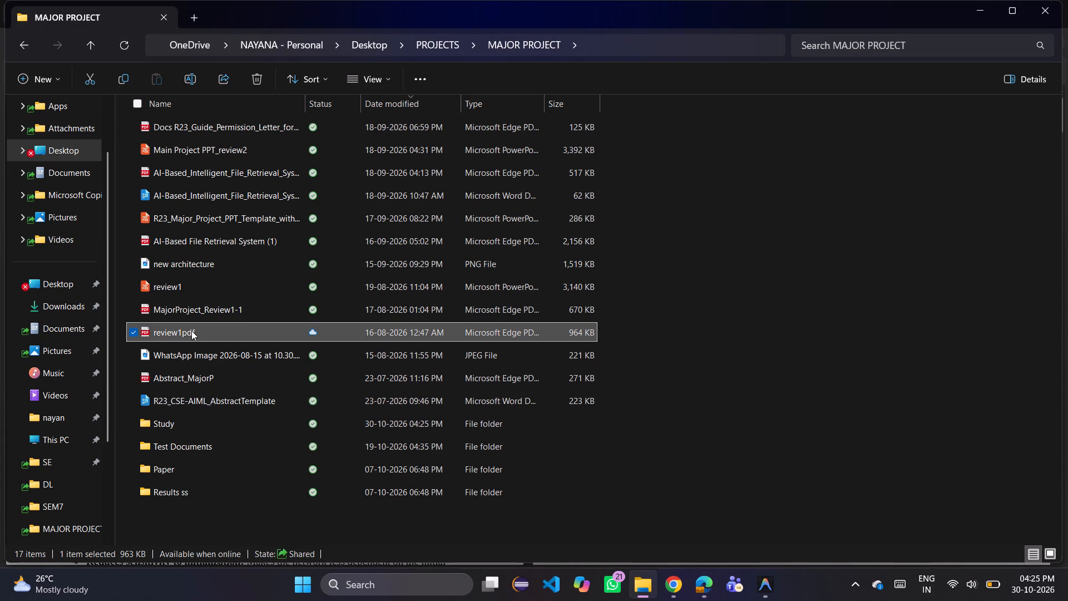
pyautogui.moveTo(191, 331); pyautogui.dragTo(194, 333)
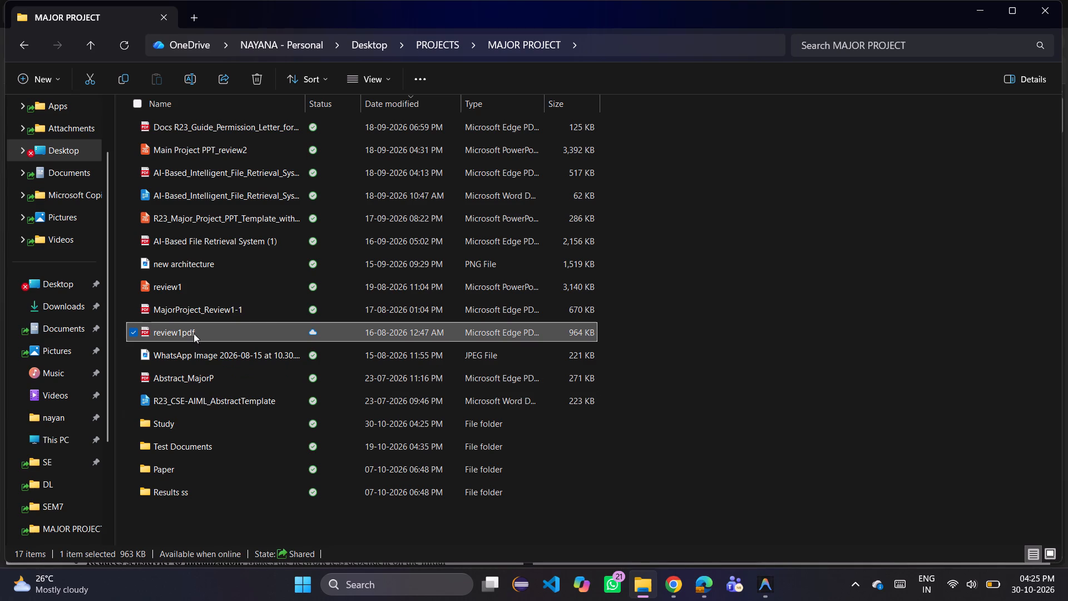
pyautogui.moveTo(194, 333); pyautogui.dragTo(219, 427)
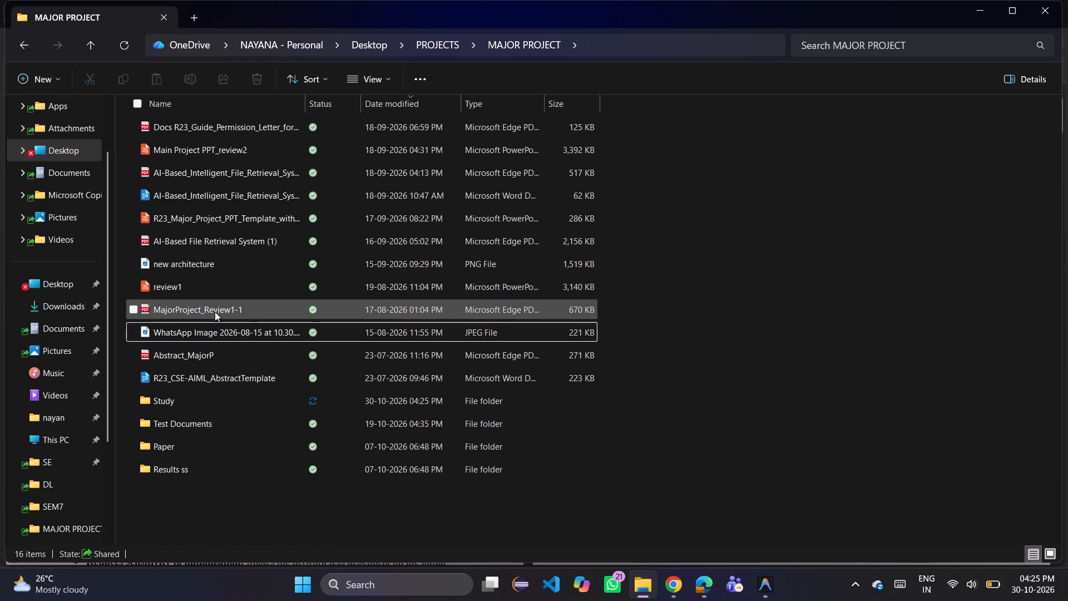
# Move the MajorProject_Review1-1 PDF into the Study folder, closing it in the browser first.
pyautogui.click(215, 312)
pyautogui.moveTo(215, 312); pyautogui.dragTo(240, 401)
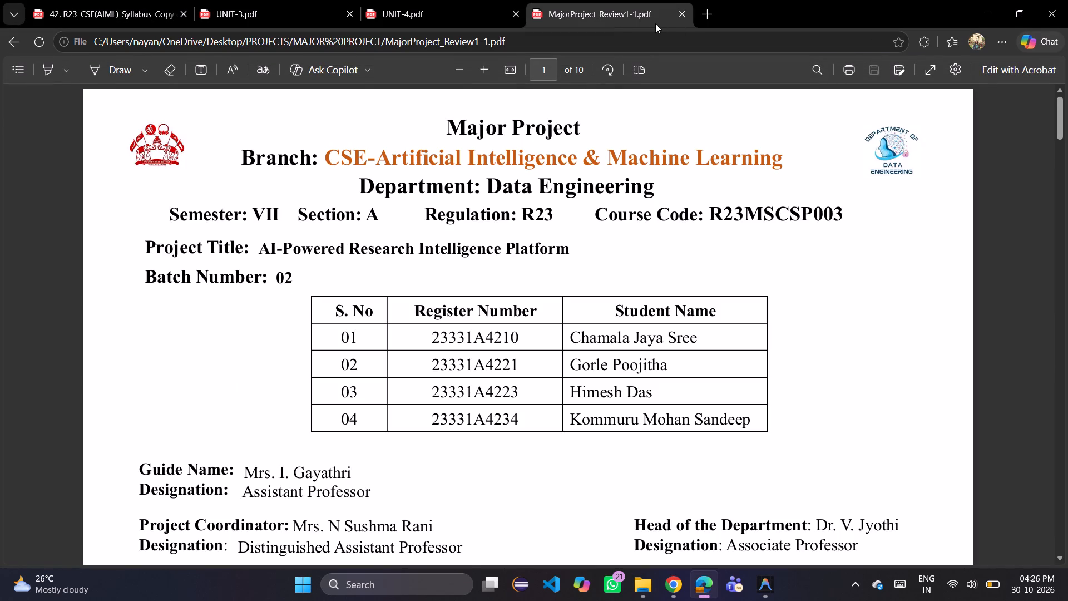
pyautogui.click(680, 12)
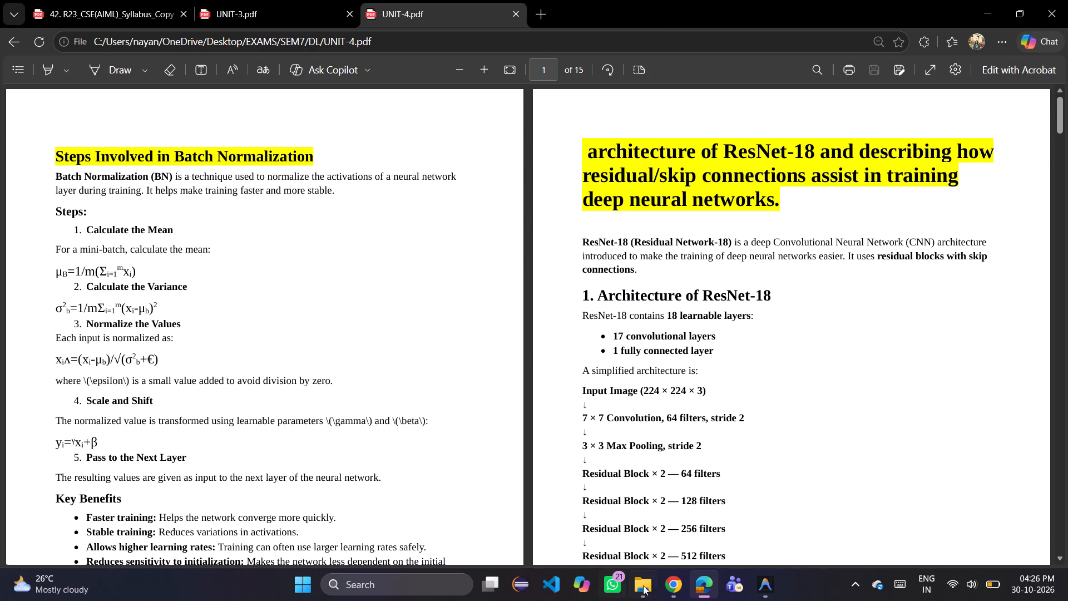
pyautogui.click(650, 587)
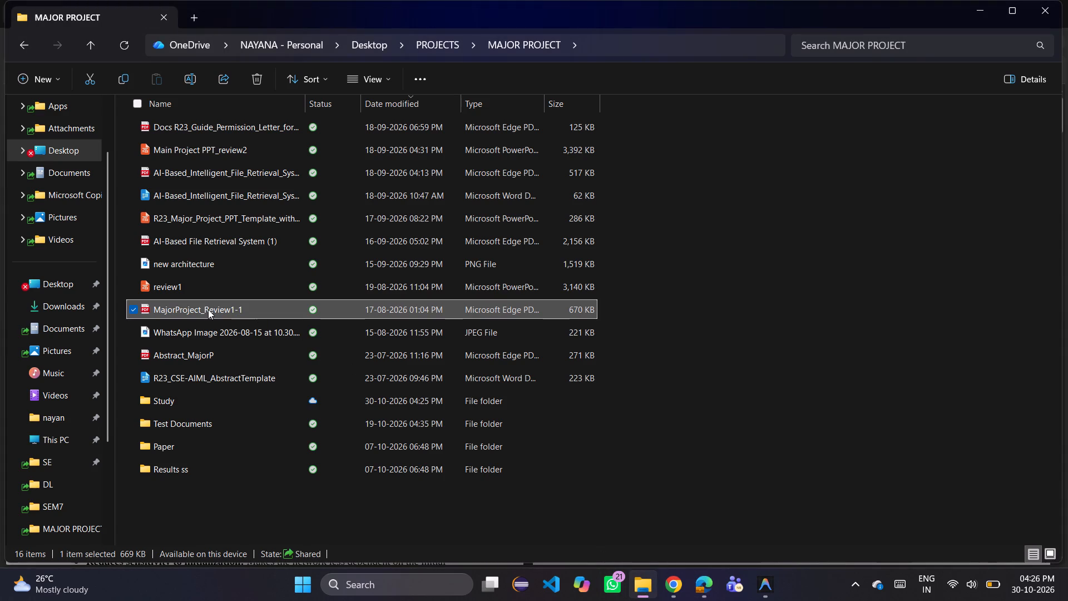
pyautogui.moveTo(208, 309); pyautogui.dragTo(241, 398)
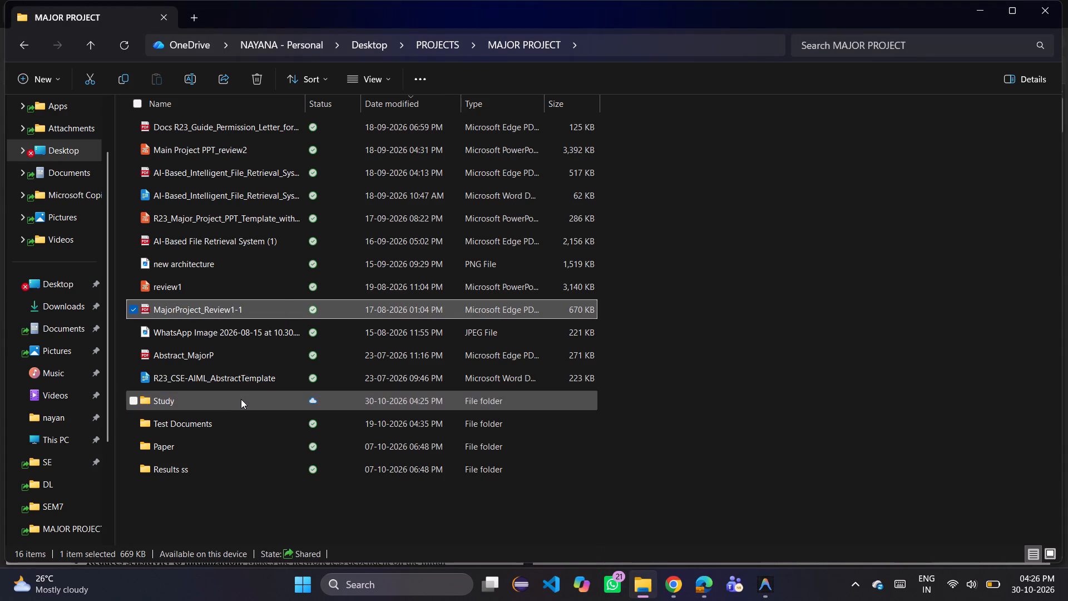
# Move the review1 presentation into the Study folder, closing it in LibreOffice Impress first.
pyautogui.click(204, 282)
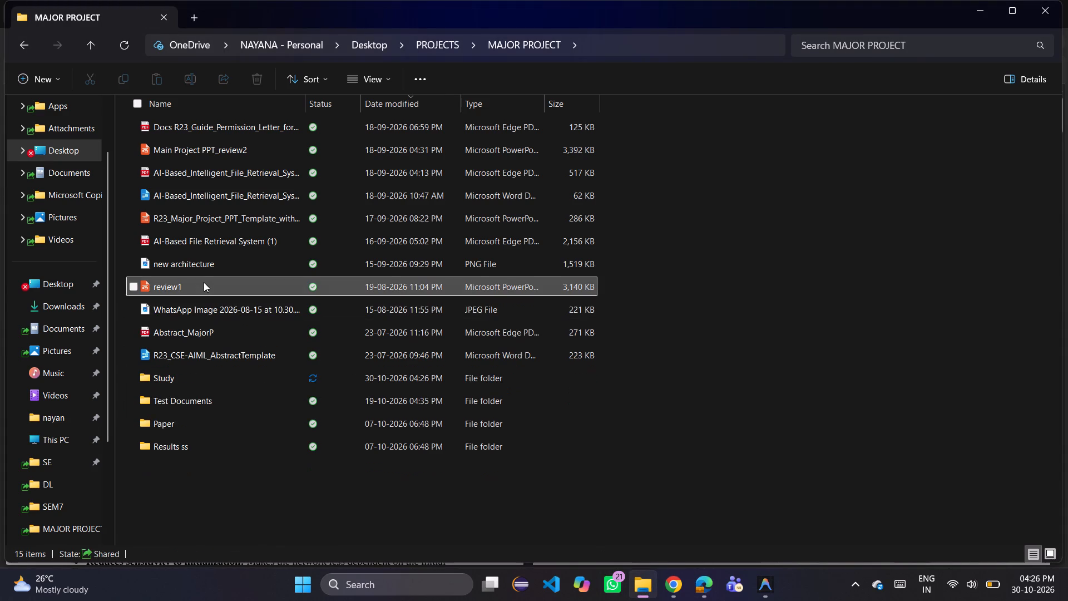
pyautogui.moveTo(204, 283); pyautogui.dragTo(241, 374)
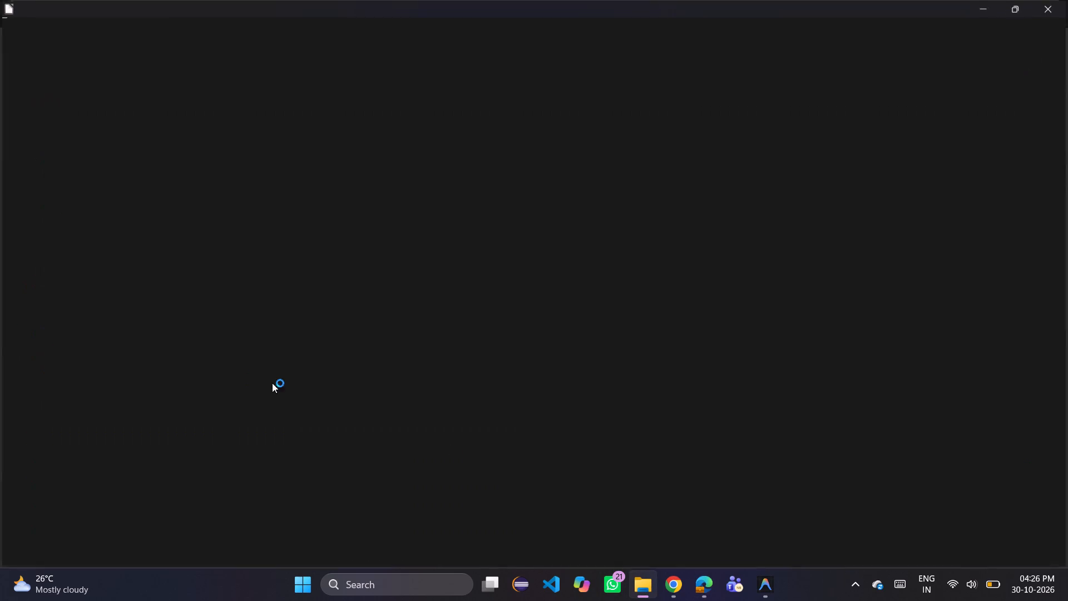
pyautogui.click(783, 587)
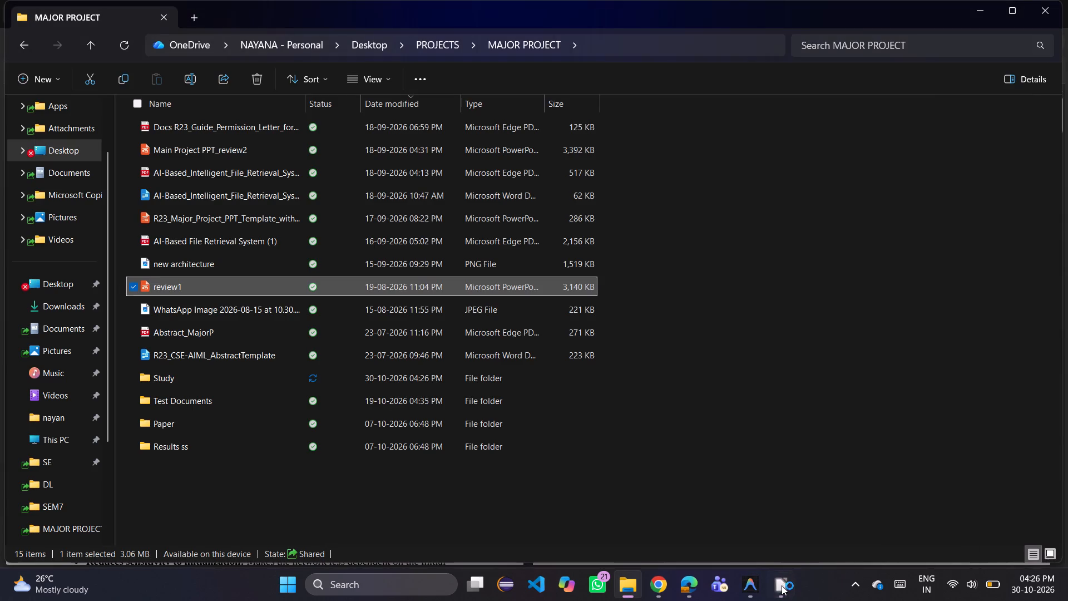
pyautogui.rightClick(780, 585)
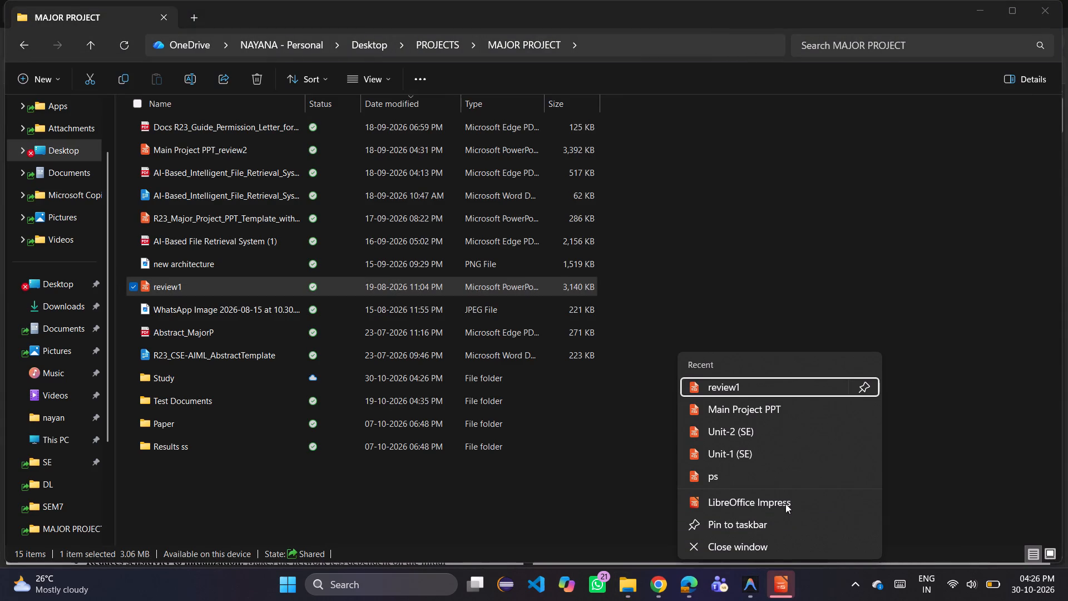
pyautogui.click(769, 546)
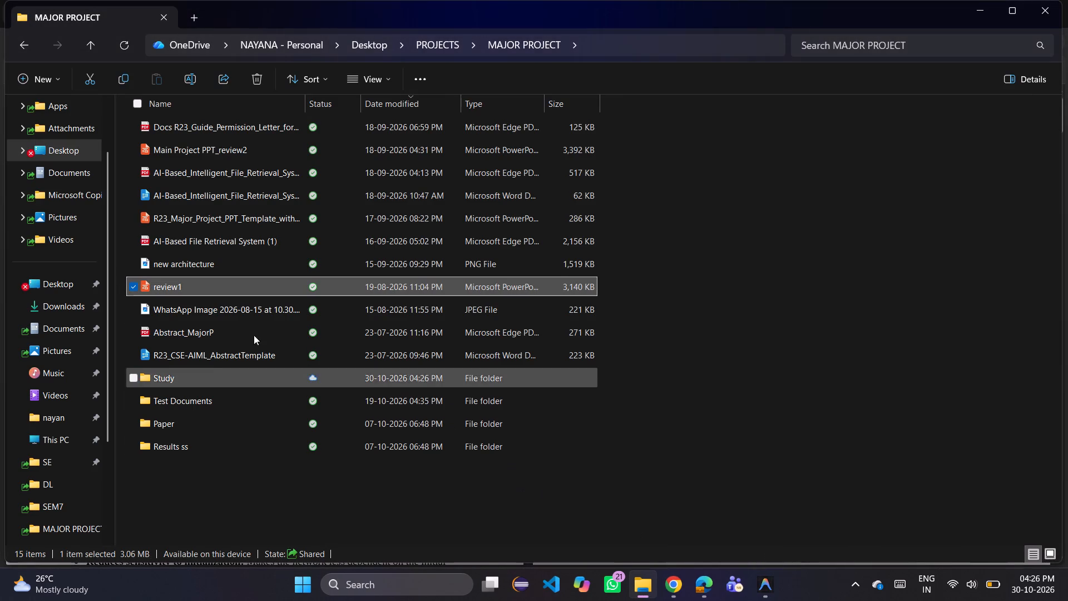
pyautogui.moveTo(158, 287); pyautogui.dragTo(176, 376)
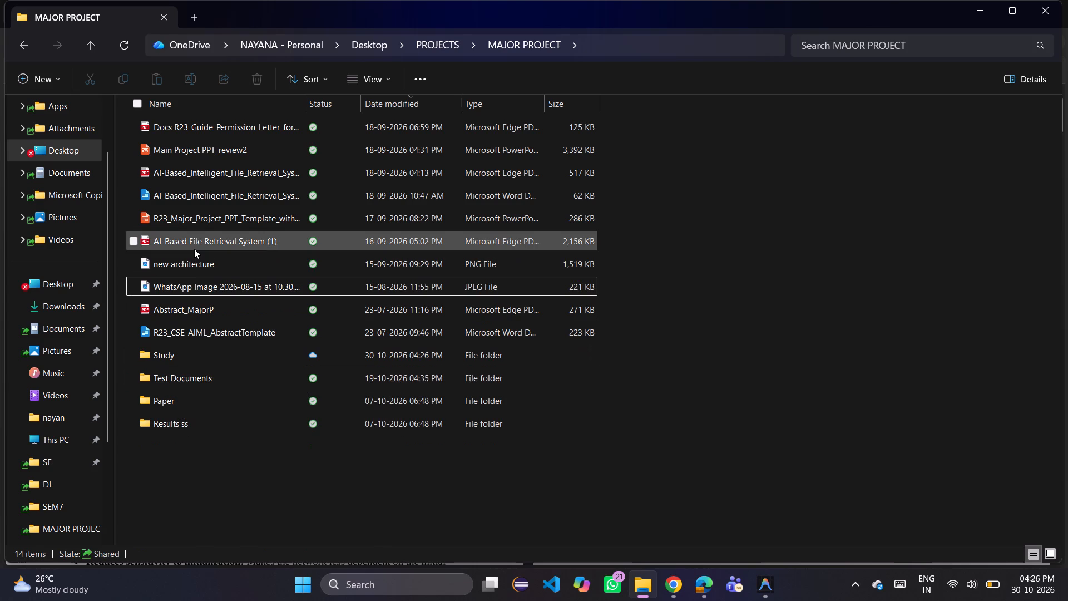
# Move the R23_Major_Project_PPT_Template presentation into the Study folder.
pyautogui.click(191, 244)
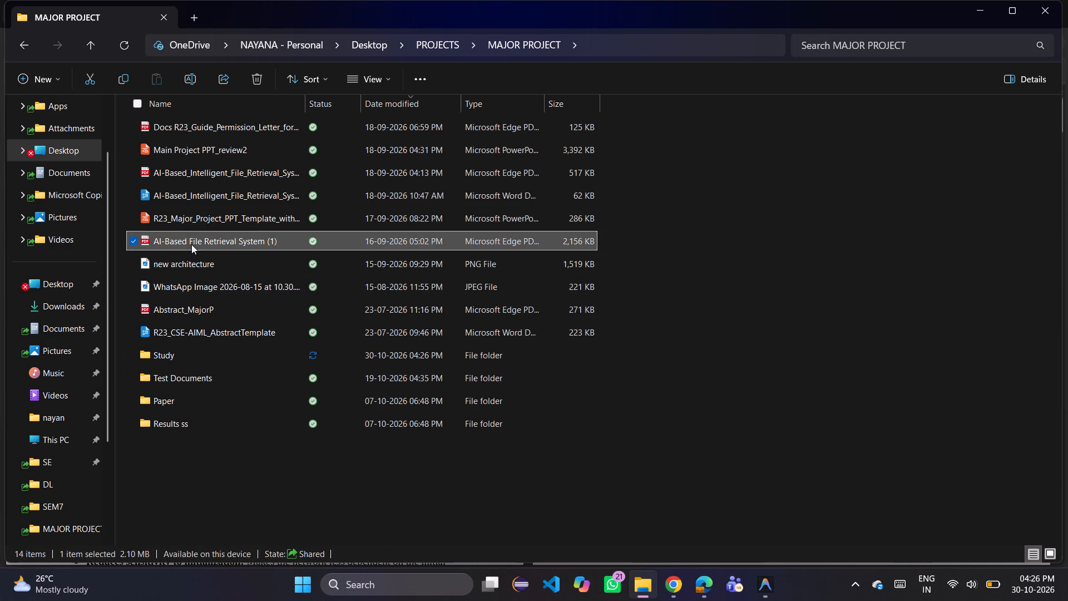
pyautogui.click(192, 223)
pyautogui.moveTo(194, 221); pyautogui.dragTo(195, 225)
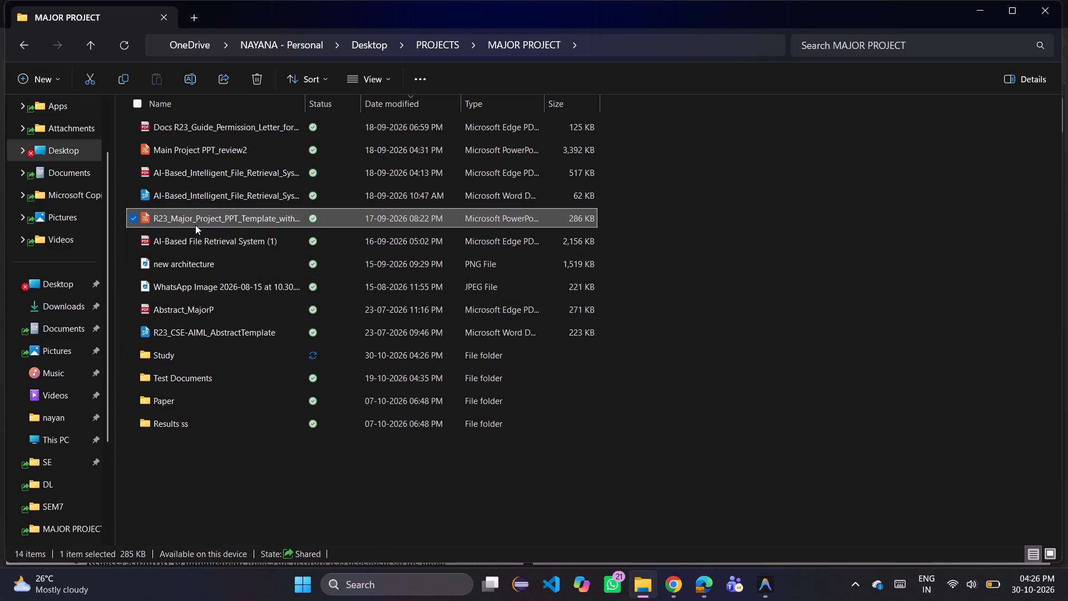
pyautogui.moveTo(195, 225); pyautogui.dragTo(190, 352)
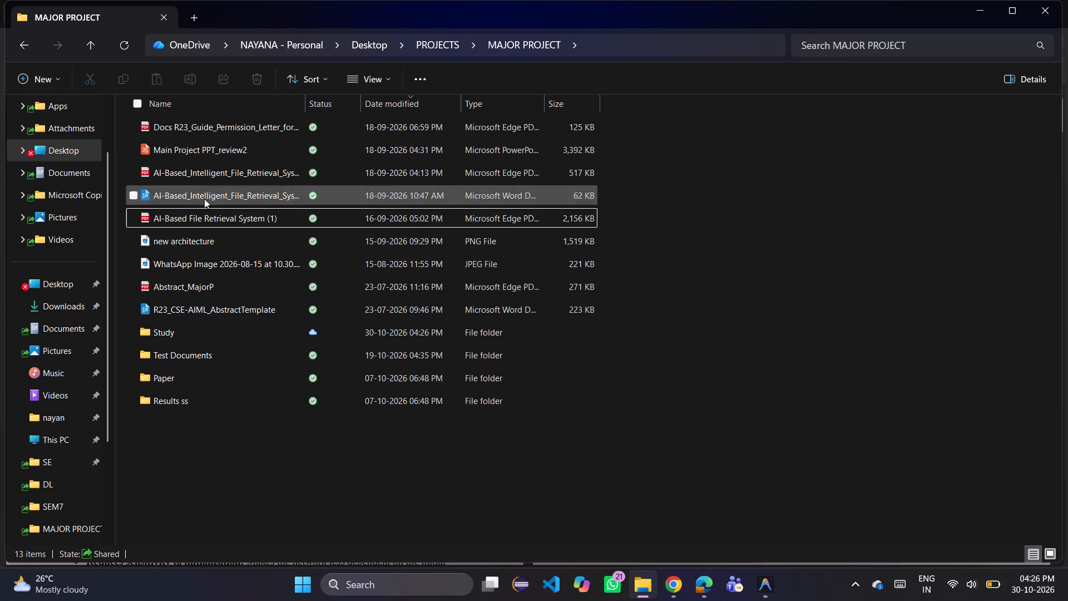
# Move the Main Project PPT_review2 presentation into the Study folder.
pyautogui.click(196, 152)
pyautogui.moveTo(196, 152); pyautogui.dragTo(207, 189)
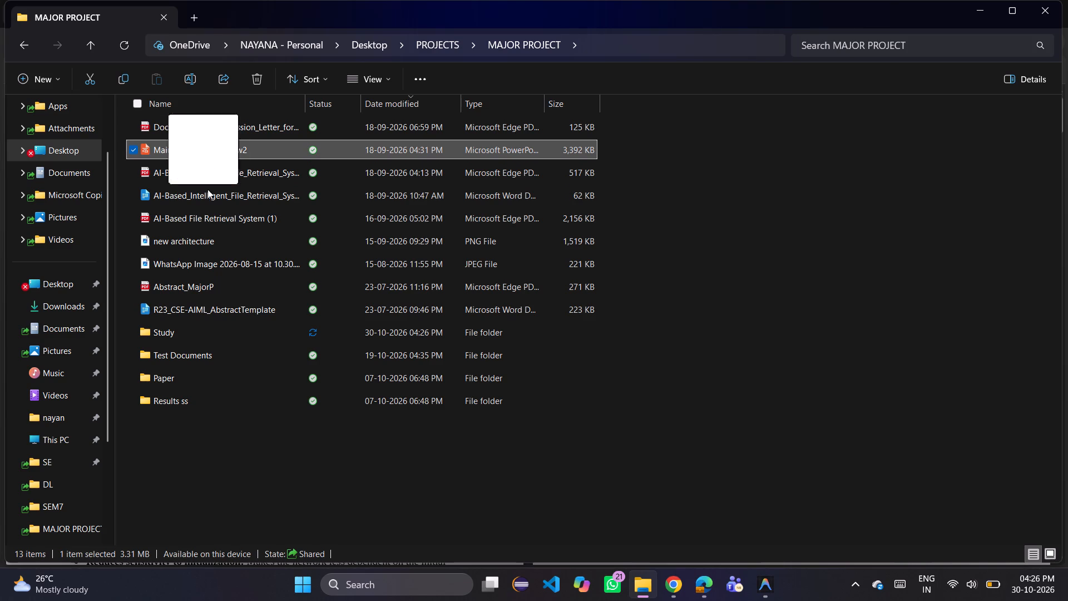
pyautogui.moveTo(207, 189); pyautogui.dragTo(207, 333)
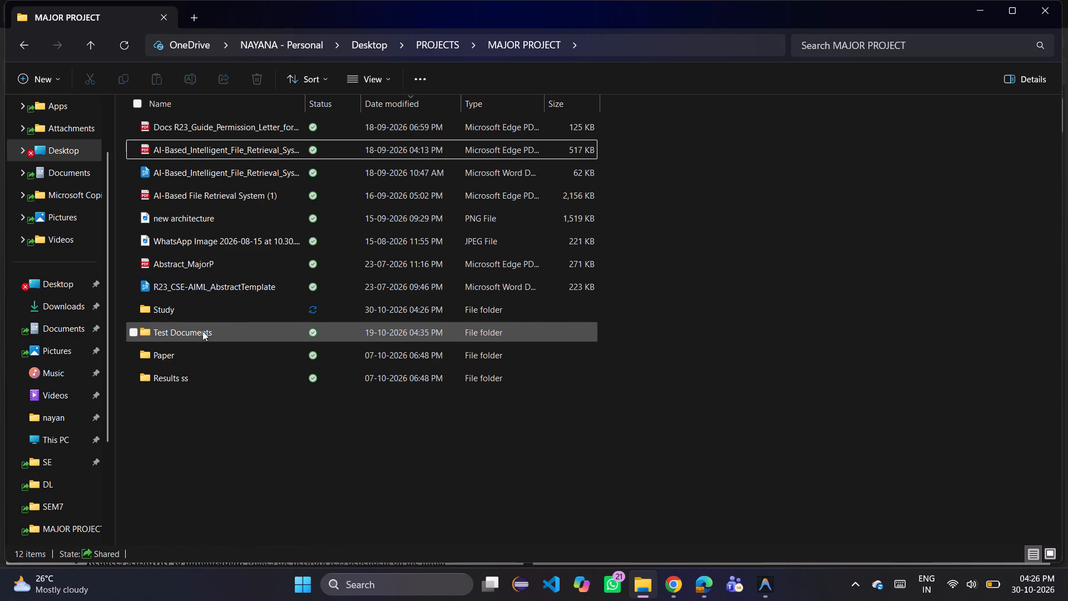
# Rename the Study folder as PPTs.
pyautogui.click(188, 303)
pyautogui.click(197, 76)
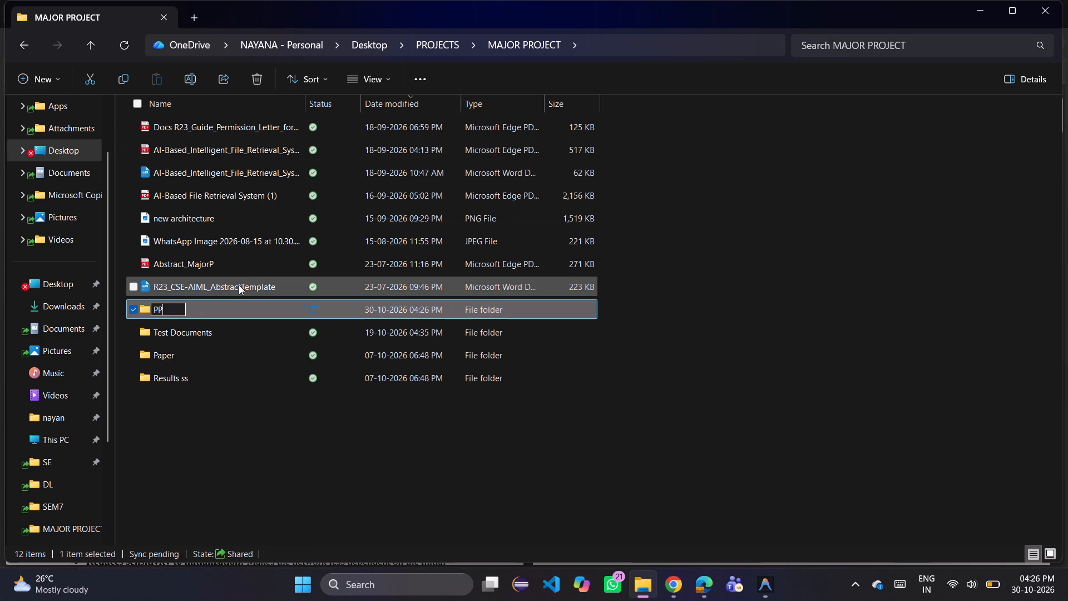
pyautogui.press('Return')
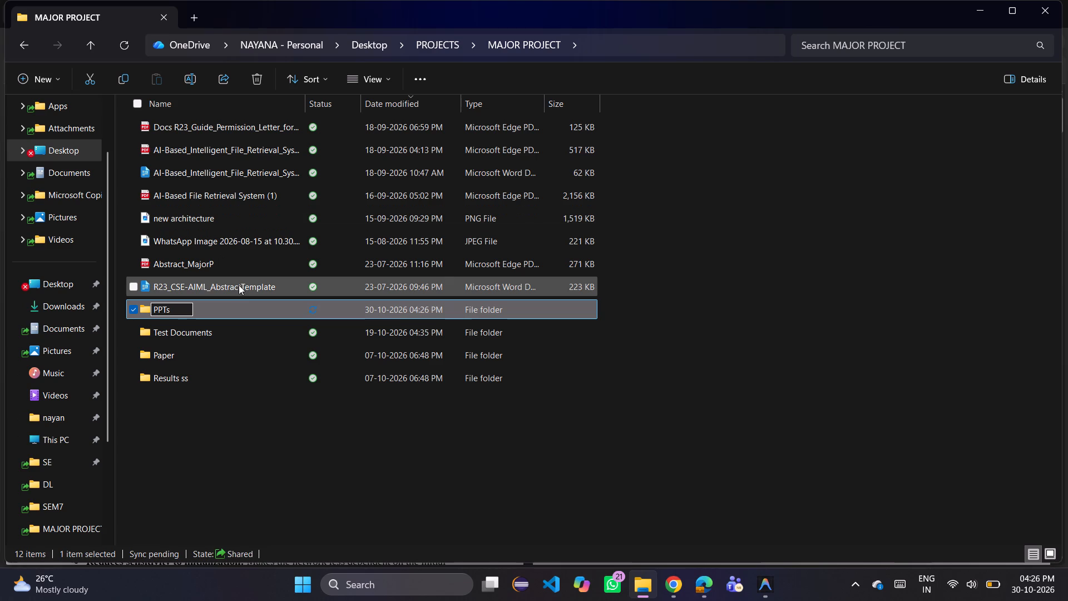
pyautogui.click(222, 427)
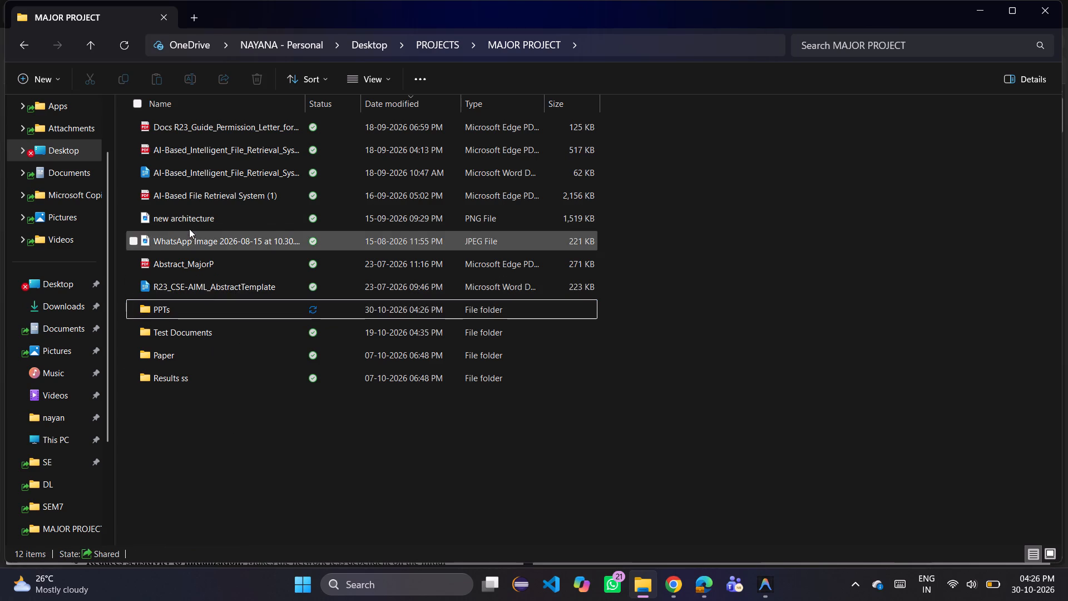
# Delete the WhatsApp Image JPEG file from the MAJOR PROJECT folder.
pyautogui.click(200, 247)
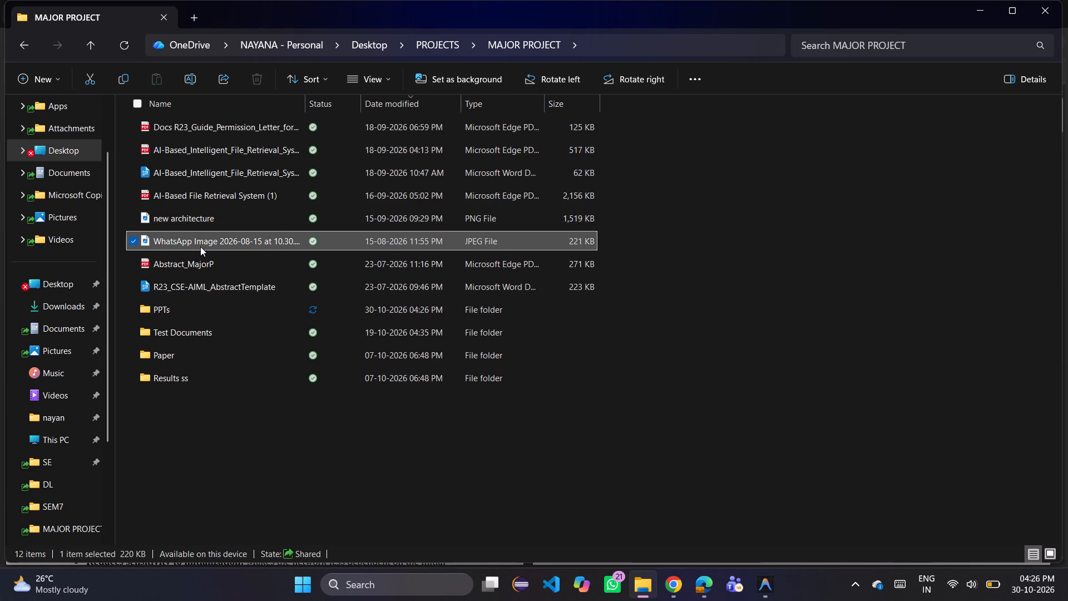
pyautogui.press('Delete')
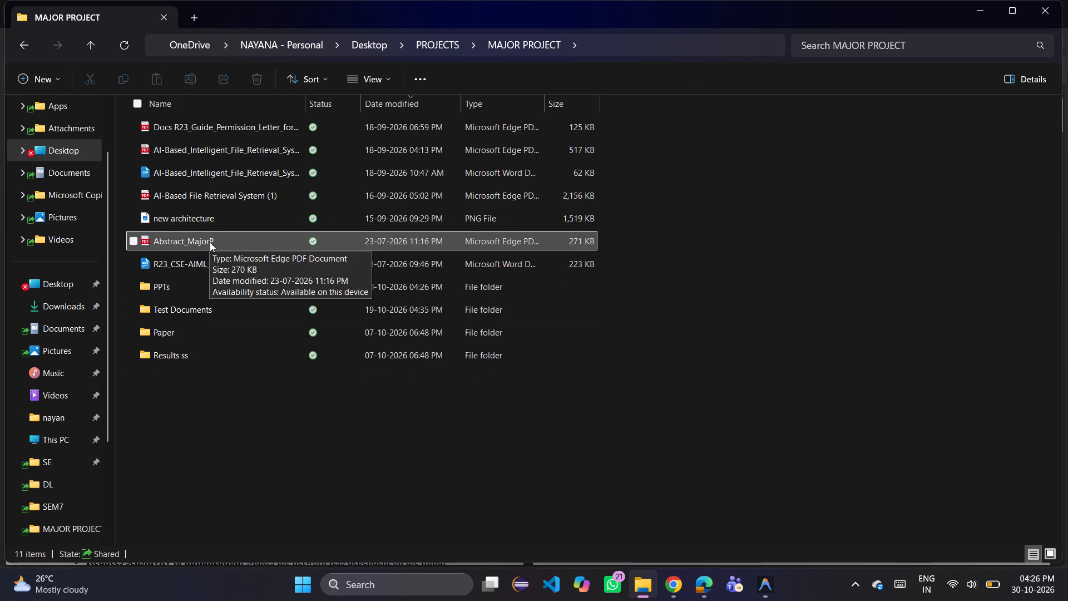
# Look through the AI-Based_Intelligent_File_Retrieval_System_Technical_Study_Document PDF, close it, and return to the MAJOR PROJECT folder.
pyautogui.click(199, 203)
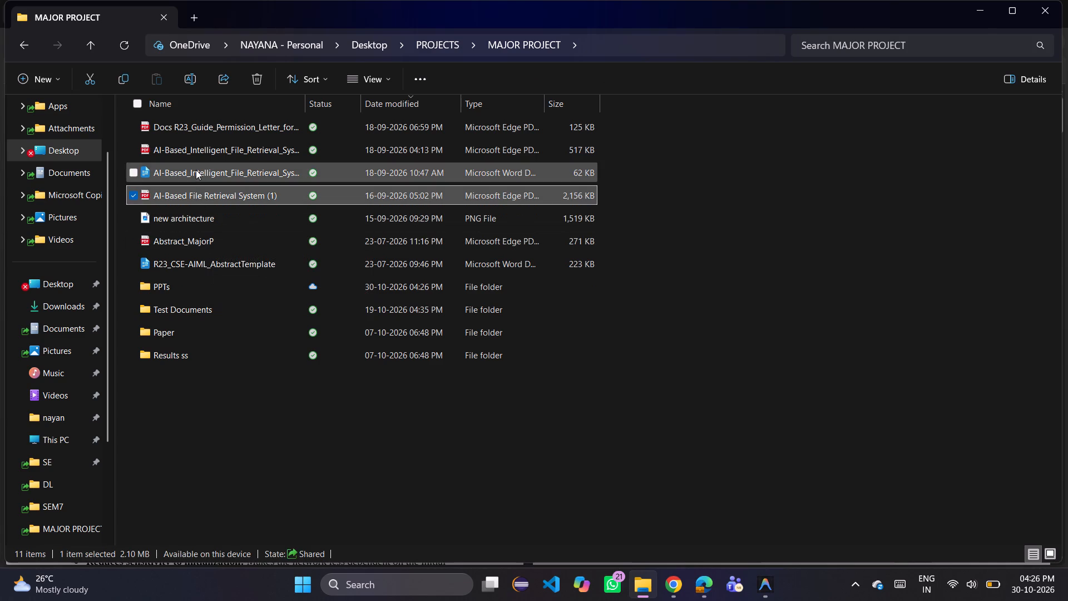
pyautogui.click(196, 170)
pyautogui.doubleClick(194, 154)
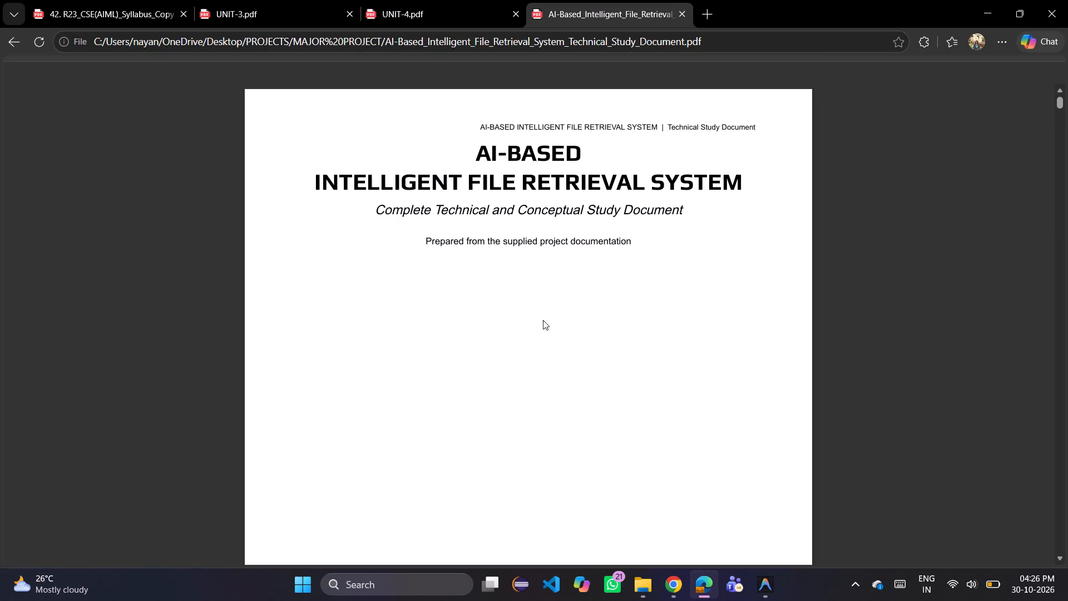
pyautogui.scroll(-6, 625, 368)
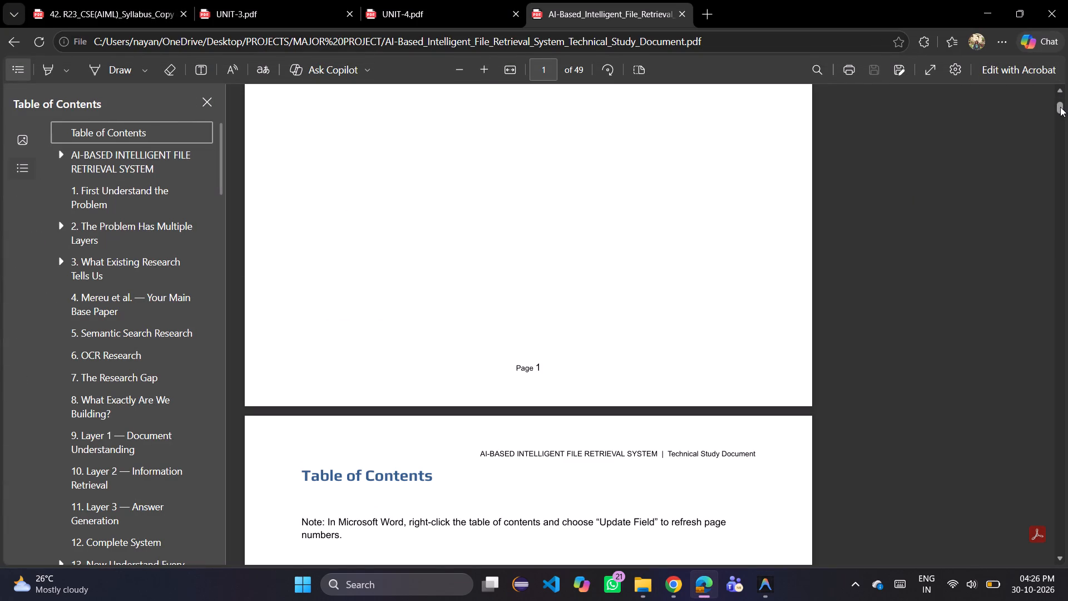
pyautogui.moveTo(1060, 107); pyautogui.dragTo(1067, 466)
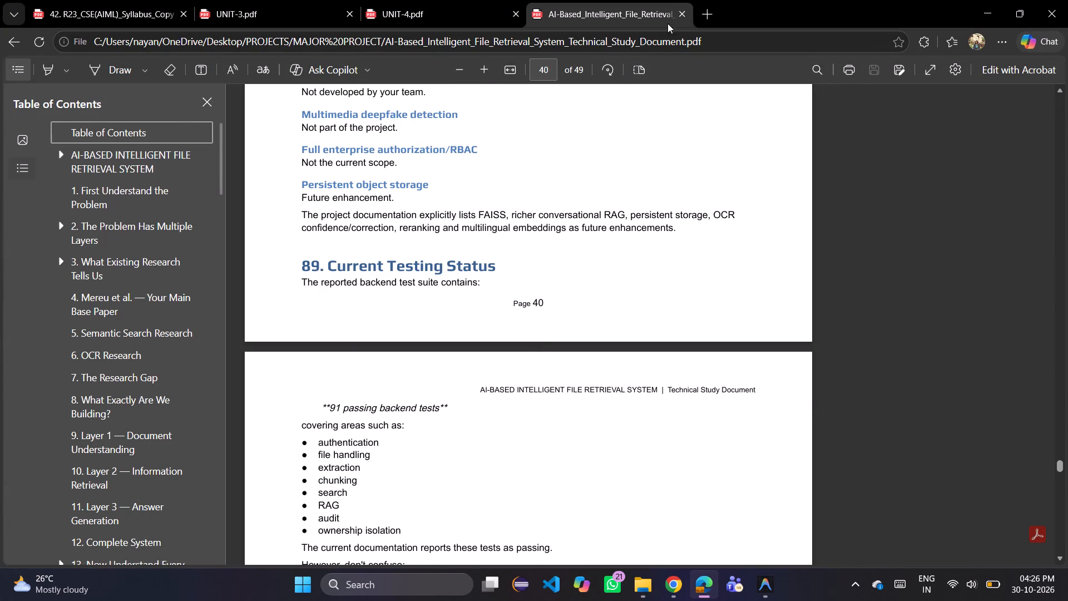
pyautogui.click(679, 12)
pyautogui.click(638, 590)
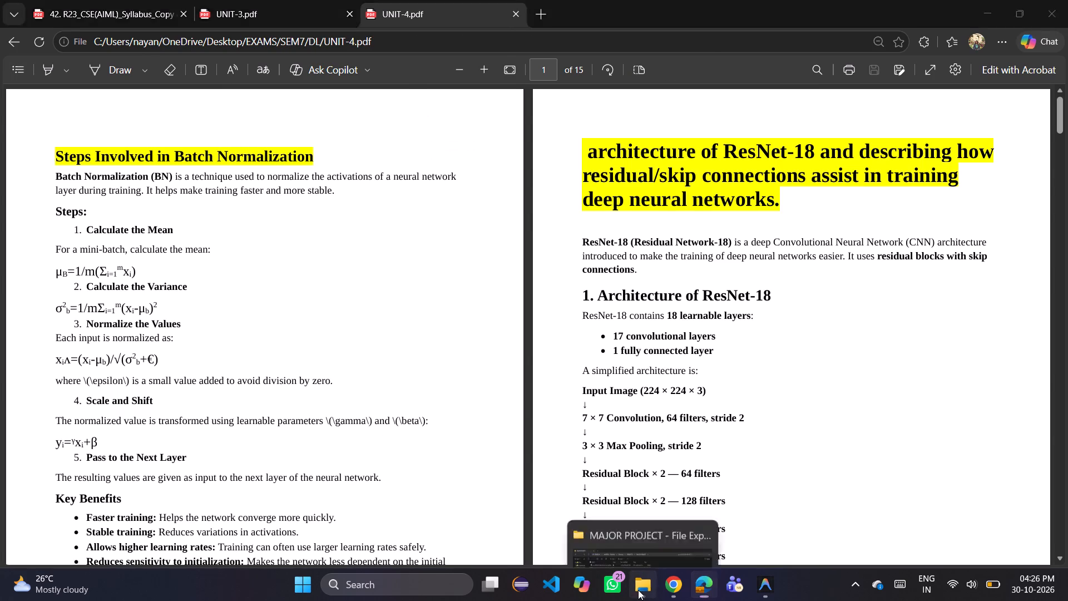
# Delete the AI-Based_Intelligent_File_Retrieval_System Word document from the MAJOR PROJECT folder.
pyautogui.click(171, 179)
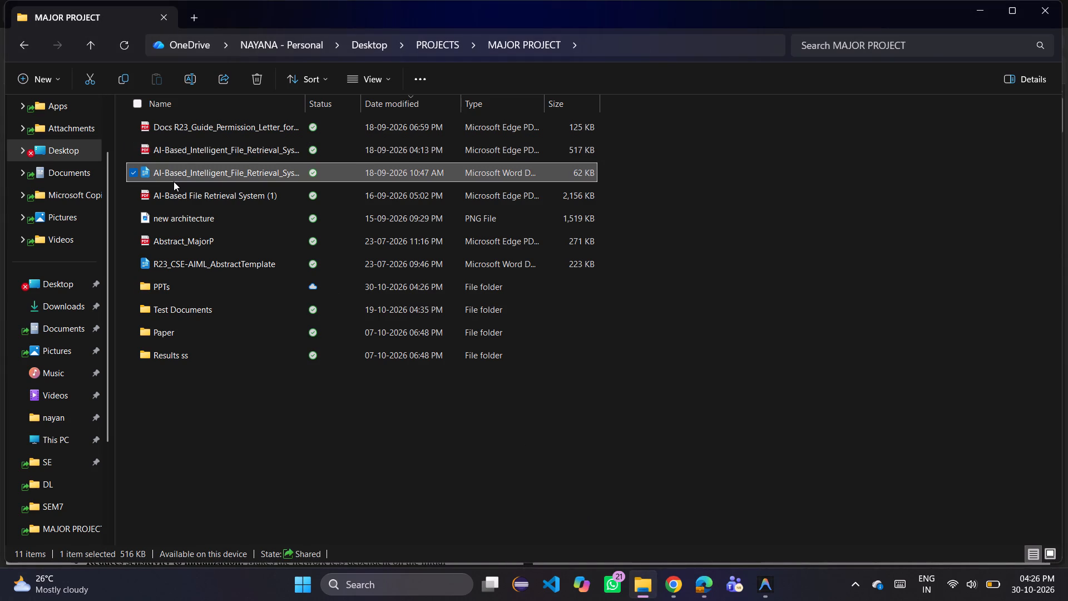
pyautogui.press('Delete')
# Go through the remaining PDFs, the architecture image and the abstract template in the MAJOR PROJECT folder to consider how to sort them.
pyautogui.click(175, 129)
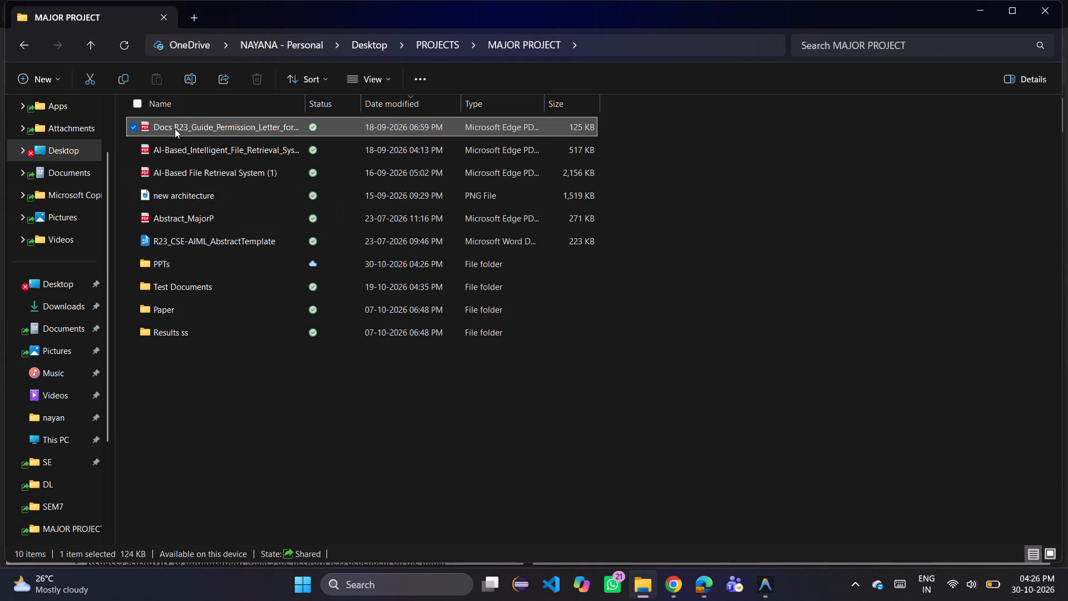
pyautogui.click(188, 225)
pyautogui.click(187, 203)
pyautogui.click(195, 167)
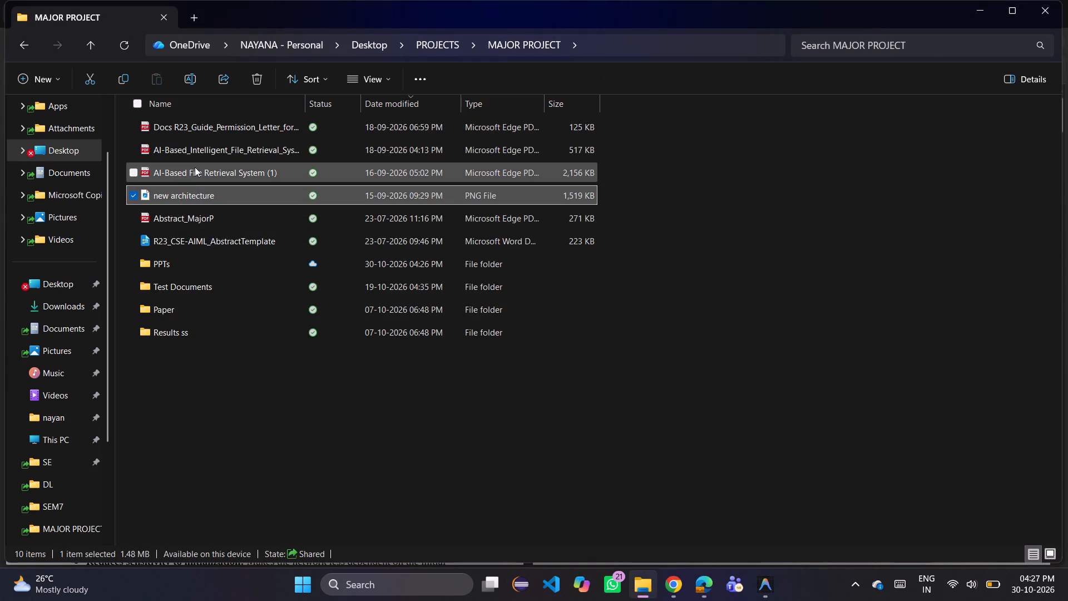
pyautogui.click(197, 223)
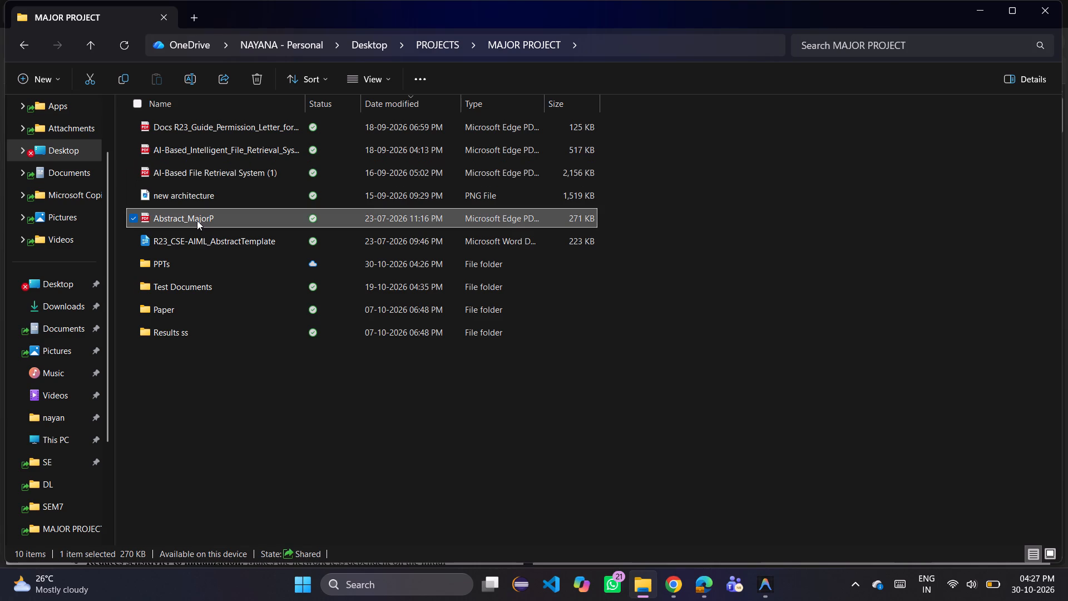
pyautogui.click(197, 240)
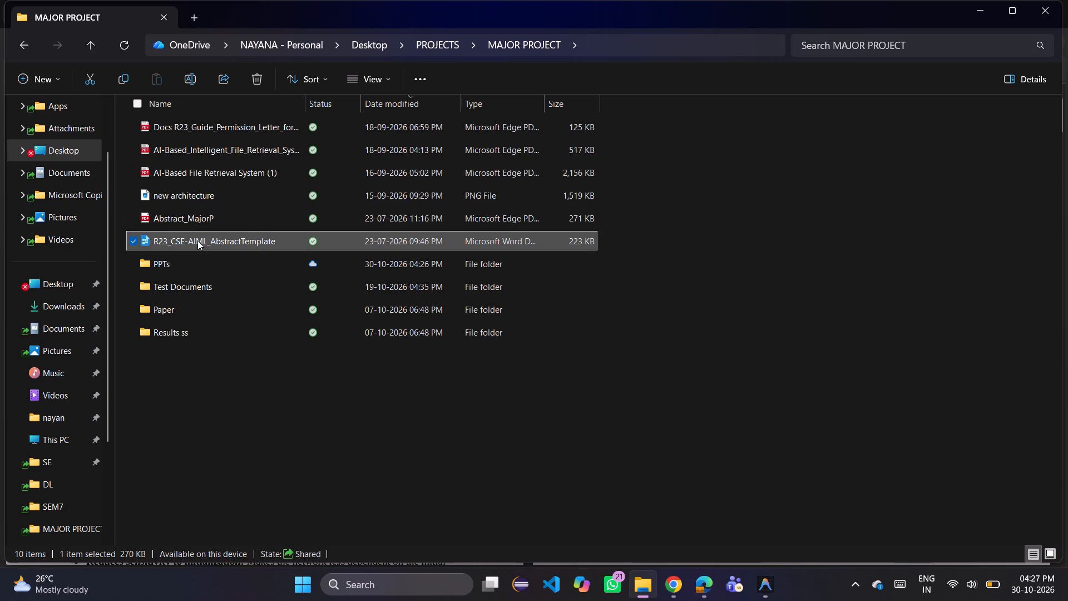
pyautogui.click(190, 198)
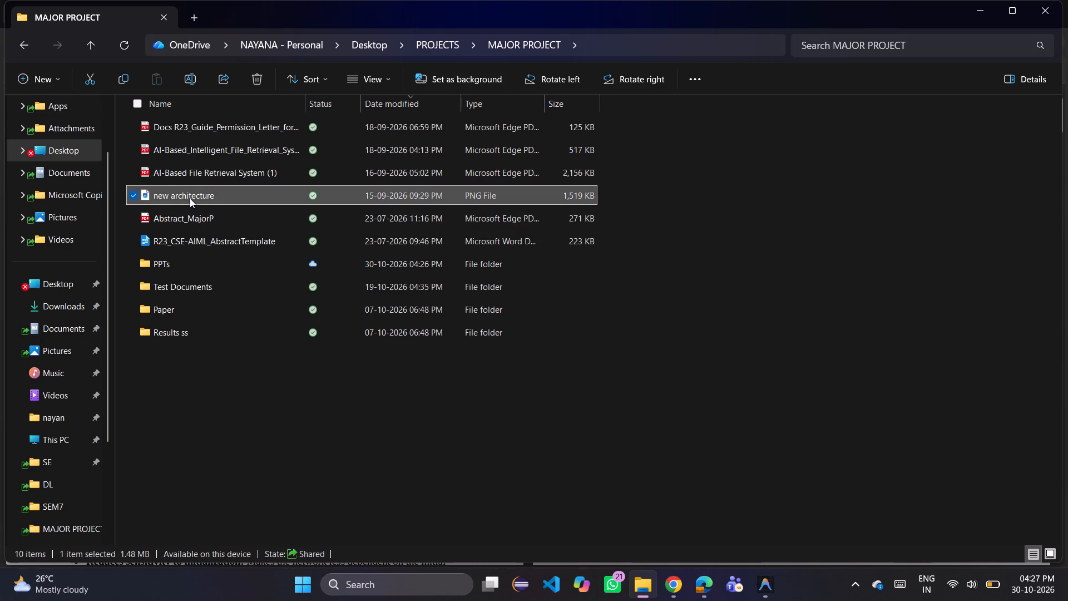
pyautogui.click(191, 176)
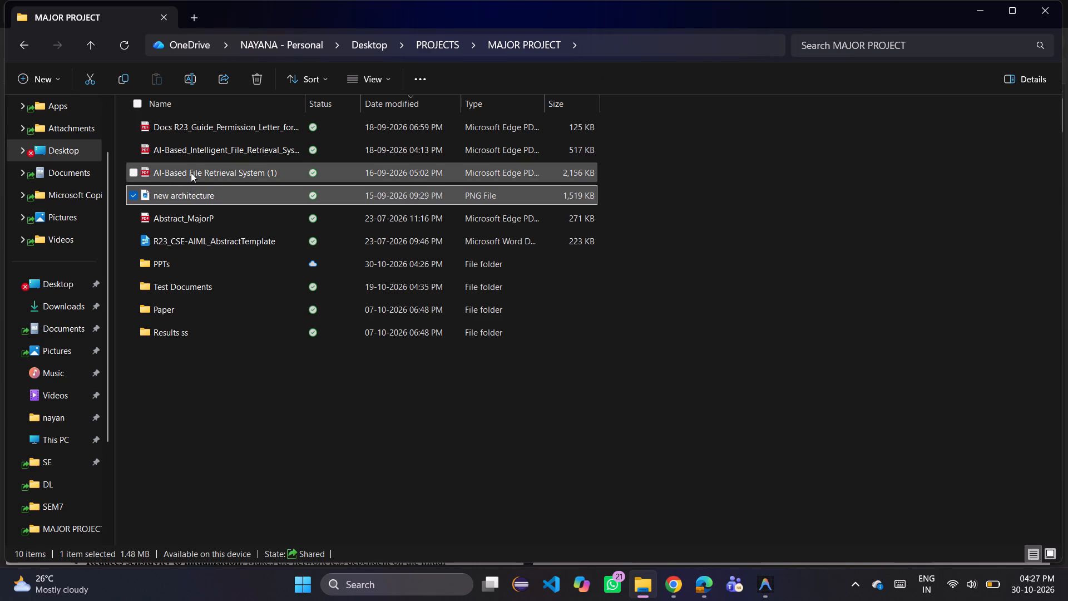
pyautogui.click(192, 156)
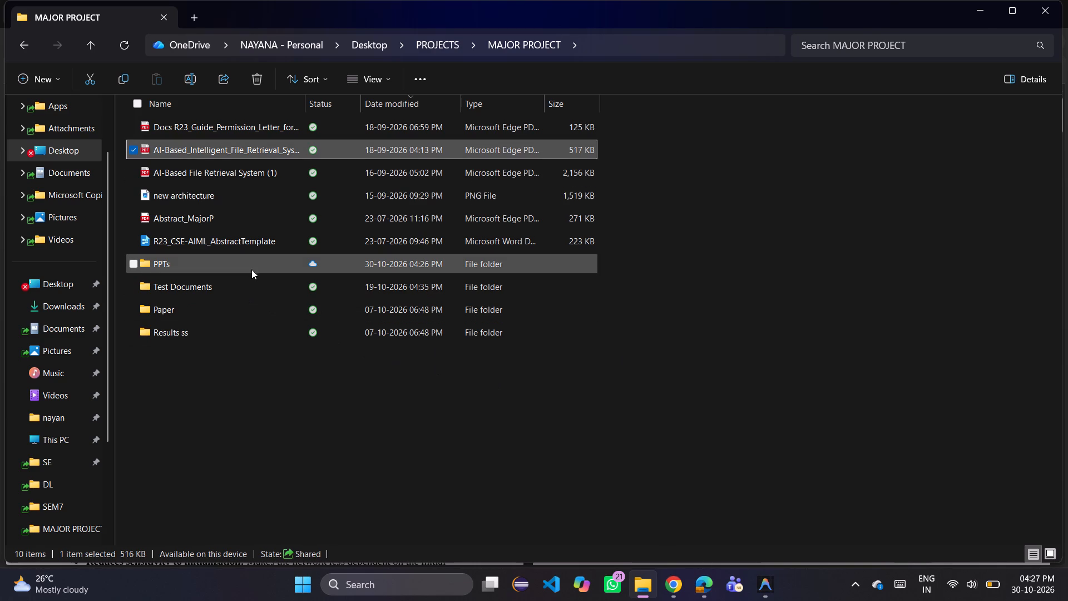
# Create a new folder named Study in the MAJOR PROJECT folder.
pyautogui.click(54, 80)
pyautogui.click(59, 106)
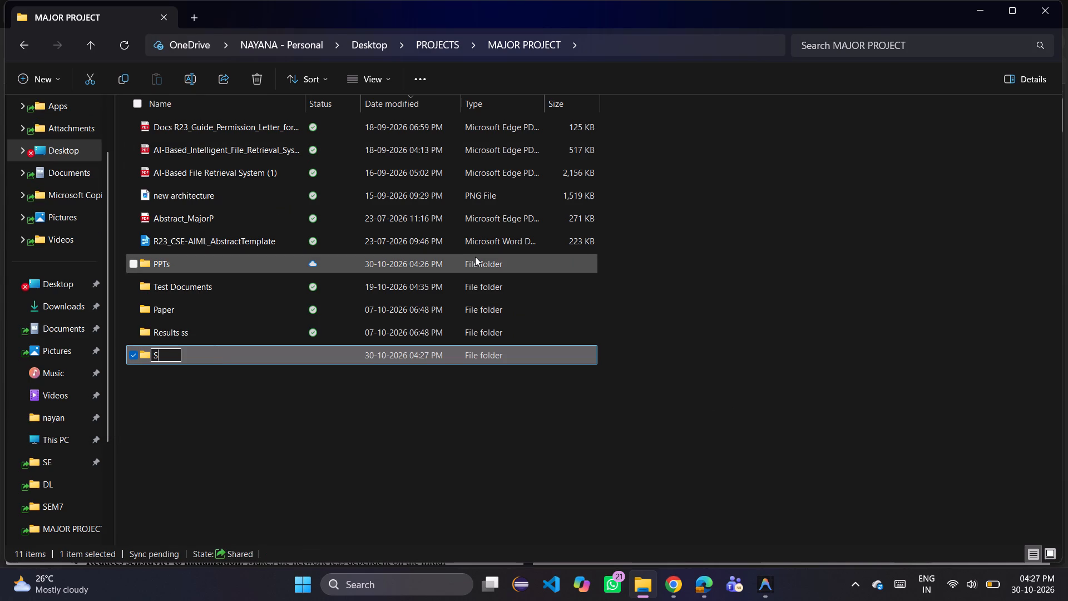
pyautogui.write('tudy')
pyautogui.press('Return')
# Move the AI-Based_Intelligent_File_Retrieval_System_Technical_Study_Document PDF into the new Study folder.
pyautogui.click(218, 147)
pyautogui.moveTo(218, 147); pyautogui.dragTo(243, 266)
# Move the AI-Based File Retrieval System (1) PDF into the Study folder.
pyautogui.click(219, 146)
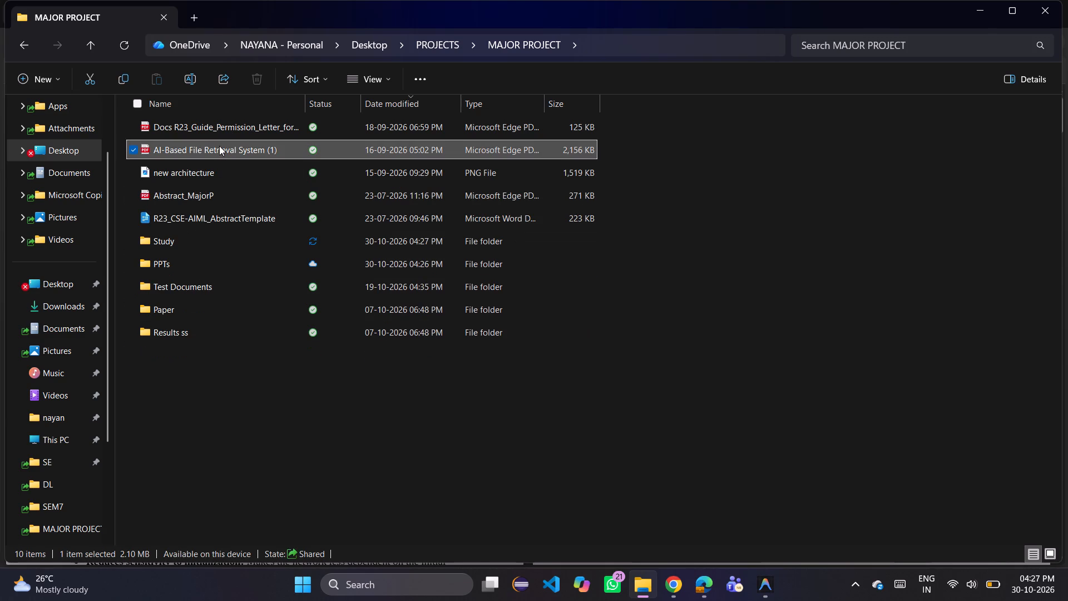
pyautogui.moveTo(217, 147); pyautogui.dragTo(244, 237)
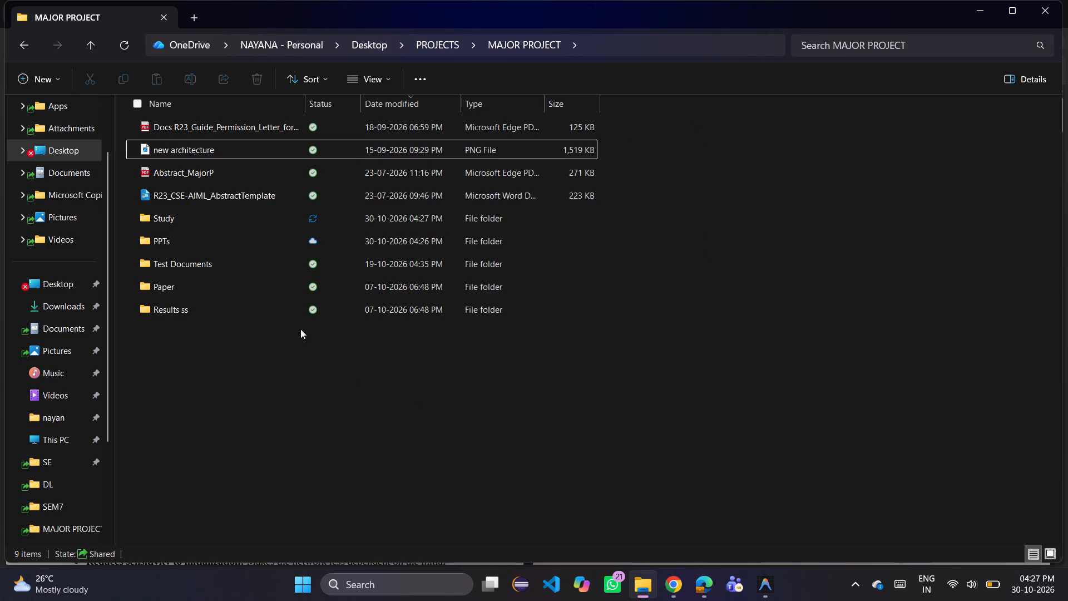
pyautogui.click(273, 395)
# Switch to Chrome and open the Main Project PPT presentation in Google Slides.
pyautogui.click(672, 586)
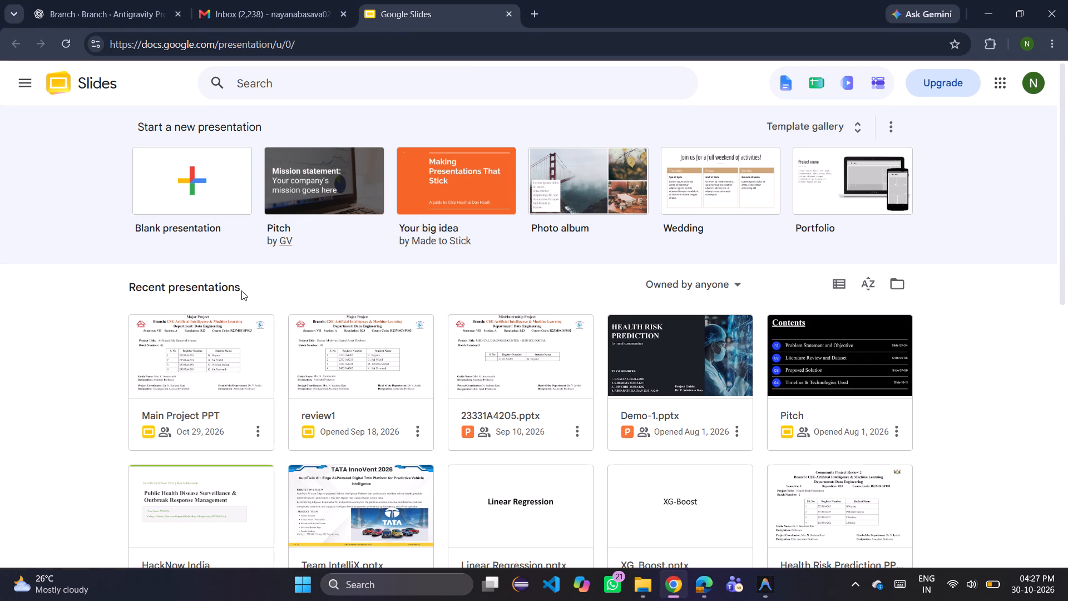
pyautogui.click(221, 363)
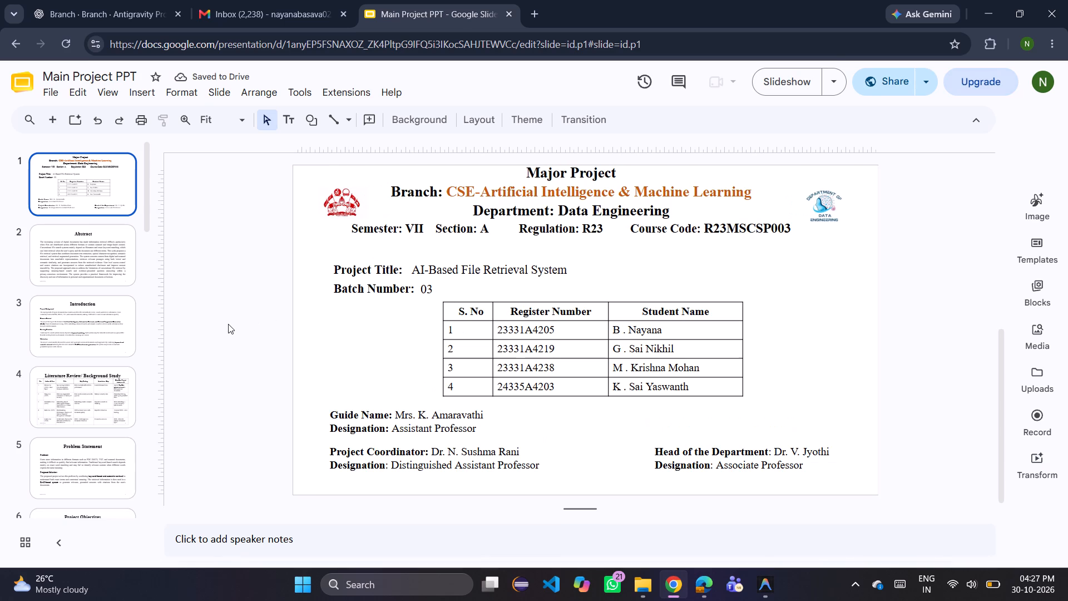
# Review the Abstract, Introduction, Literature Review, Problem Statement and Project Objectives slides of the presentation.
pyautogui.scroll(-2, 228, 324)
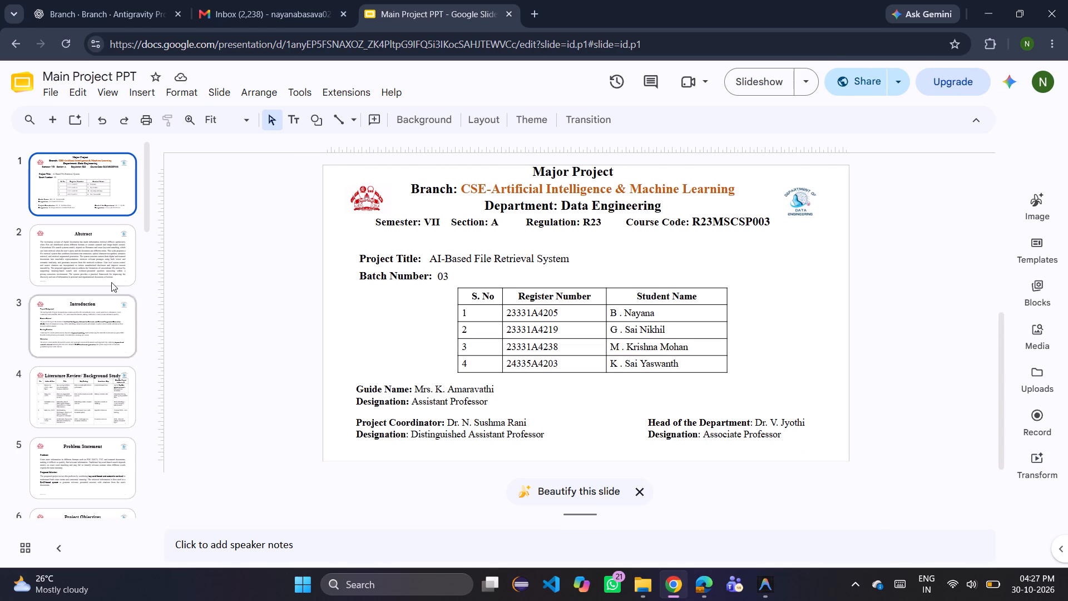
pyautogui.click(87, 267)
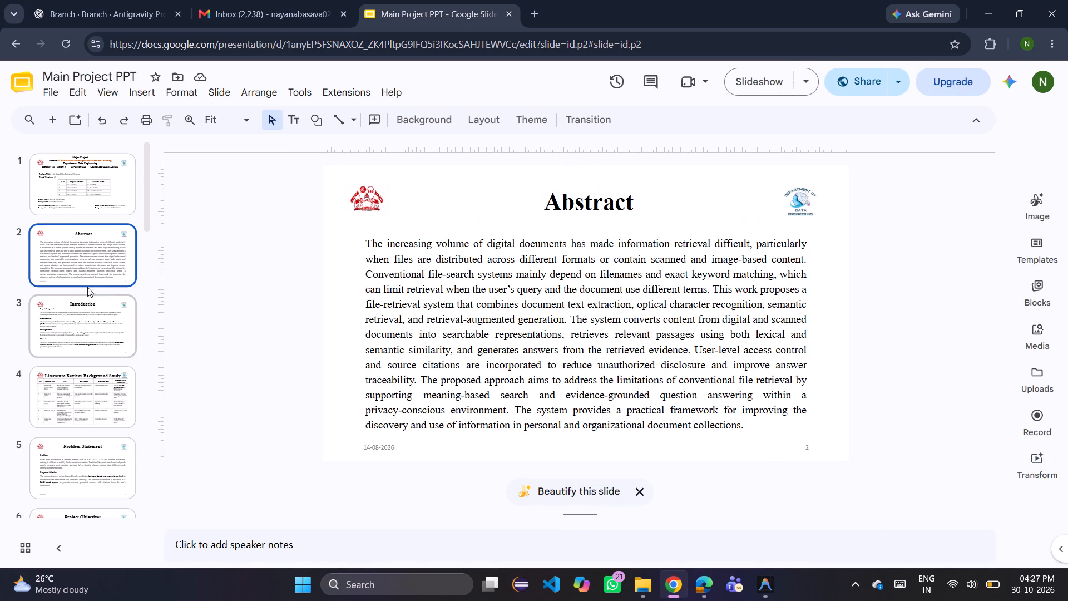
pyautogui.click(81, 317)
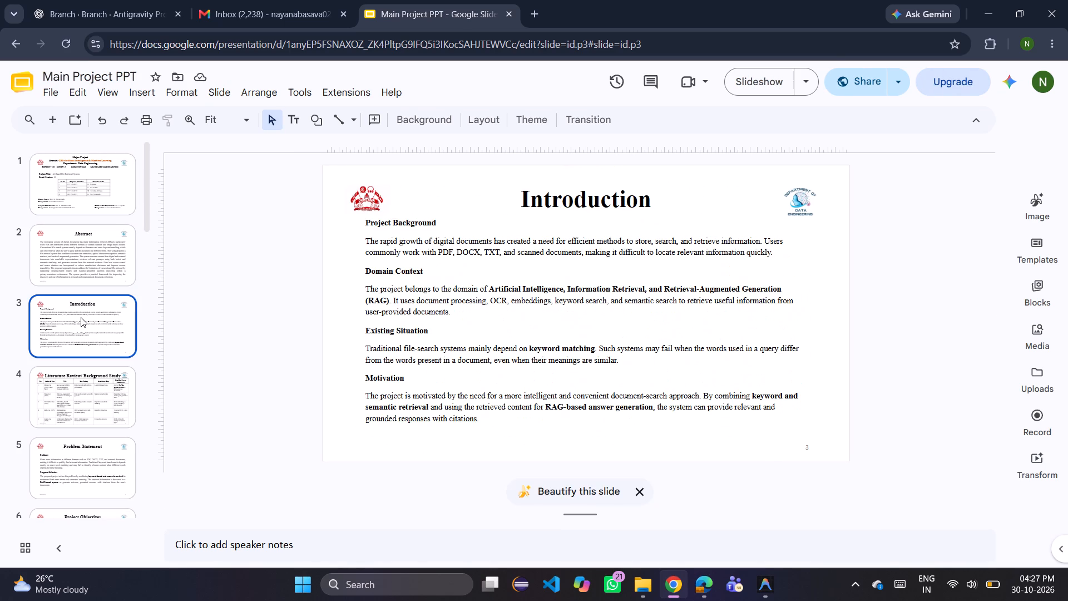
pyautogui.click(87, 395)
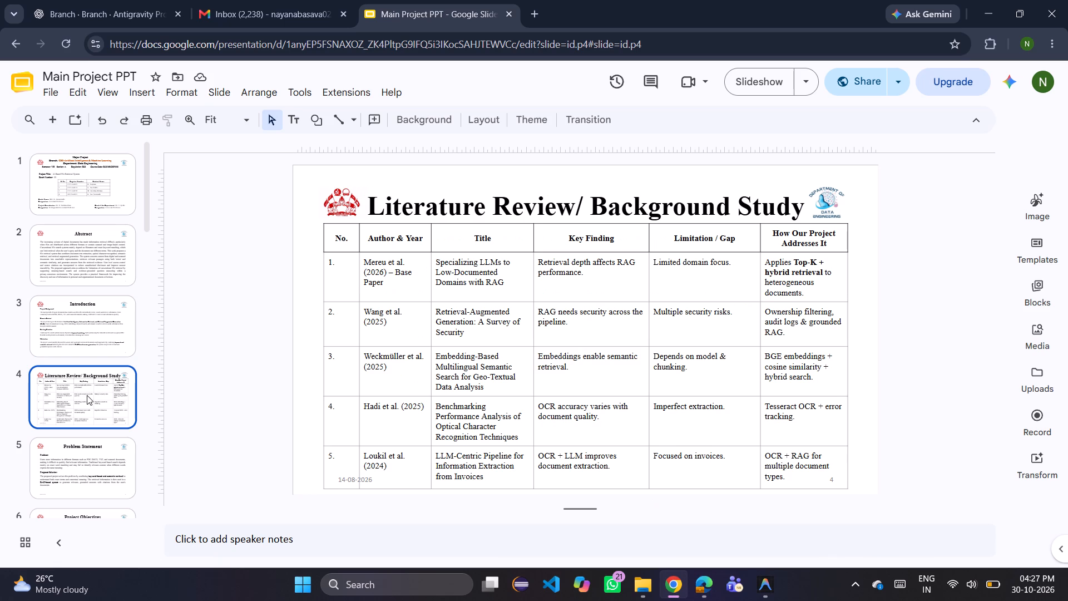
pyautogui.scroll(-3, 90, 374)
pyautogui.click(77, 257)
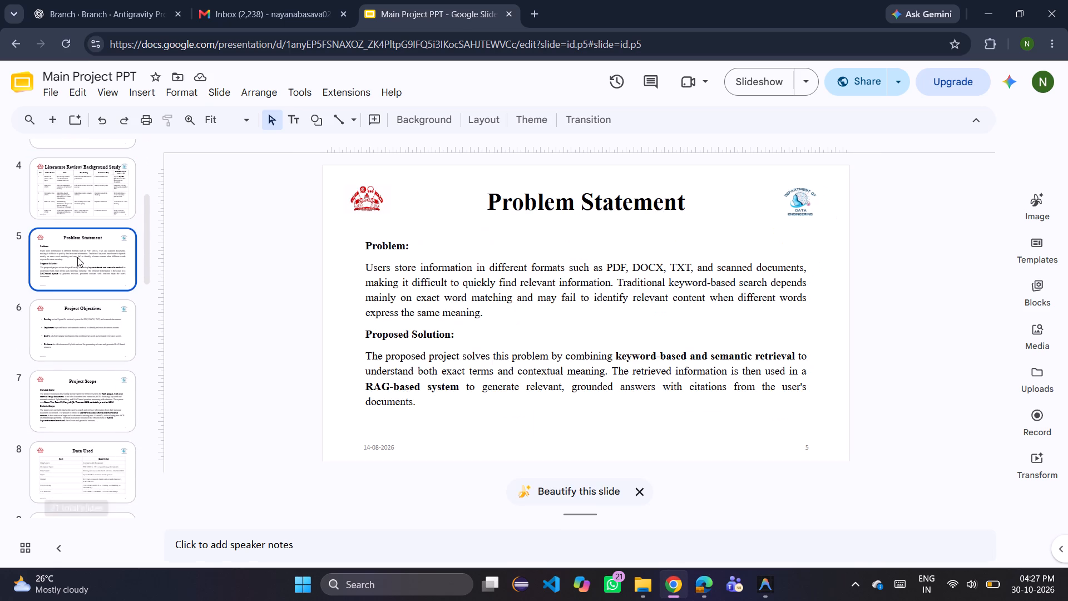
pyautogui.click(83, 315)
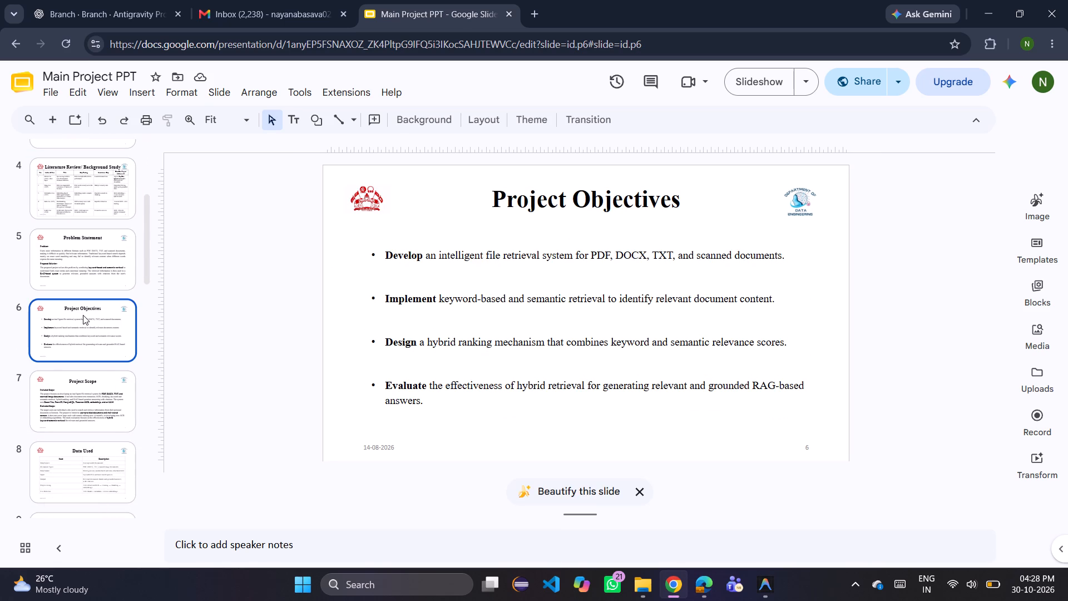
# On the Project Scope slide, remove Tesseract OCR from the list of technologies the system uses.
pyautogui.scroll(-2, 83, 315)
pyautogui.click(81, 281)
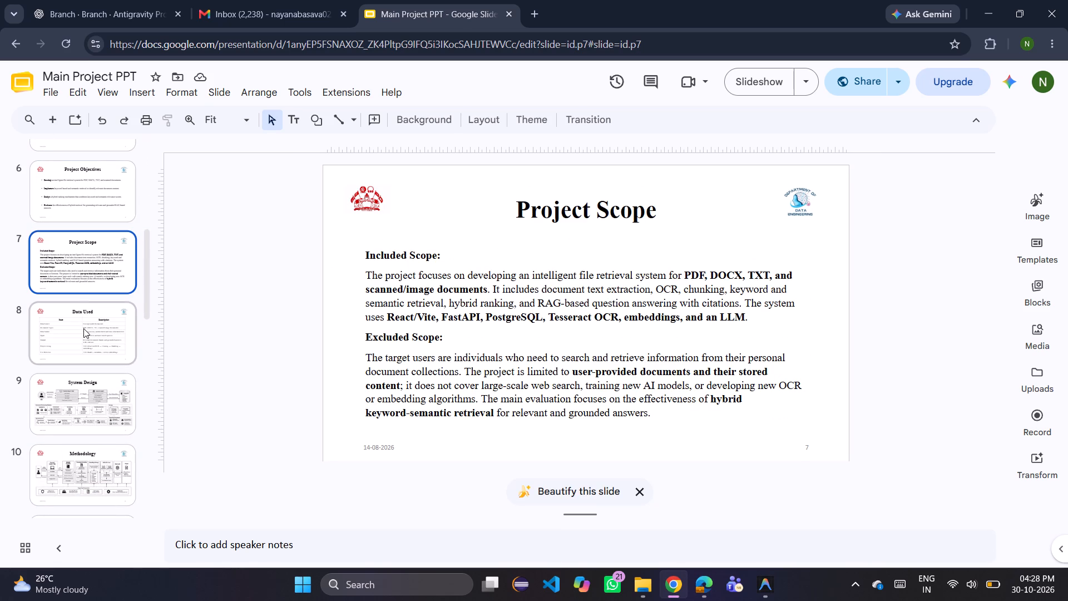
pyautogui.click(620, 319)
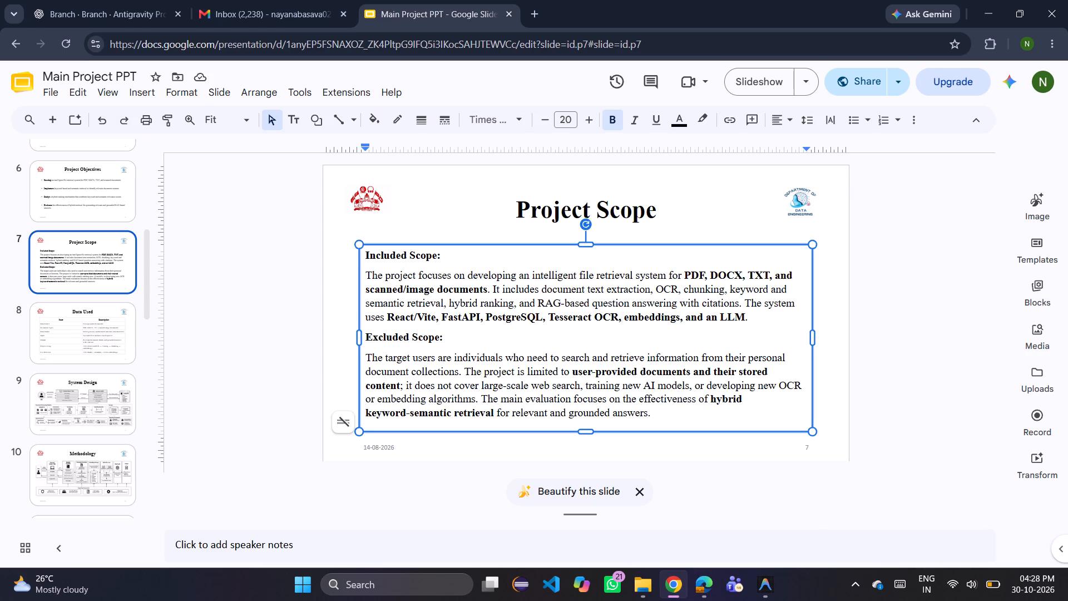
pyautogui.press('BackSpace')
pyautogui.press('BackSpace')
pyautogui.press('BackSpace')
pyautogui.press('BackSpace')
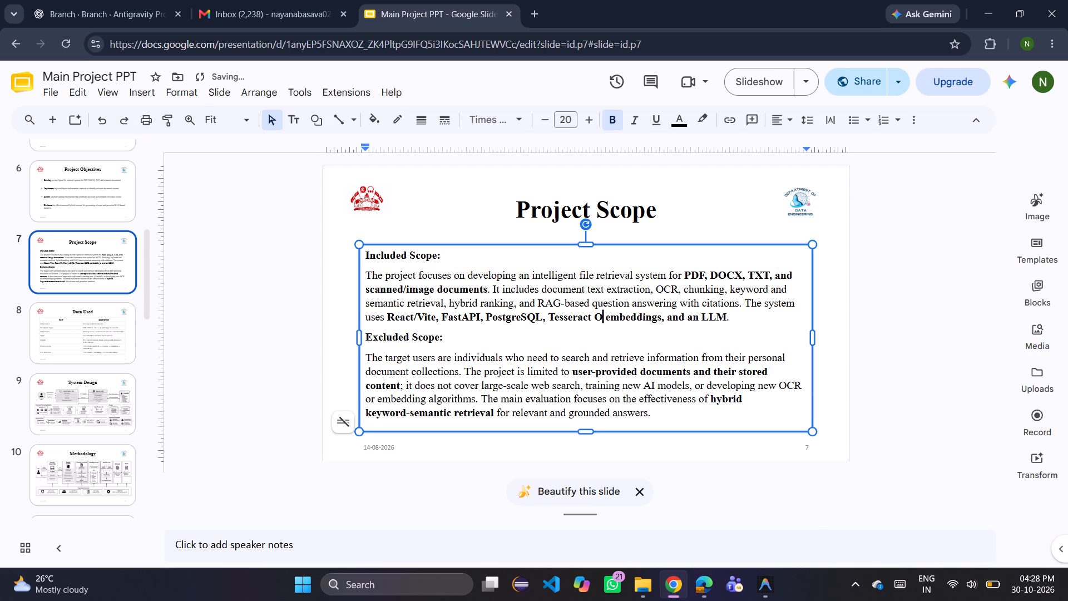
pyautogui.press('BackSpace')
pyautogui.press('BackSpace')
pyautogui.press('BackSpace')
pyautogui.press('BackSpace')
pyautogui.press('BackSpace')
pyautogui.press('BackSpace')
pyautogui.press('BackSpace')
pyautogui.press('BackSpace')
pyautogui.press('BackSpace')
pyautogui.press('BackSpace')
pyautogui.press('BackSpace')
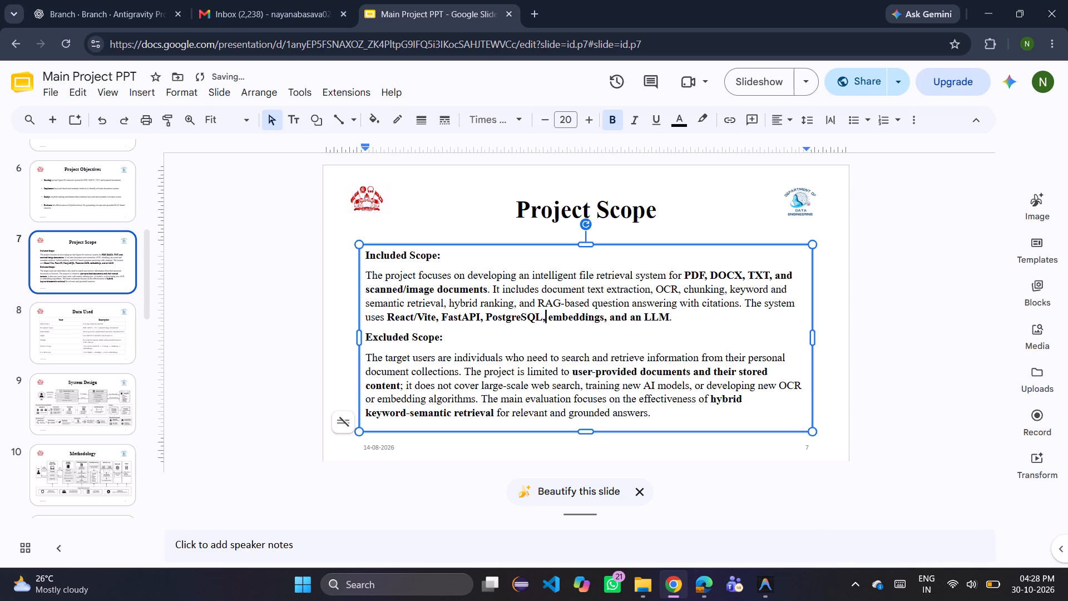
# Remove OCR from the features listed after document text extraction in the Included Scope paragraph.
pyautogui.click(678, 289)
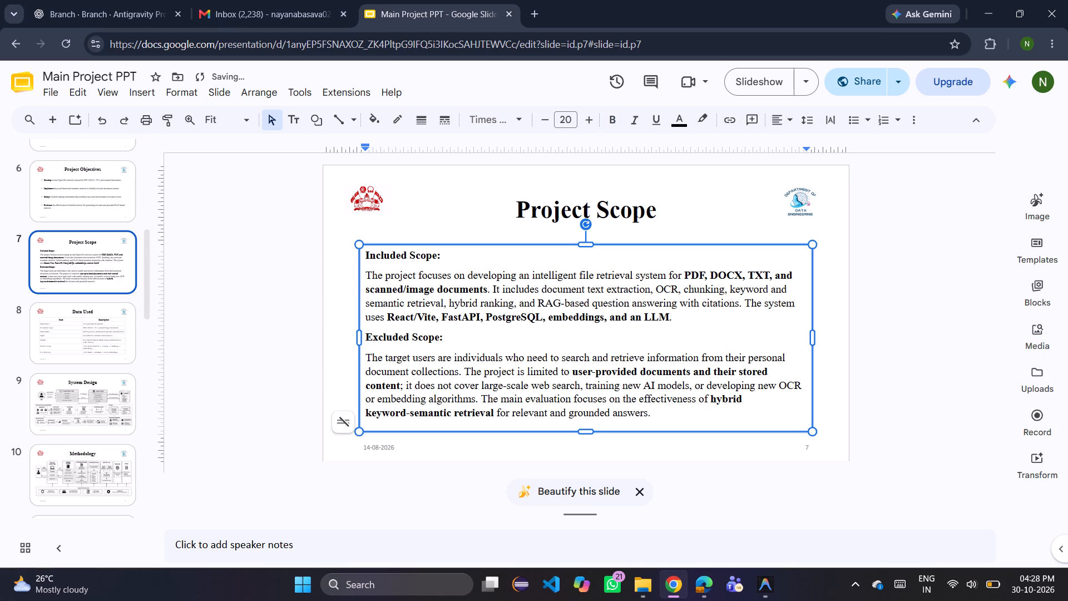
pyautogui.press('BackSpace')
pyautogui.press('BackSpace')
pyautogui.press('BackSpace')
pyautogui.press('BackSpace')
pyautogui.press('BackSpace')
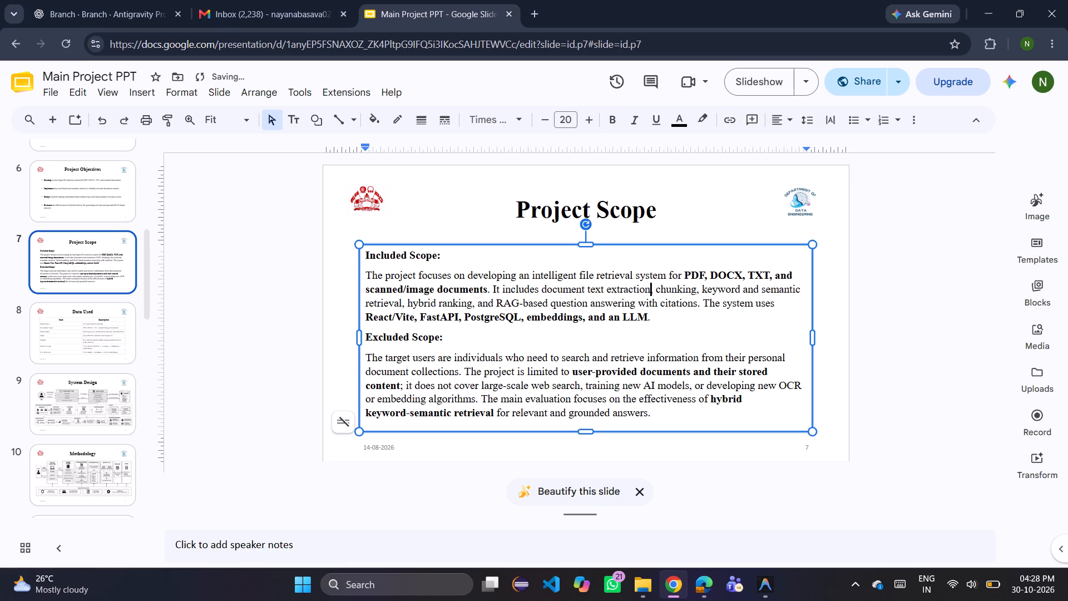
# Replace ", and scanned/image documents" after TXT in the Included Scope paragraph with "files".
pyautogui.click(437, 289)
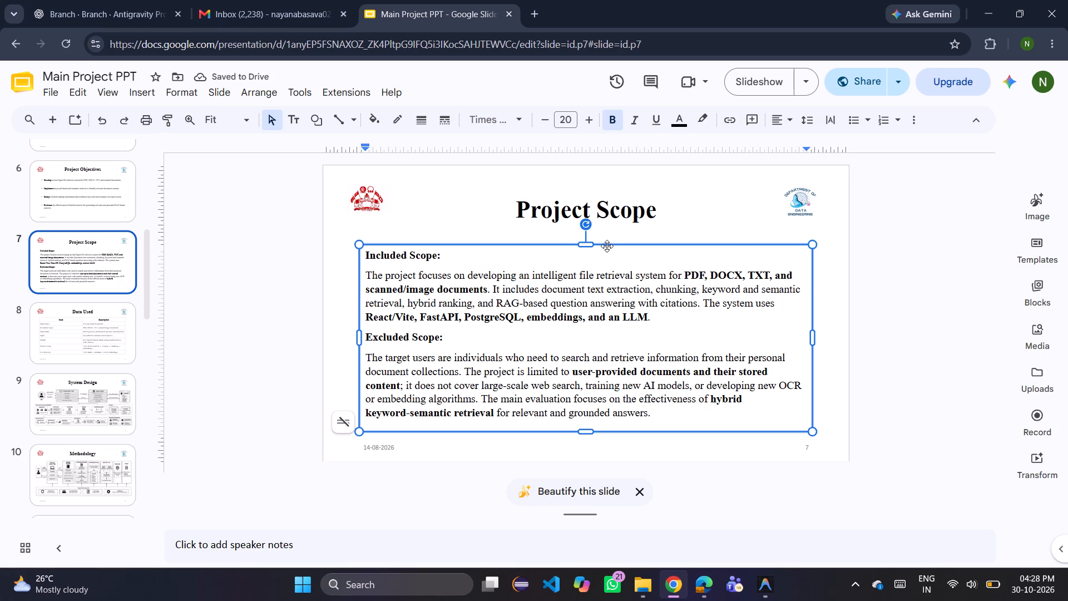
pyautogui.press('BackSpace')
pyautogui.press('BackSpace')
pyautogui.press('BackSpace')
pyautogui.press('BackSpace')
pyautogui.press('BackSpace')
pyautogui.press('BackSpace')
pyautogui.press('BackSpace')
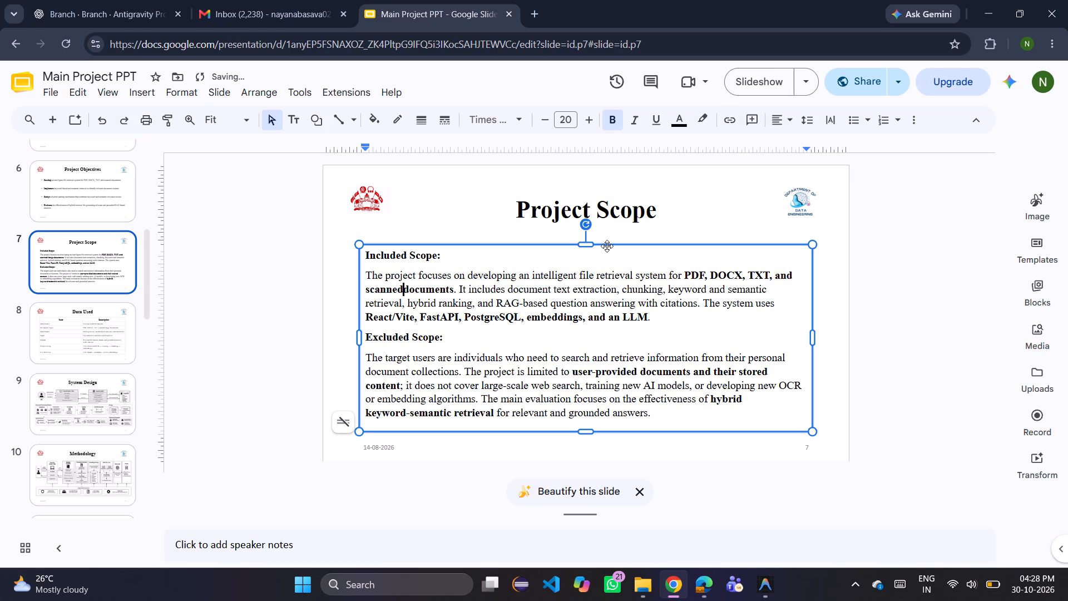
pyautogui.press('Right')
pyautogui.press('Right')
pyautogui.press('Right')
pyautogui.press('Right')
pyautogui.press('Right')
pyautogui.press('Right')
pyautogui.press('Right')
pyautogui.press('Right')
pyautogui.press('Right')
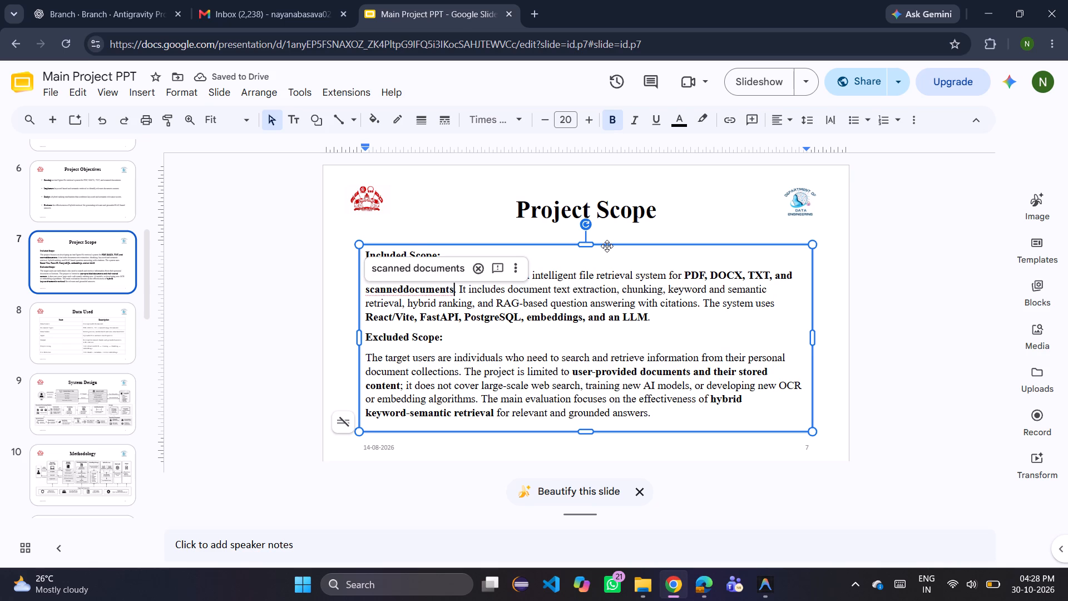
pyautogui.press('BackSpace')
pyautogui.press('BackSpace')
pyautogui.press('BackSpace')
pyautogui.press('BackSpace')
pyautogui.press('BackSpace')
pyautogui.press('BackSpace')
pyautogui.press('BackSpace')
pyautogui.press('BackSpace')
pyautogui.press('BackSpace')
pyautogui.press('BackSpace')
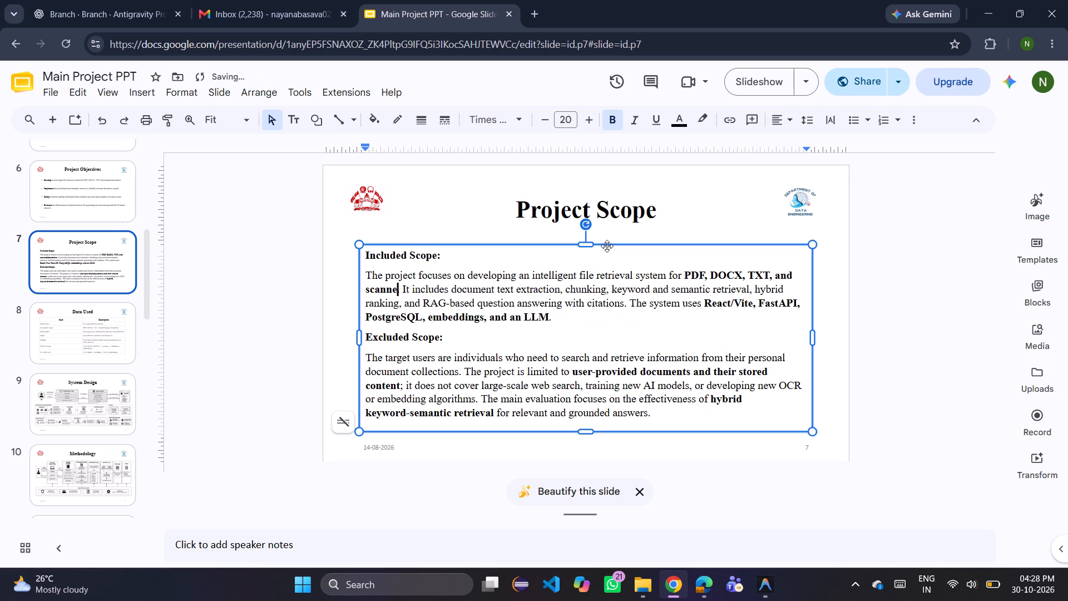
pyautogui.press('BackSpace')
pyautogui.press('BackSpace')
pyautogui.press('BackSpace')
pyautogui.press('BackSpace')
pyautogui.press('BackSpace')
pyautogui.press('BackSpace')
pyautogui.press('BackSpace')
pyautogui.press('BackSpace')
pyautogui.press('BackSpace')
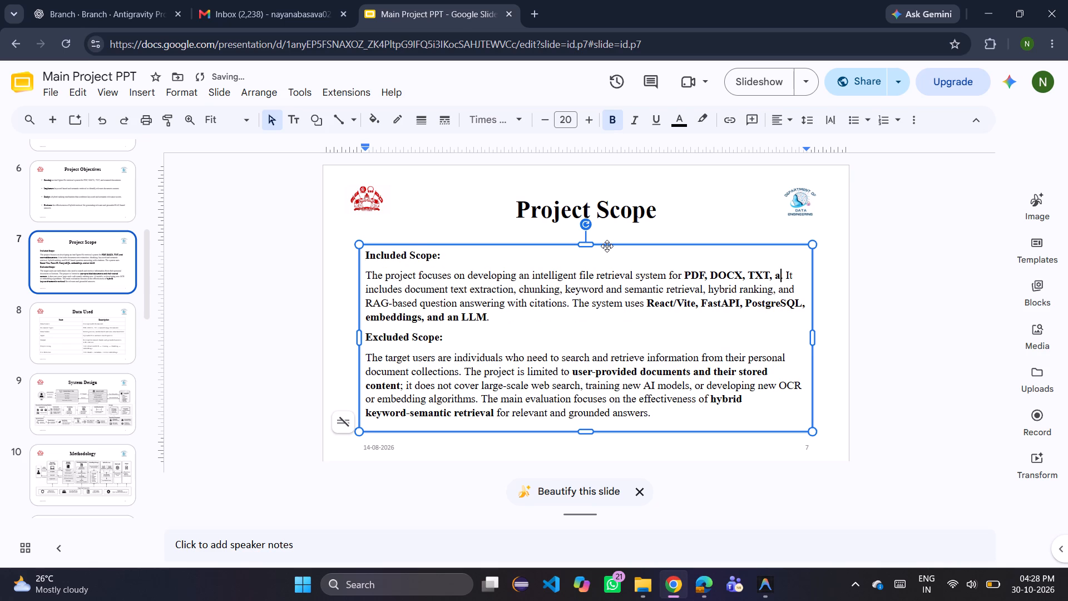
pyautogui.press('BackSpace')
pyautogui.press('BackSpace')
pyautogui.press('BackSpace')
pyautogui.press('space')
pyautogui.write('files')
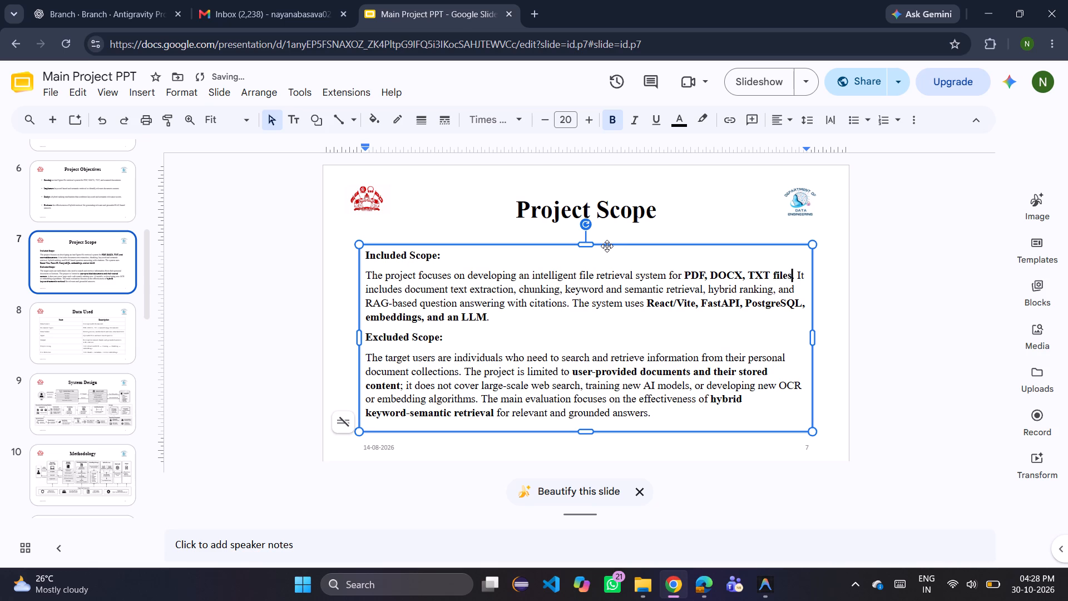
# Replace the comma between DOCX and TXT with "and" so the phrase reads "PDF, DOCX and TXT files".
pyautogui.press('Left')
pyautogui.press('Left')
pyautogui.press('Left')
pyautogui.press('Left')
pyautogui.press('Left')
pyautogui.press('Left')
pyautogui.press('Left')
pyautogui.press('Left')
pyautogui.press('Left')
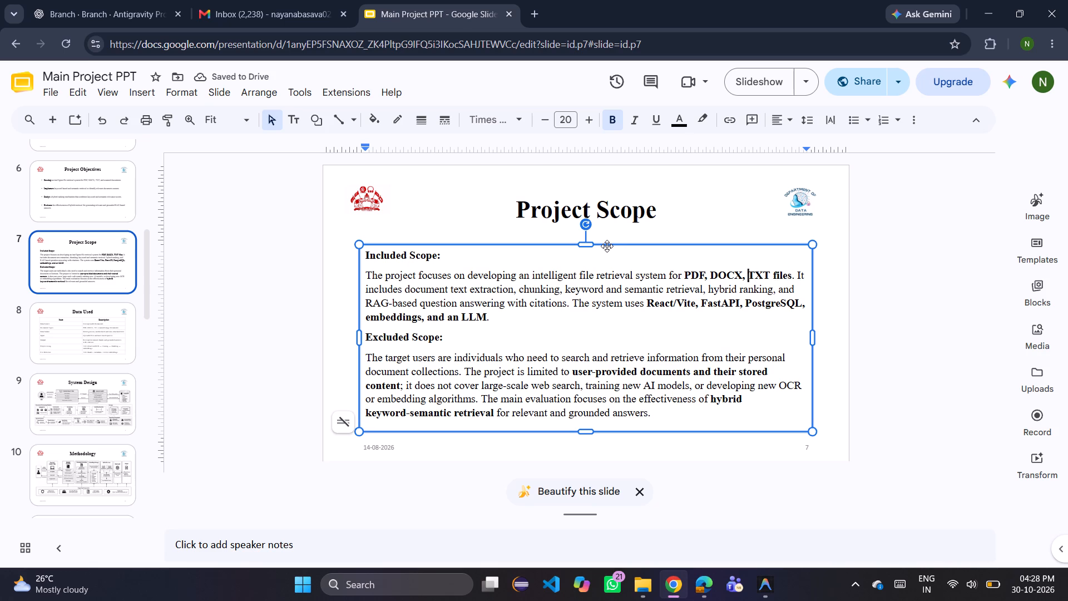
pyautogui.press('BackSpace')
pyautogui.press('BackSpace')
pyautogui.press('space')
pyautogui.write('and')
pyautogui.press('space')
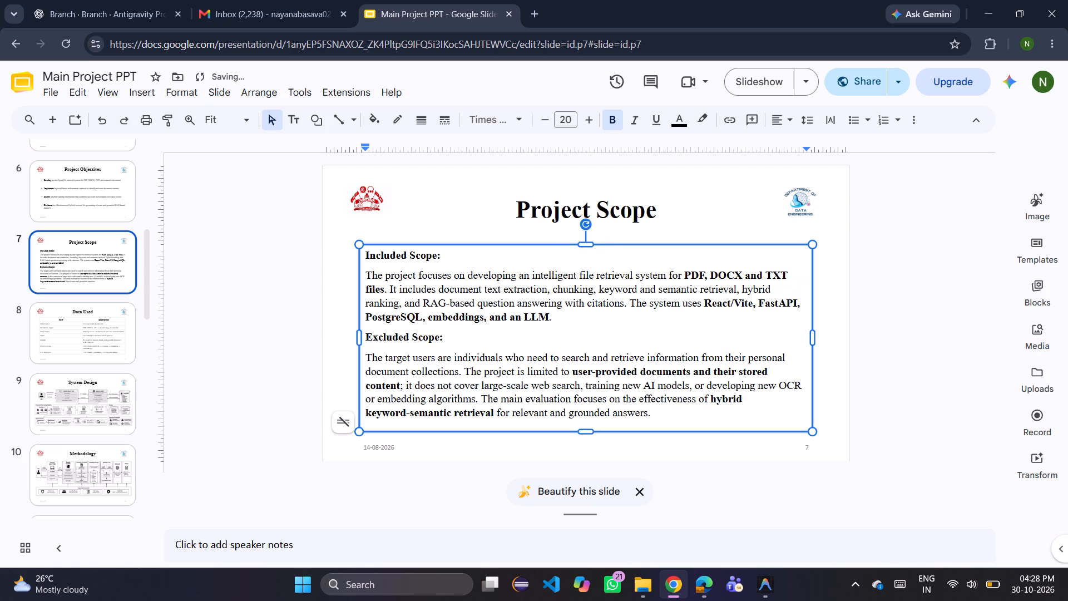
# Read through the remaining Included Scope and Excluded Scope text on the Project Scope slide.
pyautogui.click(528, 298)
pyautogui.click(469, 317)
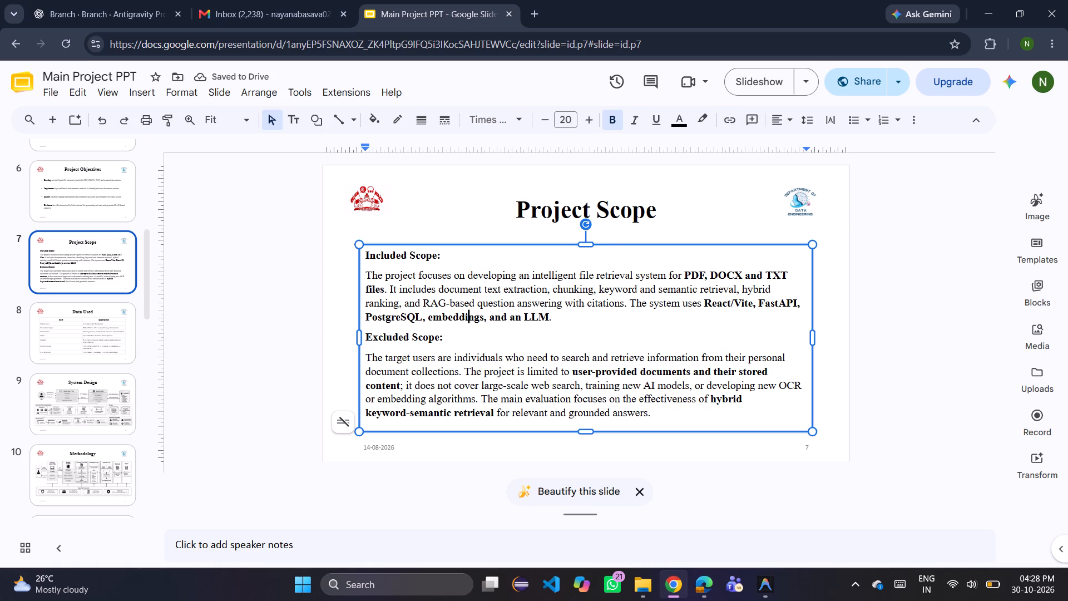
pyautogui.click(557, 319)
pyautogui.click(374, 375)
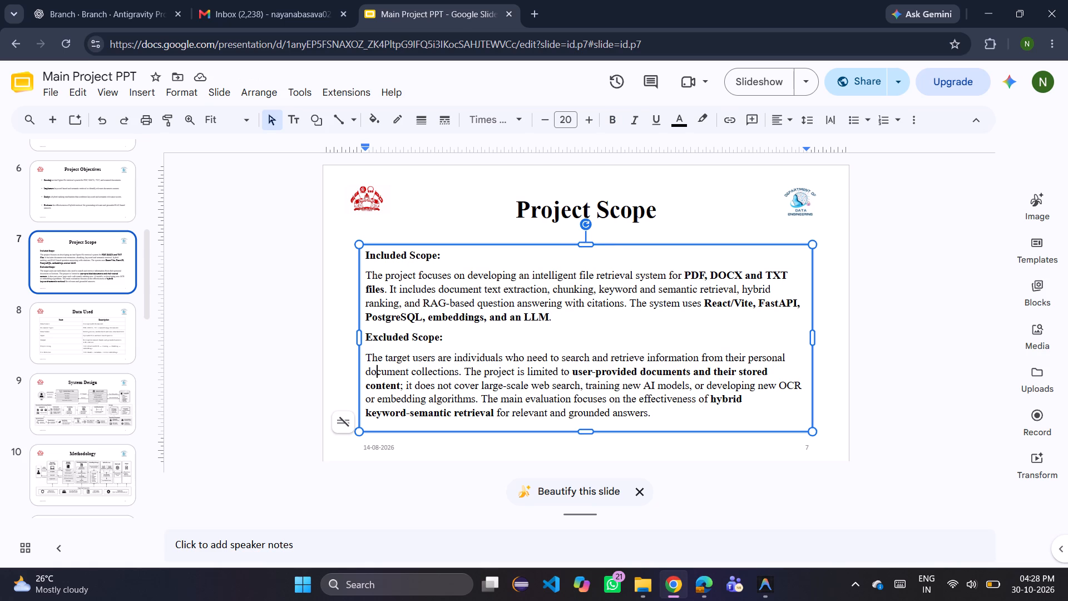
pyautogui.click(464, 372)
pyautogui.click(290, 383)
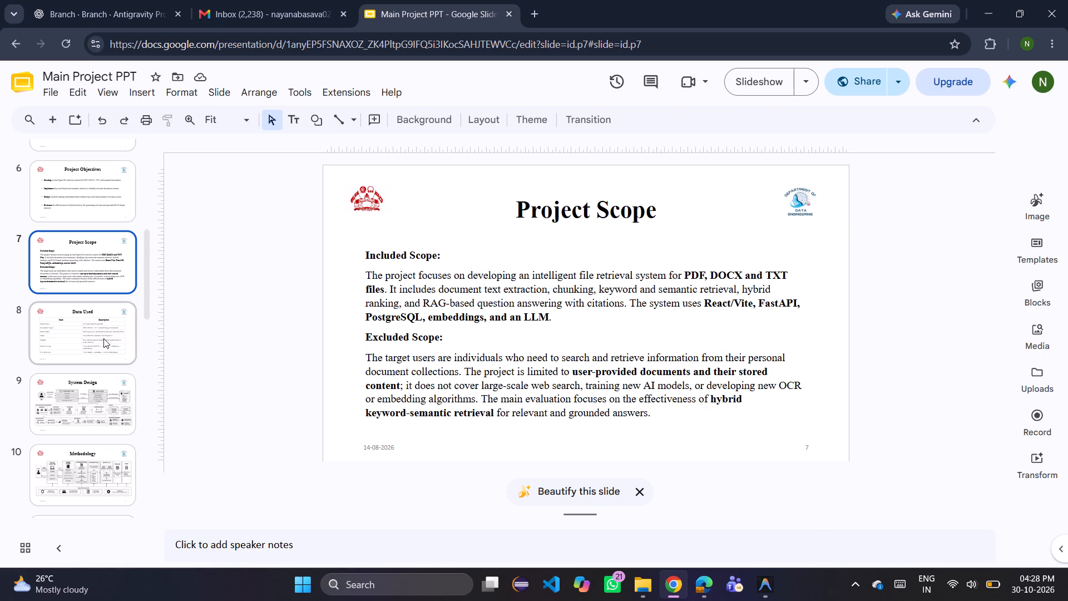
# On the Data Used slide, shorten the Document Types description to "PDF, DOCX, TXT".
pyautogui.click(103, 338)
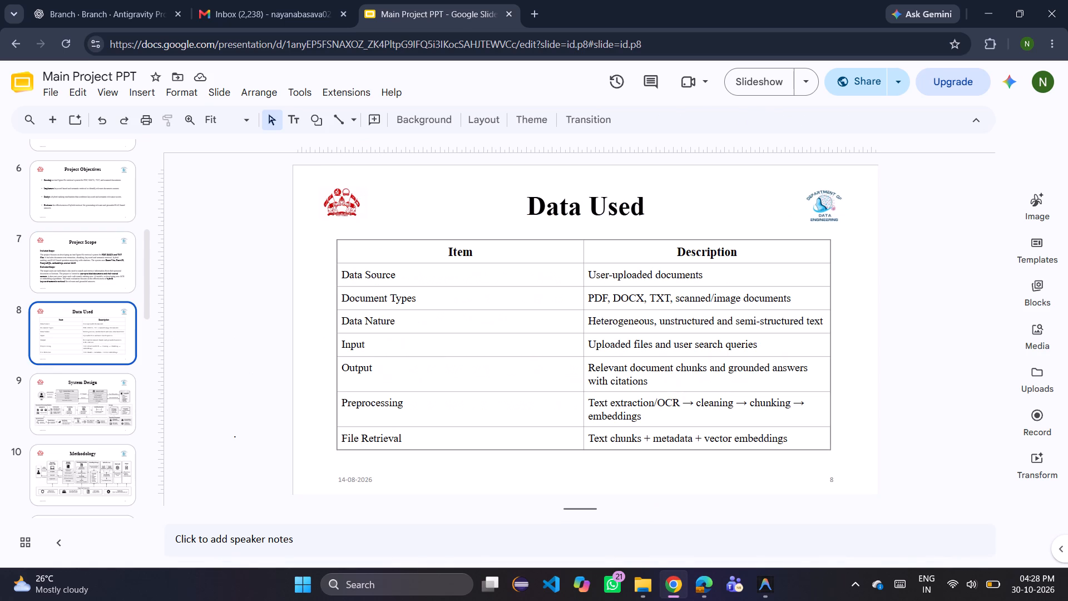
pyautogui.click(804, 299)
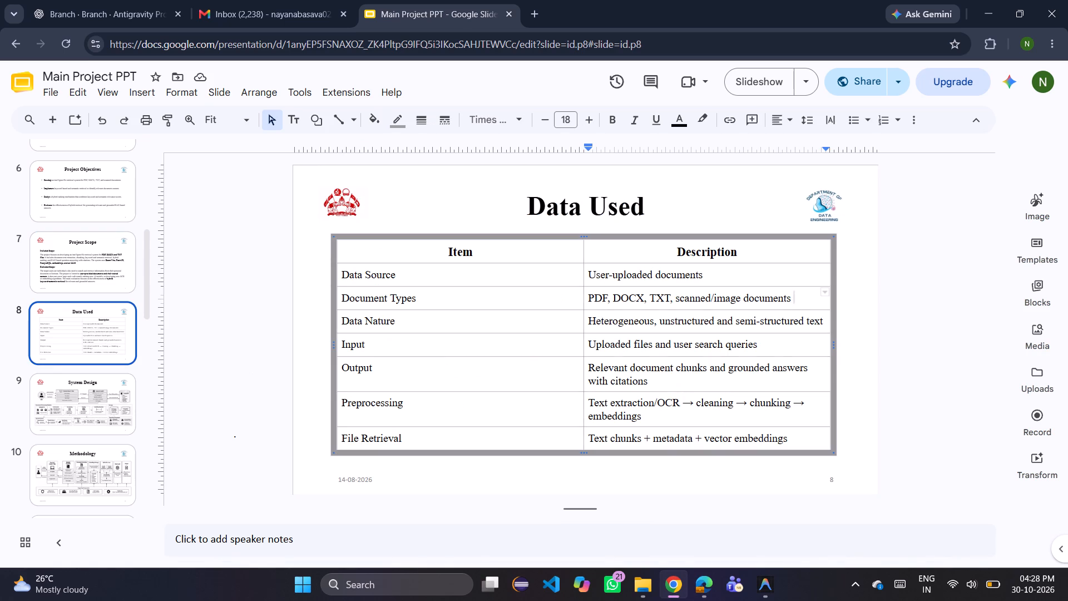
pyautogui.press('BackSpace')
pyautogui.press('BackSpace')
pyautogui.press('BackSpace')
pyautogui.press('BackSpace')
pyautogui.press('BackSpace')
pyautogui.press('BackSpace')
pyautogui.press('BackSpace')
pyautogui.press('BackSpace')
pyautogui.press('BackSpace')
pyautogui.press('BackSpace')
pyautogui.press('BackSpace')
pyautogui.press('BackSpace')
pyautogui.press('BackSpace')
pyautogui.press('BackSpace')
pyautogui.press('BackSpace')
pyautogui.press('BackSpace')
pyautogui.press('BackSpace')
pyautogui.press('BackSpace')
pyautogui.press('BackSpace')
pyautogui.press('BackSpace')
pyautogui.press('BackSpace')
pyautogui.press('BackSpace')
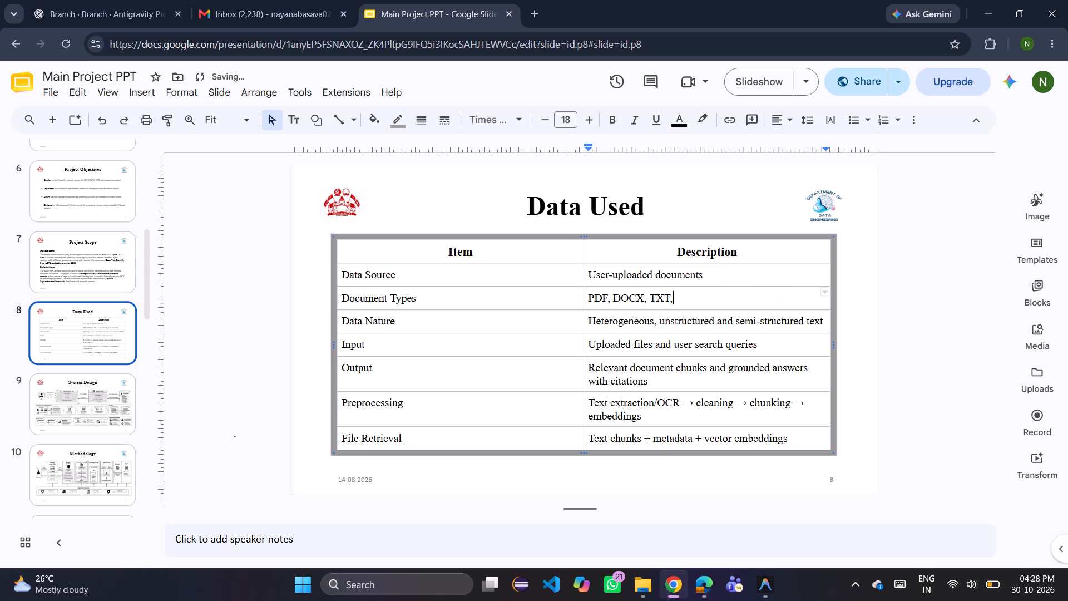
pyautogui.press('BackSpace')
pyautogui.press('space')
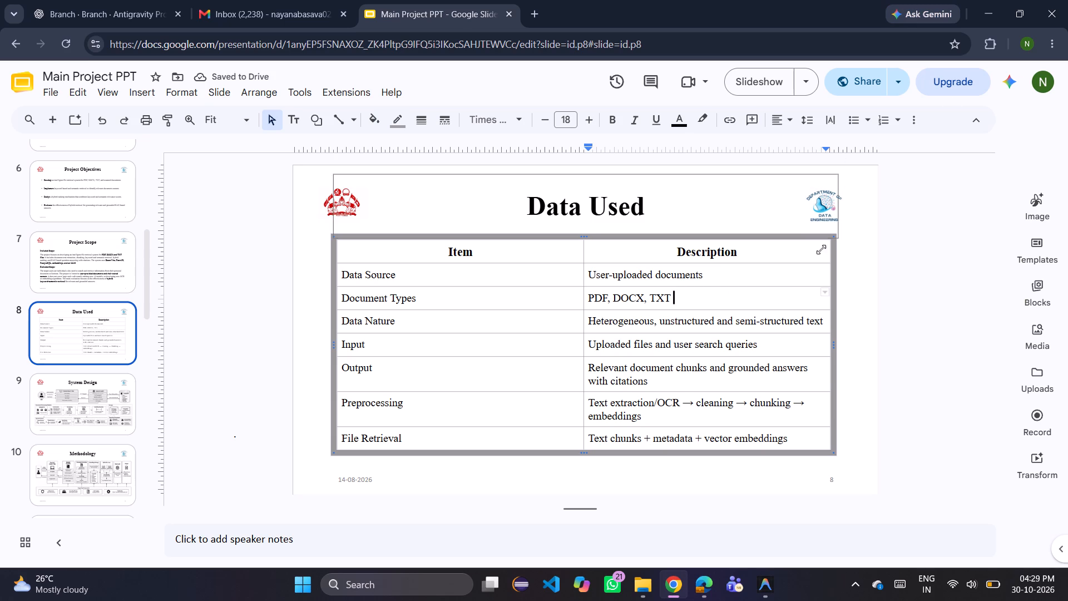
pyautogui.click(681, 403)
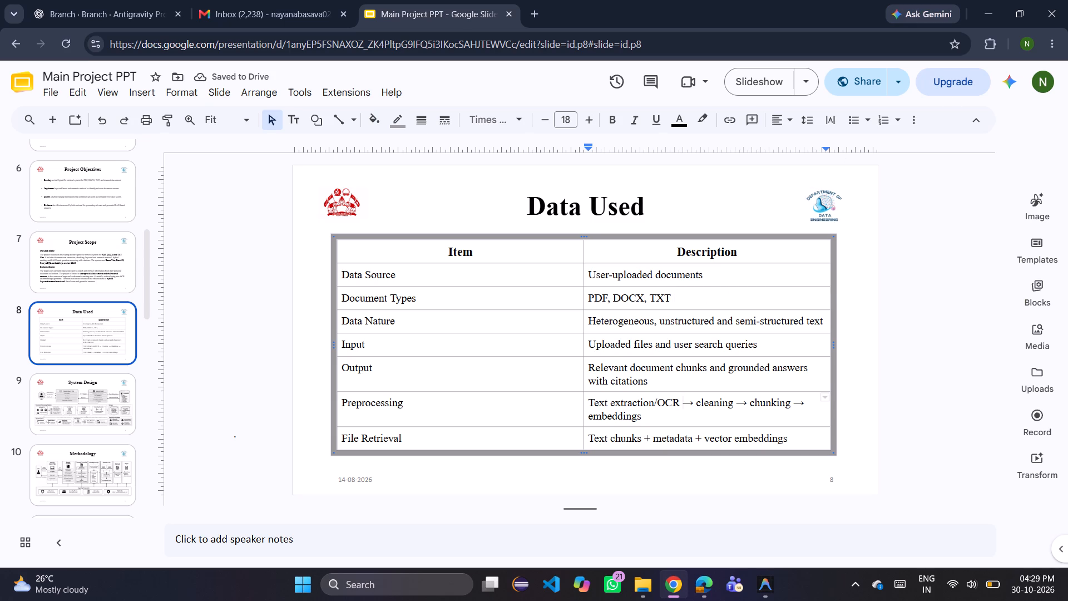
pyautogui.click(929, 302)
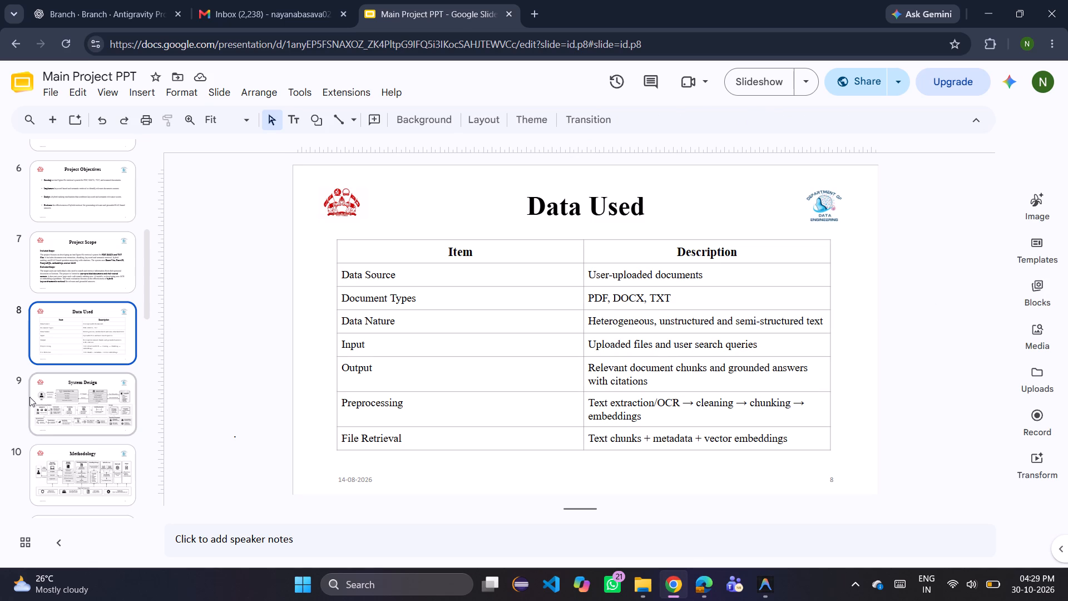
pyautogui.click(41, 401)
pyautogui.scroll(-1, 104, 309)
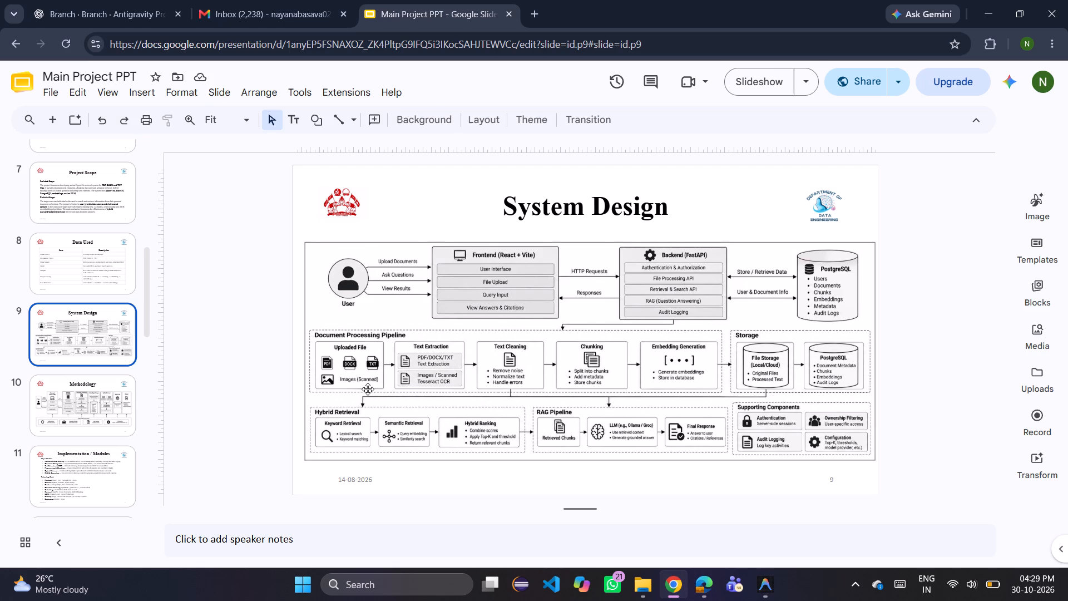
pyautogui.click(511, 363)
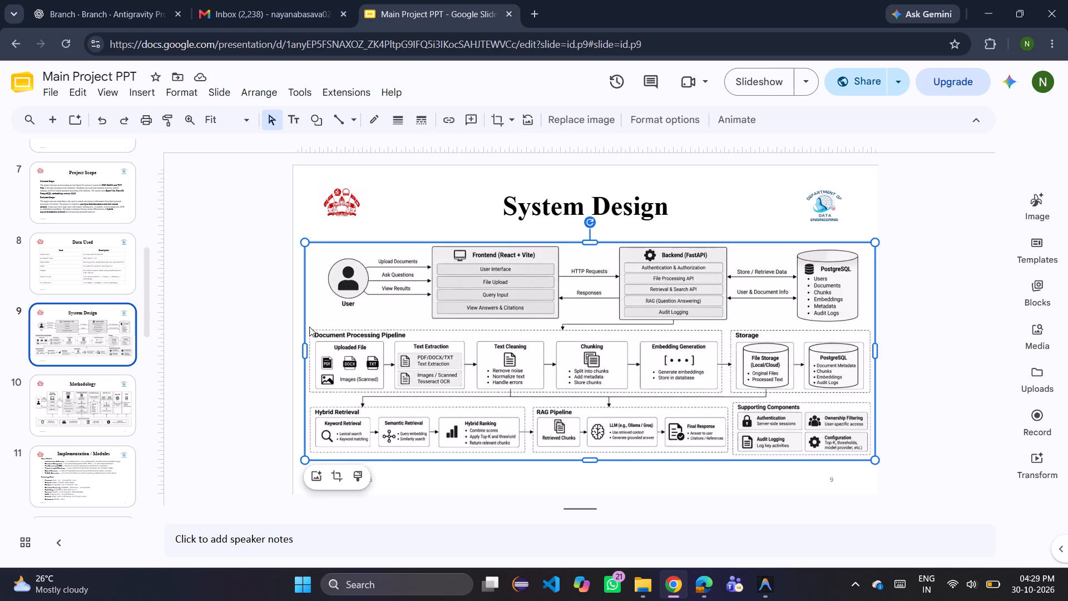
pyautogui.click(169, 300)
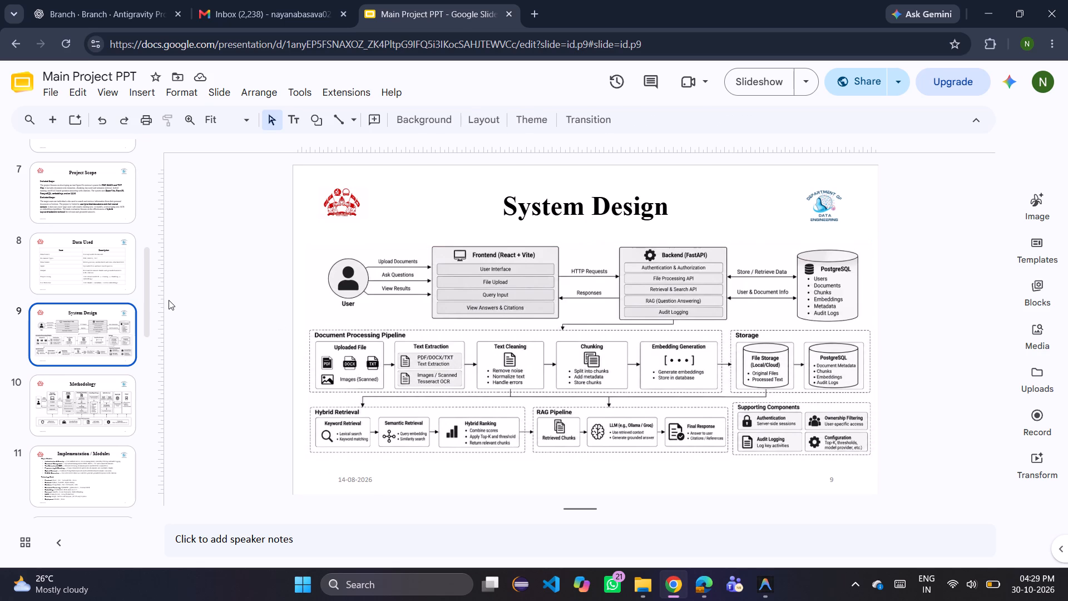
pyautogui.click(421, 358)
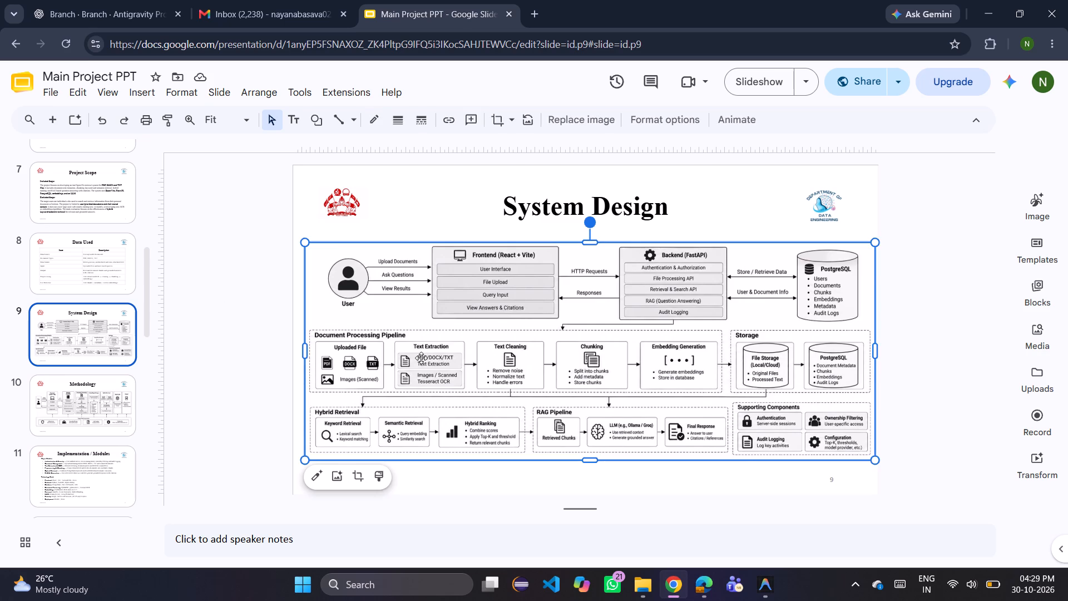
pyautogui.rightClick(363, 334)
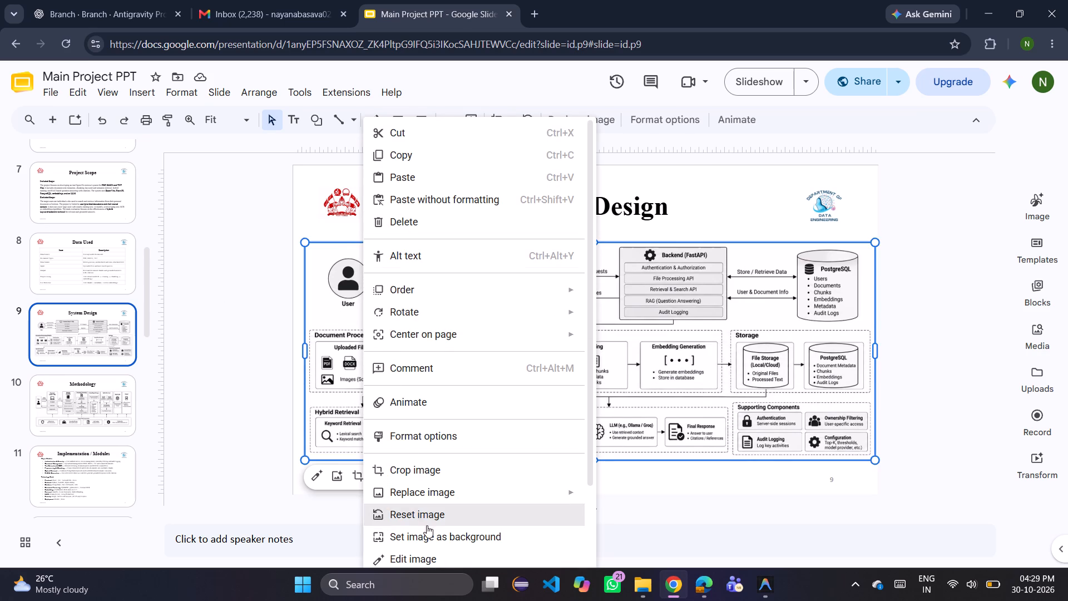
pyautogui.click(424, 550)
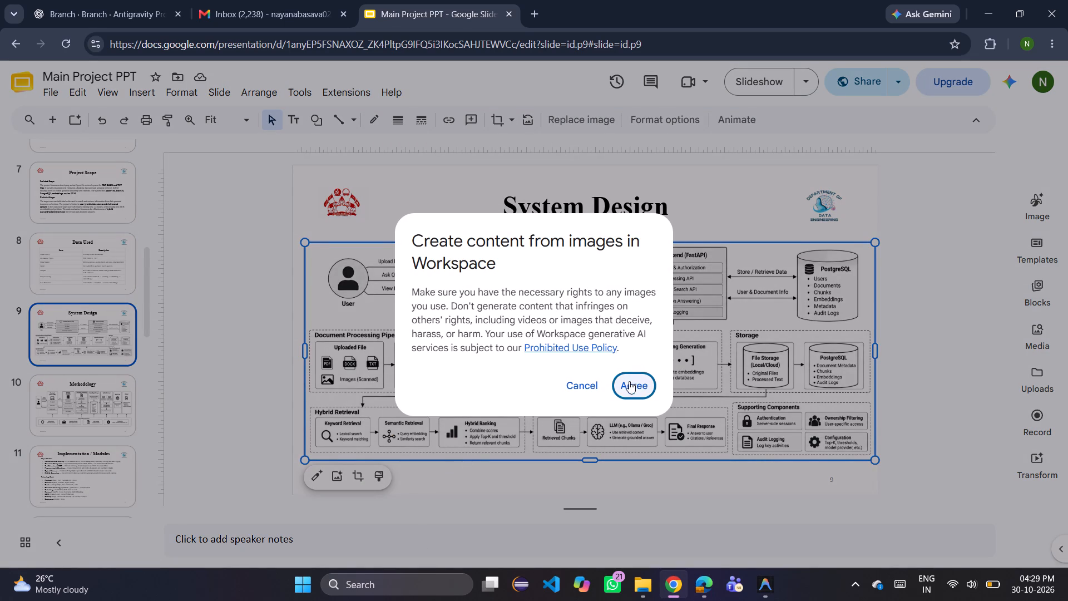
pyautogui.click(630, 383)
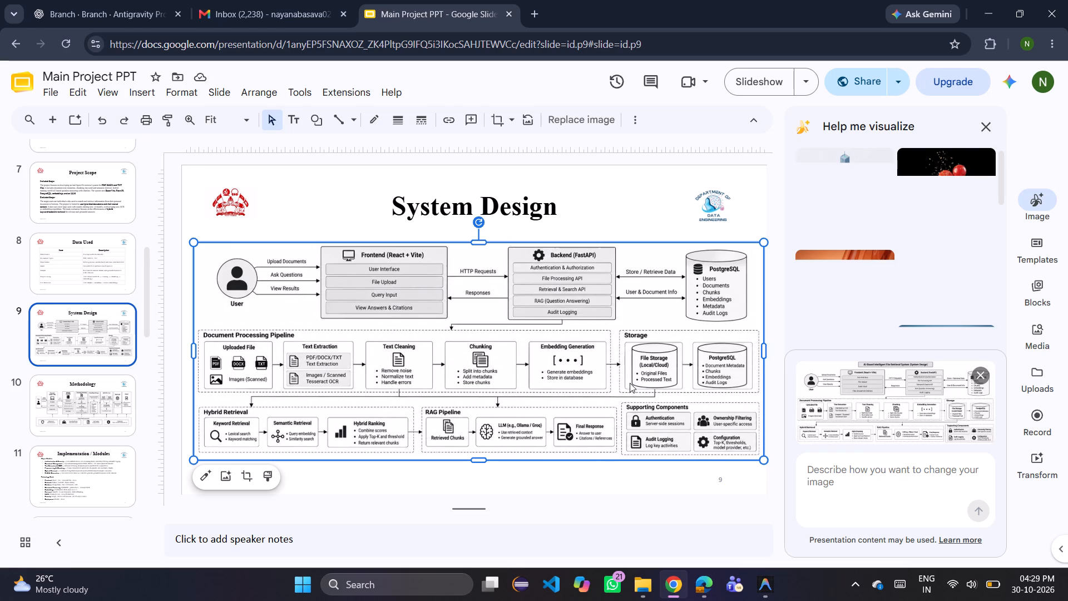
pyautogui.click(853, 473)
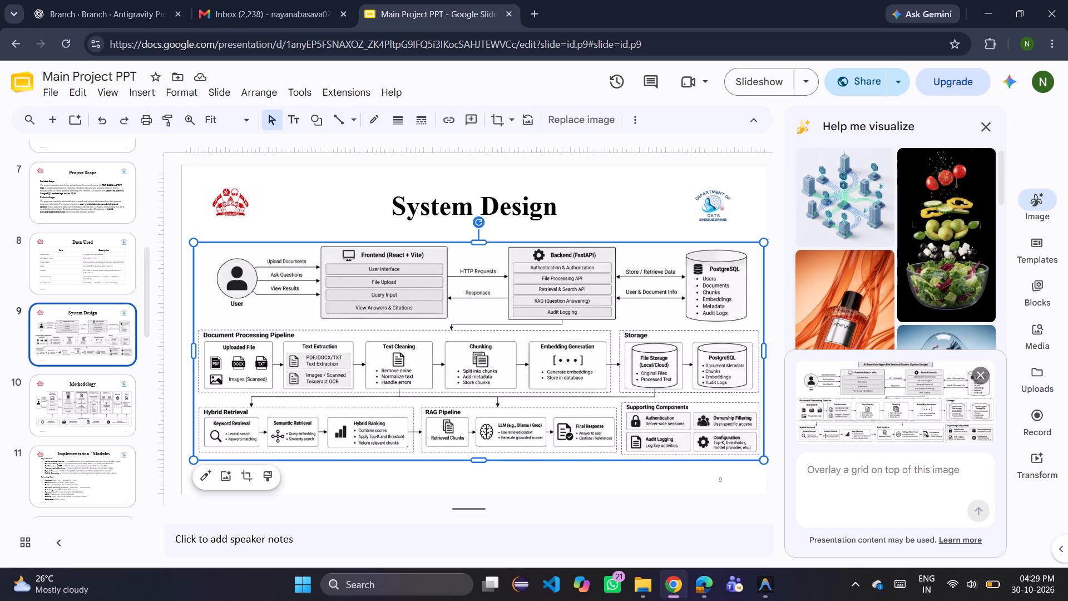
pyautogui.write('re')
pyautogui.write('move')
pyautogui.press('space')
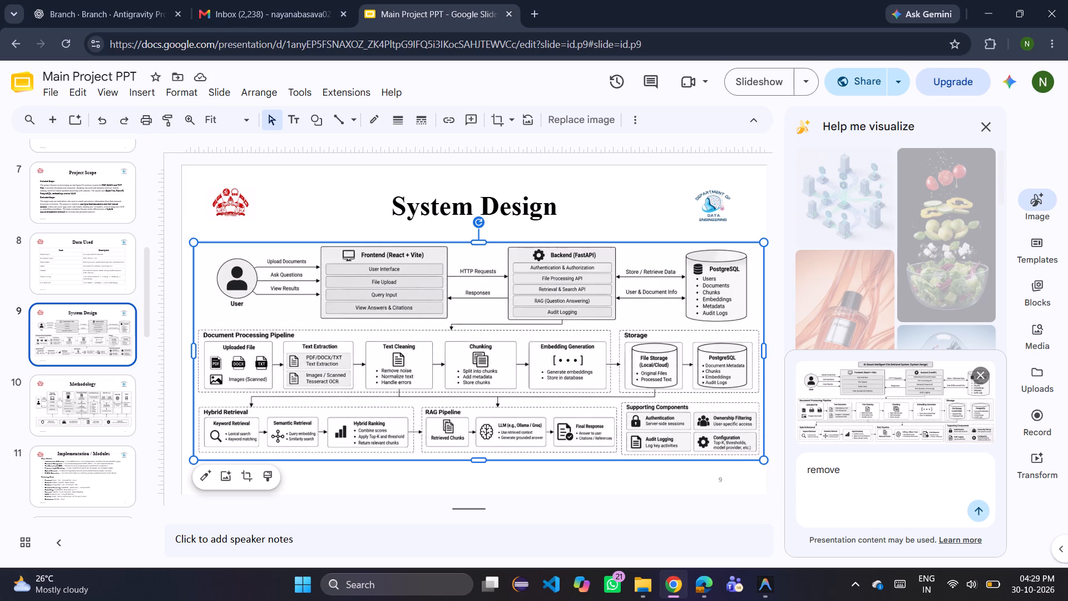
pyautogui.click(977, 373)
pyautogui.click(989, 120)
# In the Document Management bullet on the first Implementation / Modules slide, replace "scanned documents" with "TXT Files.".
pyautogui.click(86, 386)
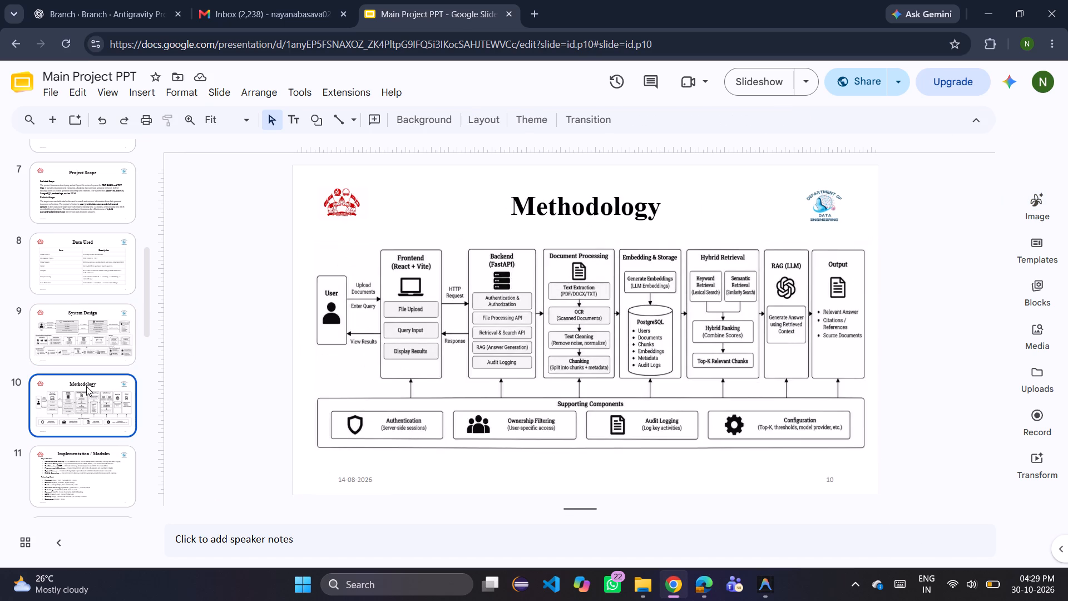
pyautogui.scroll(-2, 83, 385)
pyautogui.click(67, 343)
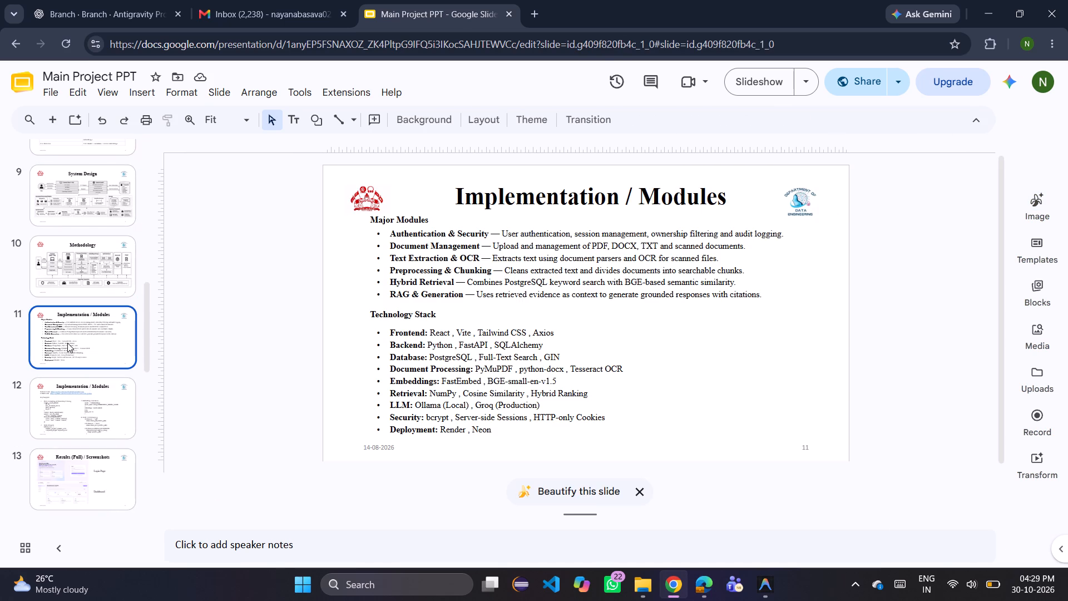
pyautogui.click(742, 246)
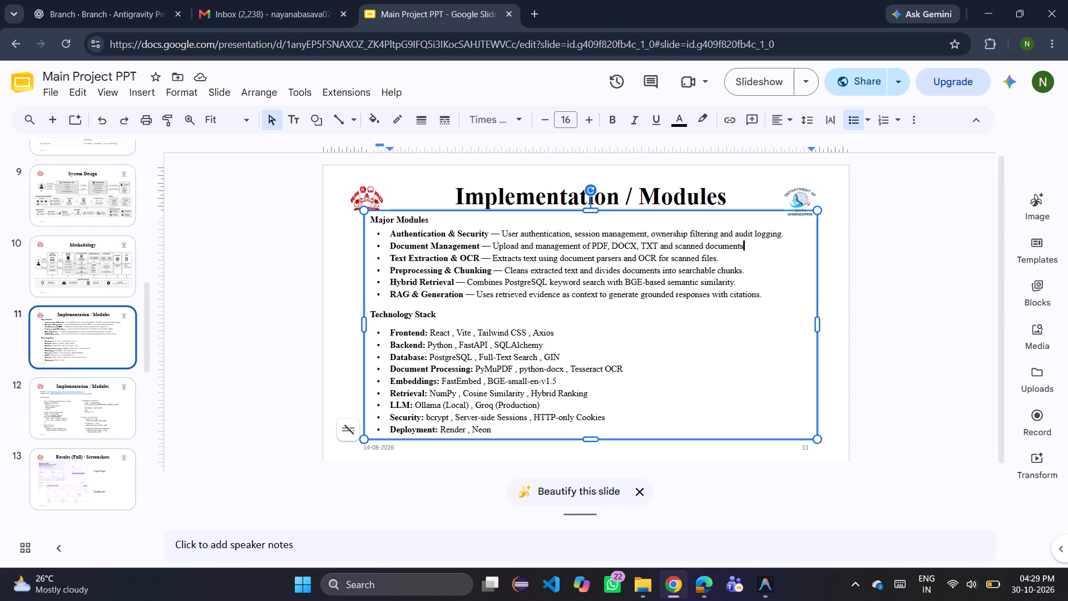
pyautogui.press('BackSpace')
pyautogui.press('BackSpace')
pyautogui.press('BackSpace')
pyautogui.press('BackSpace')
pyautogui.press('BackSpace')
pyautogui.press('BackSpace')
pyautogui.press('BackSpace')
pyautogui.press('BackSpace')
pyautogui.press('BackSpace')
pyautogui.press('BackSpace')
pyautogui.press('BackSpace')
pyautogui.press('BackSpace')
pyautogui.press('BackSpace')
pyautogui.press('BackSpace')
pyautogui.press('BackSpace')
pyautogui.press('BackSpace')
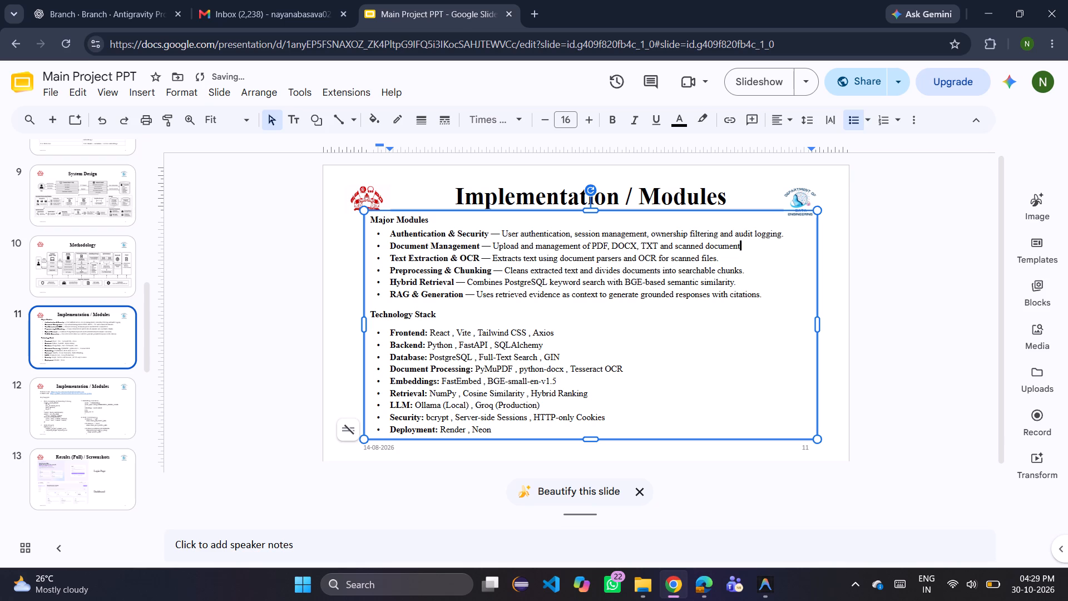
pyautogui.press('BackSpace')
pyautogui.write('iles')
pyautogui.press('.')
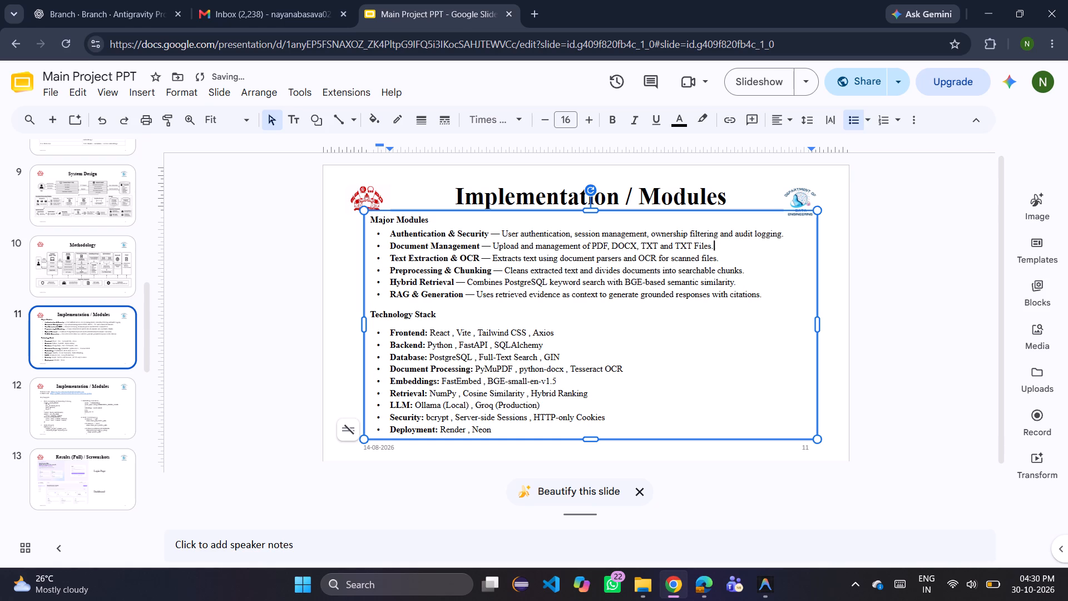
# Change the capital F in the newly added word to lowercase so it reads "files".
pyautogui.press('Left')
pyautogui.press('Left')
pyautogui.press('Left')
pyautogui.press('Left')
pyautogui.press('Left')
pyautogui.press('BackSpace')
pyautogui.press('f')
# Remove the first, redundant TXT and its preceding comma so the Document Management bullet reads "PDF, DOCX and TXT files".
pyautogui.press('Left')
pyautogui.press('Left')
pyautogui.press('Left')
pyautogui.press('Left')
pyautogui.press('Left')
pyautogui.press('Left')
pyautogui.press('Left')
pyautogui.press('Left')
pyautogui.press('Left')
pyautogui.press('BackSpace')
pyautogui.press('BackSpace')
pyautogui.press('BackSpace')
pyautogui.press('BackSpace')
pyautogui.press('BackSpace')
pyautogui.press('BackSpace')
pyautogui.press('space')
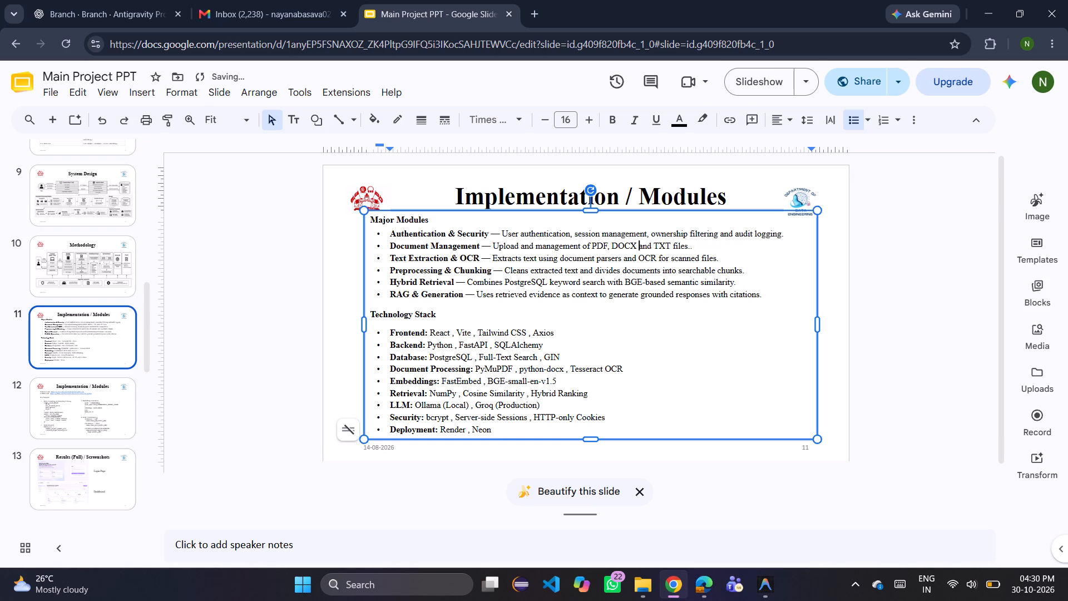
# Read through the remaining Major Modules and Technology Stack entries on the Implementation / Modules slide.
pyautogui.press('Down')
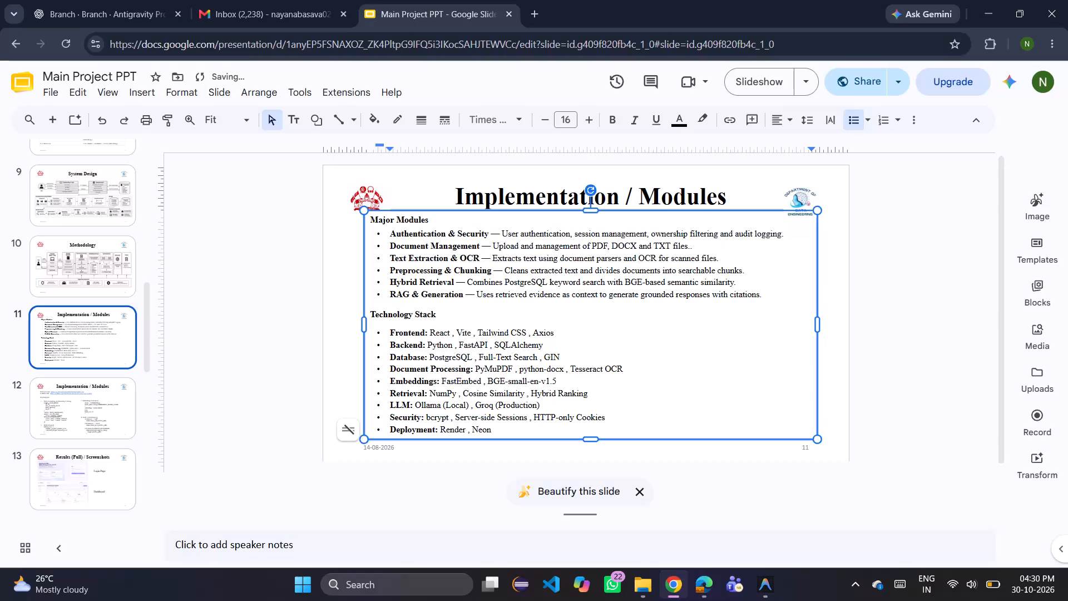
pyautogui.press('Right')
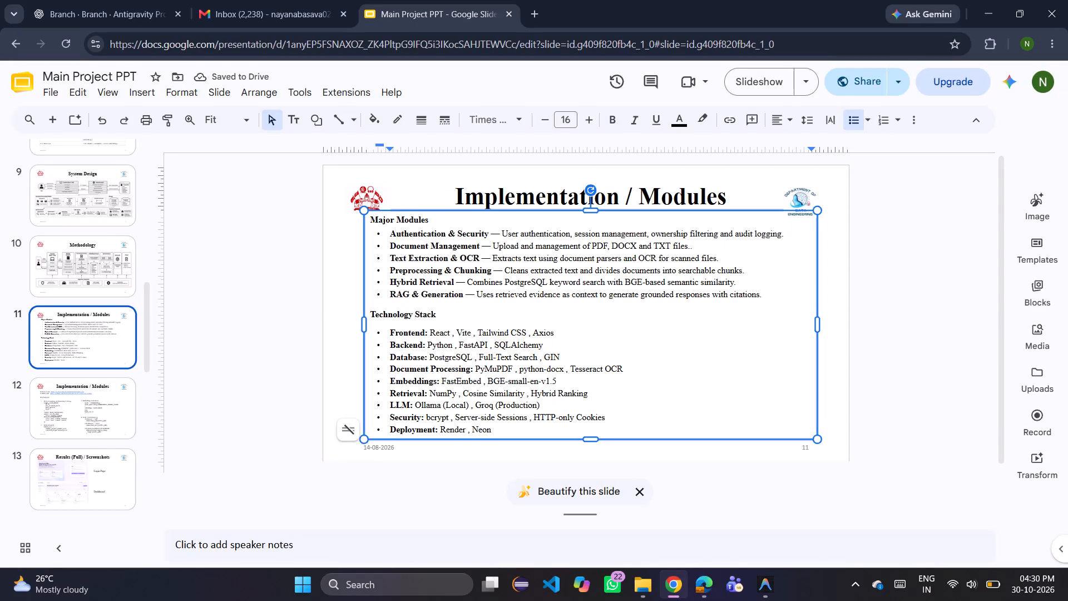
pyautogui.press('Down')
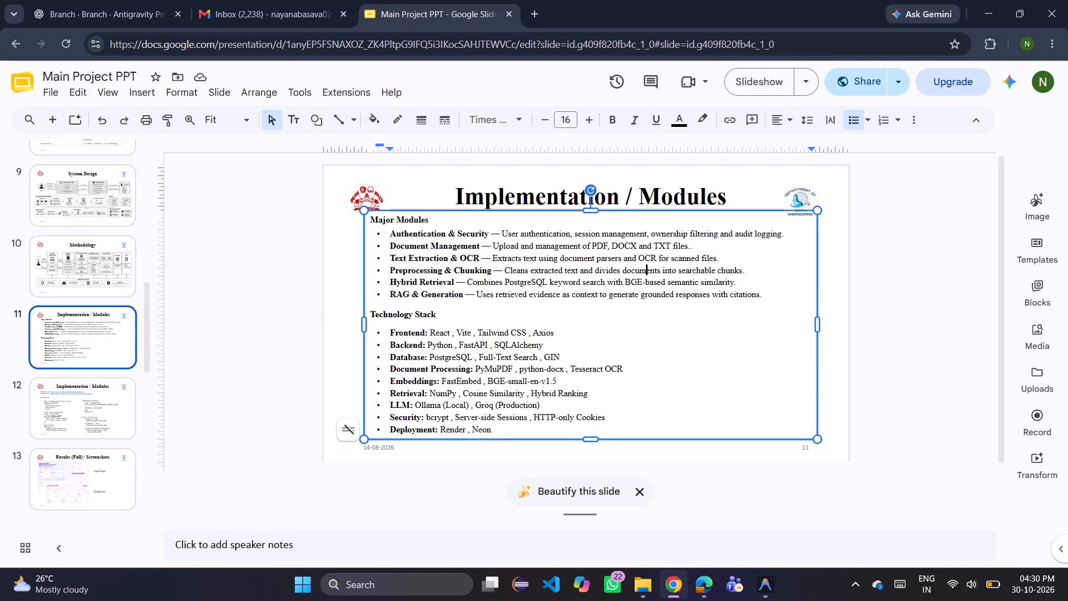
pyautogui.press('Down')
pyautogui.press('Down')
pyautogui.click(521, 355)
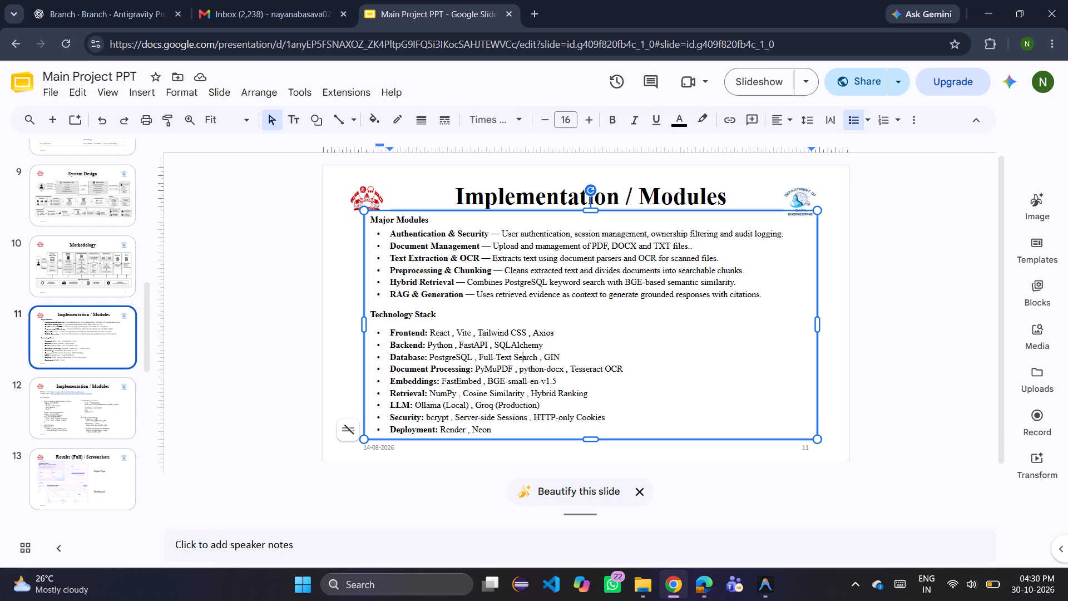
pyautogui.click(511, 349)
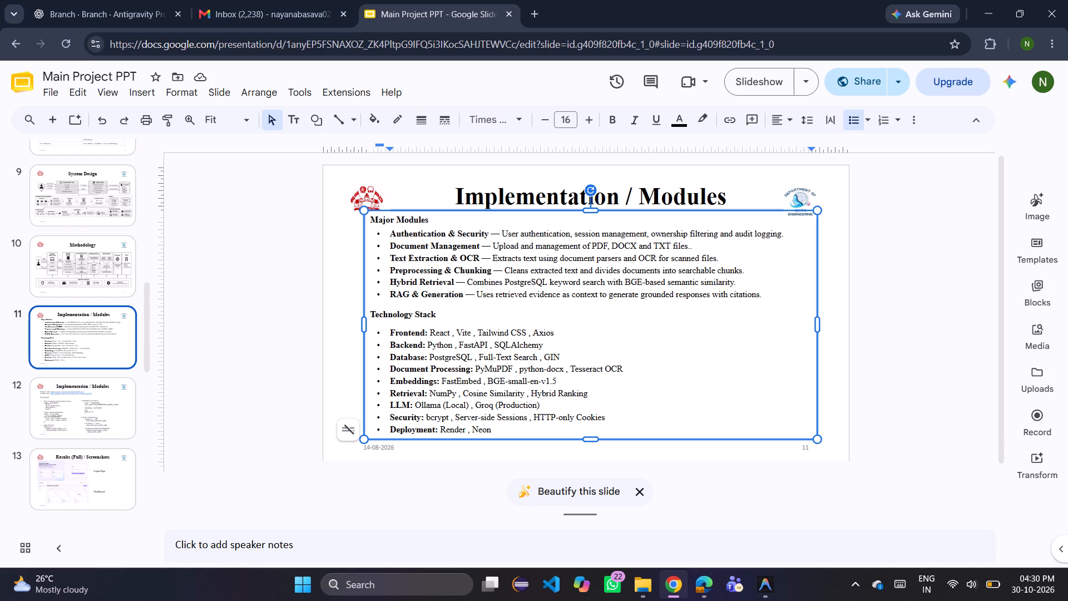
pyautogui.click(505, 366)
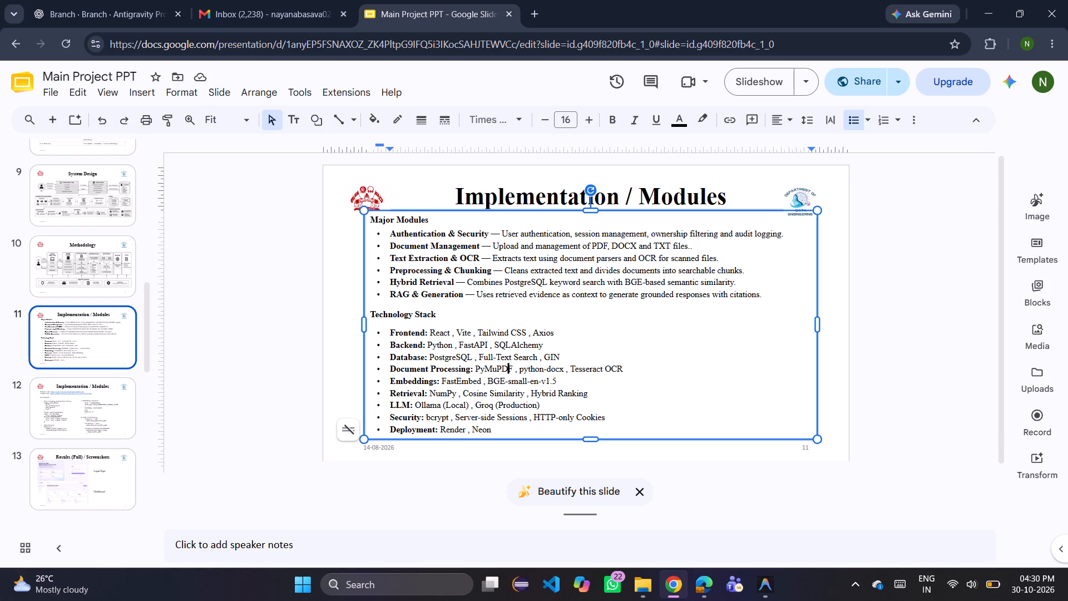
pyautogui.click(491, 415)
pyautogui.click(478, 367)
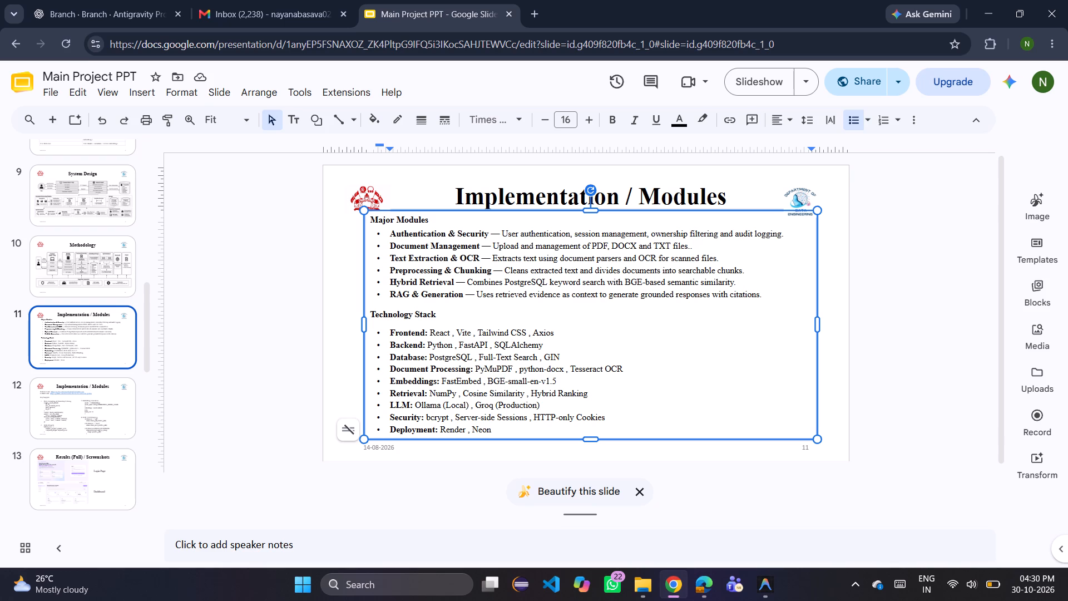
pyautogui.click(505, 358)
pyautogui.click(511, 388)
pyautogui.click(496, 410)
# On the Key Snippets slide, delete the three IMAGE_EXTENSIONS lines, through Image.open(file_path), from the OCR/ Text Extraction snippet.
pyautogui.click(111, 401)
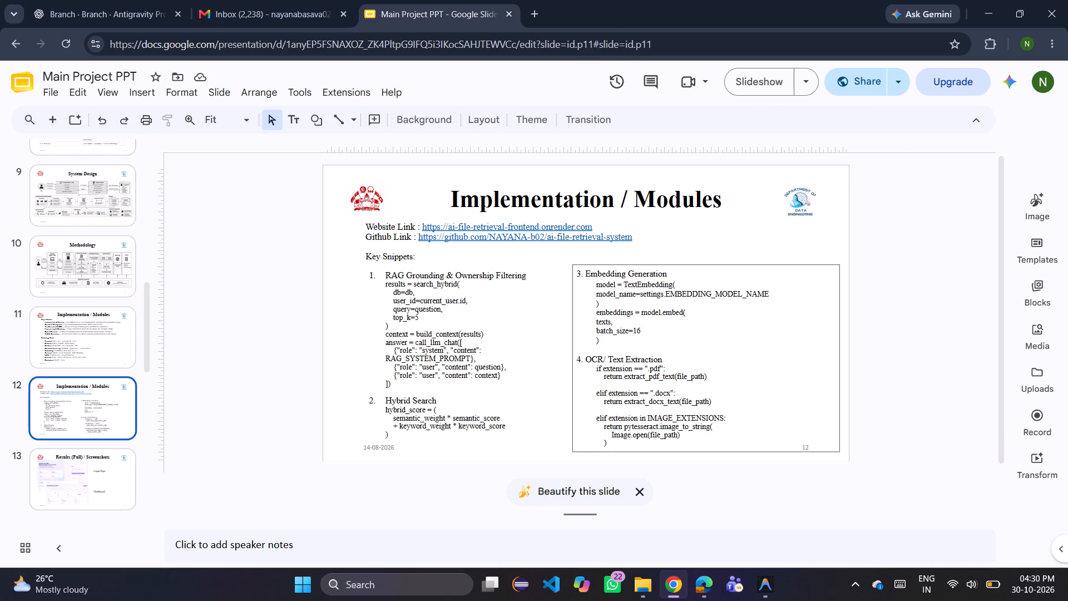
pyautogui.click(596, 420)
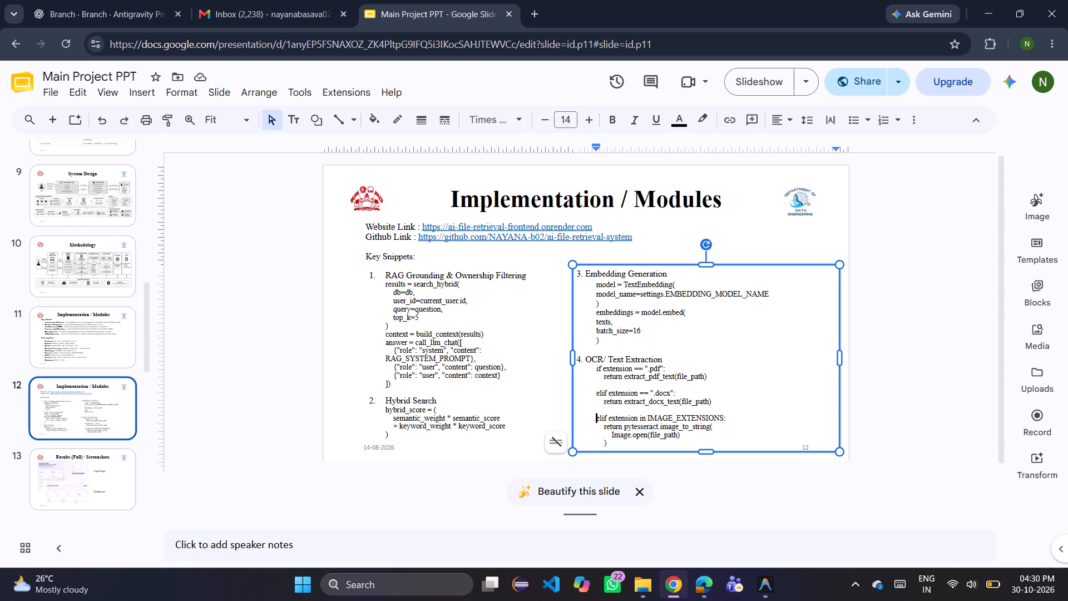
pyautogui.hotkey('shift', 'Down')
pyautogui.hotkey('shift', 'Down')
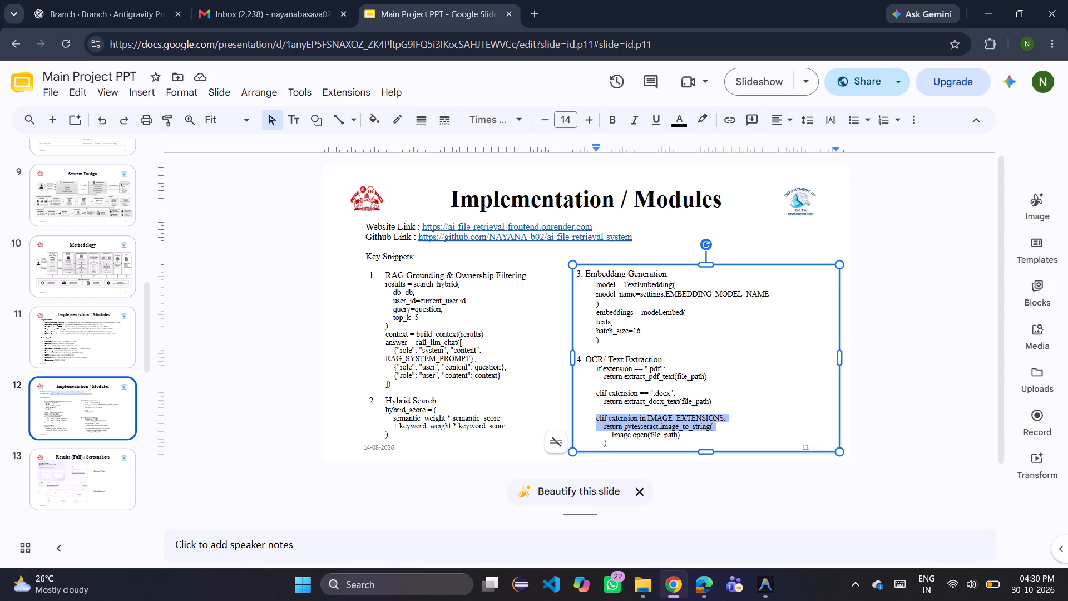
pyautogui.hotkey('shift', 'Down')
pyautogui.press('BackSpace')
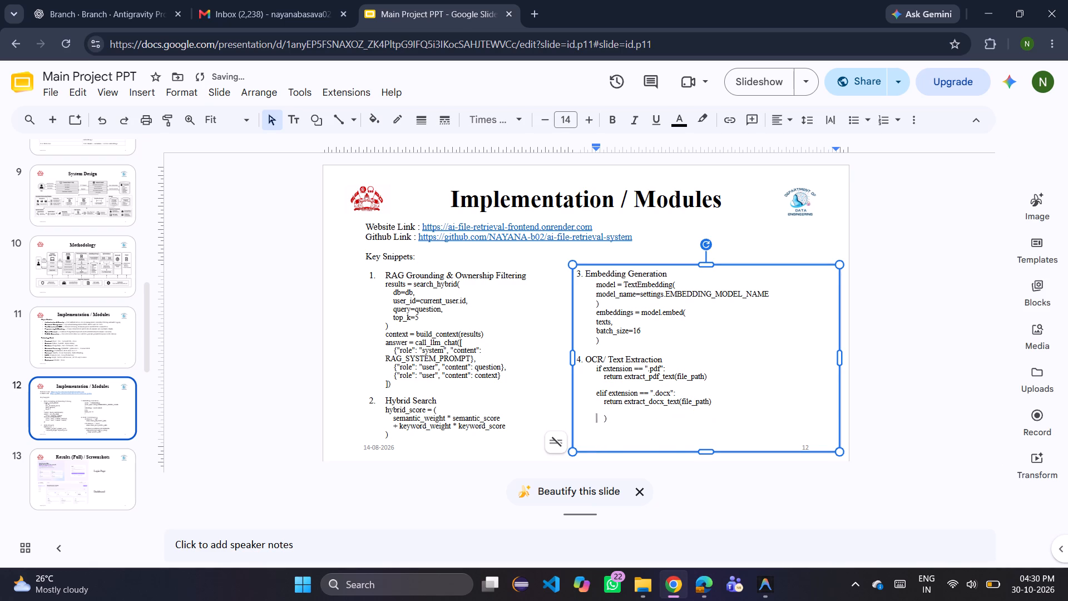
pyautogui.click(249, 322)
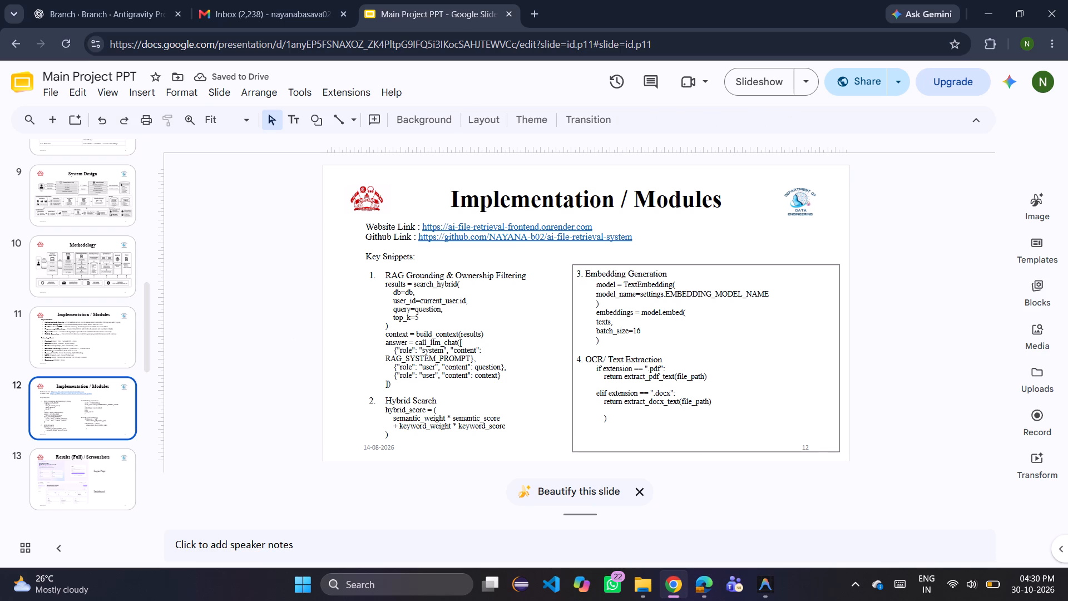
# On the Impact Assessment slide, delete the entire Accessibility bullet under Social Impact.
pyautogui.click(91, 482)
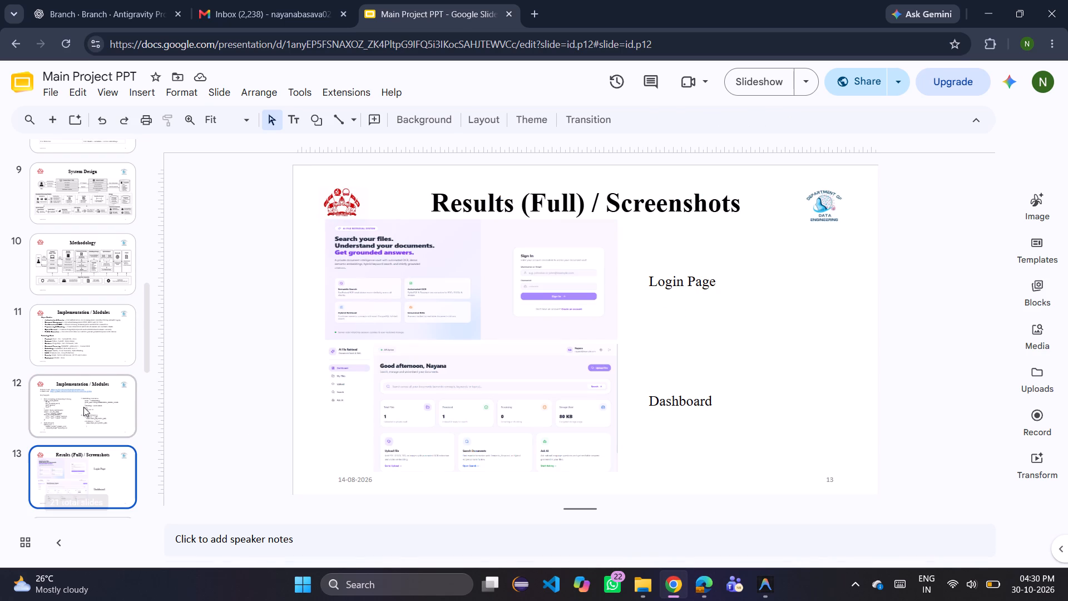
pyautogui.scroll(-3, 83, 407)
pyautogui.click(79, 356)
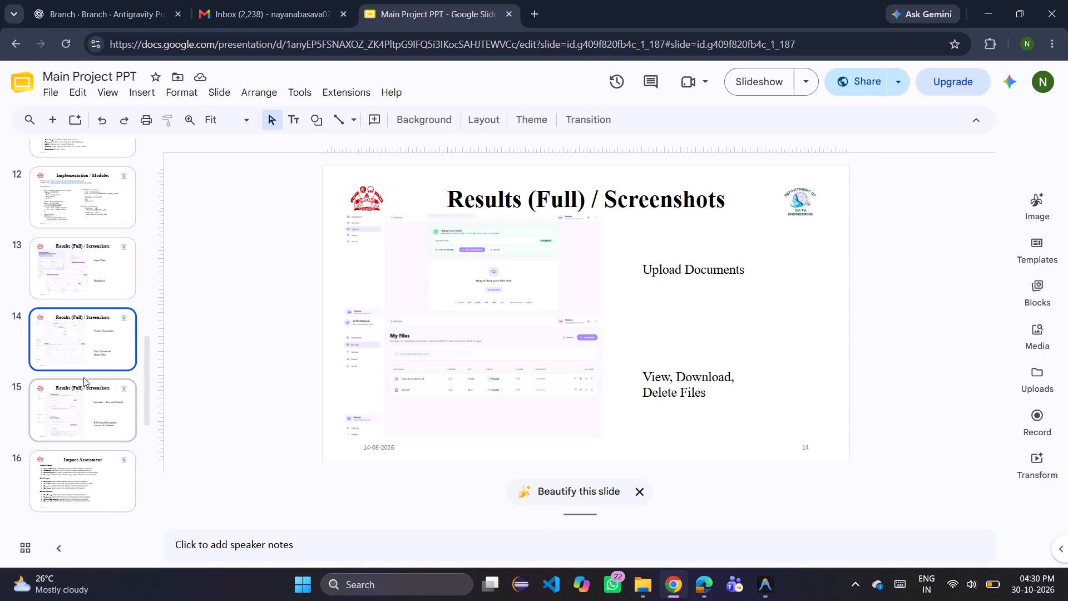
pyautogui.click(85, 415)
pyautogui.scroll(-4, 88, 388)
pyautogui.click(96, 199)
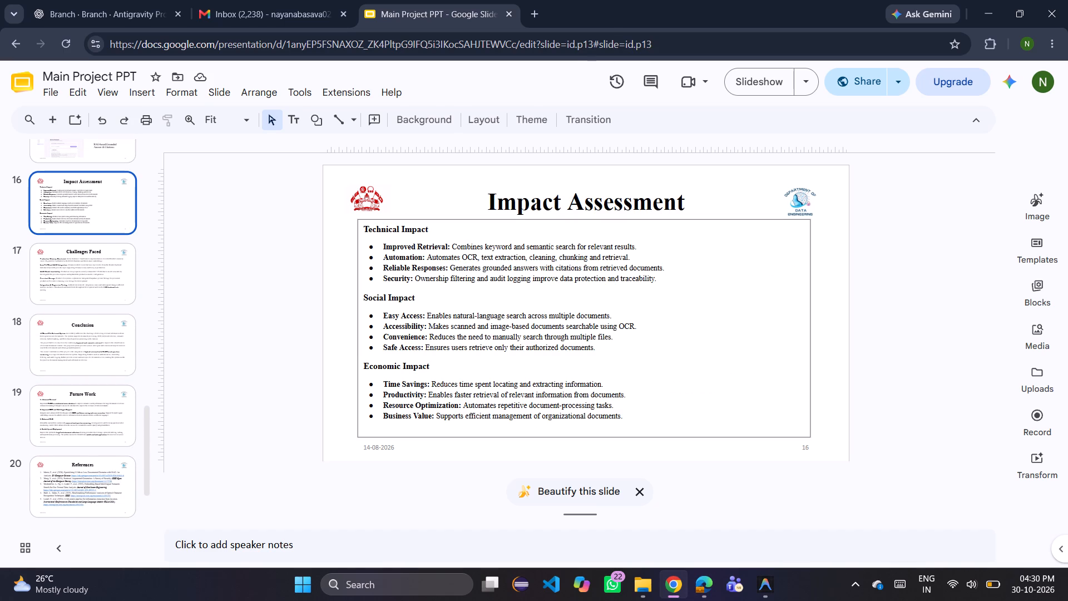
pyautogui.click(640, 326)
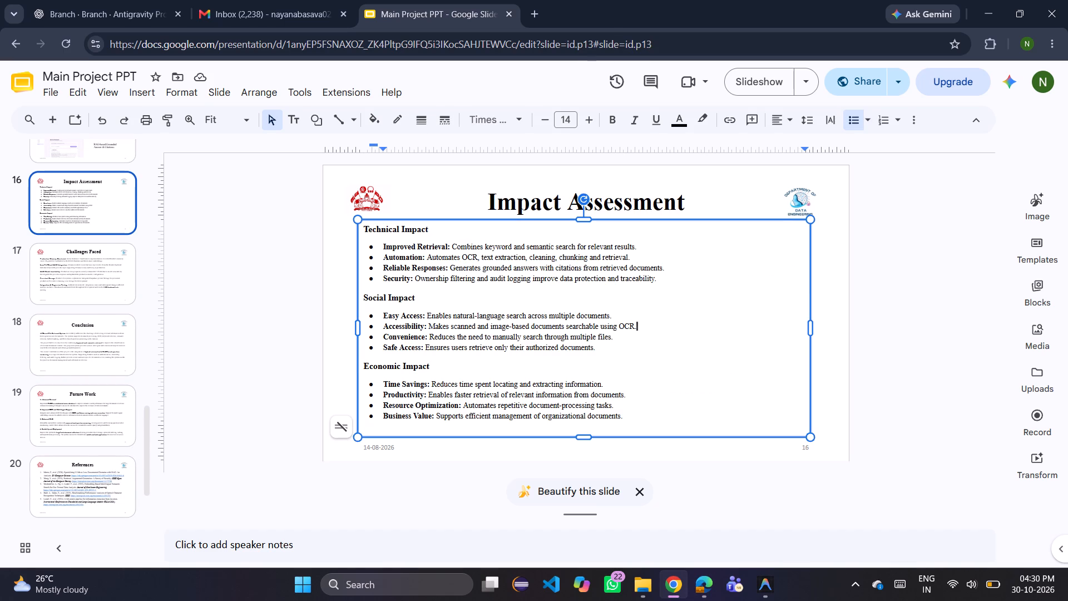
pyautogui.press('BackSpace')
pyautogui.press('BackSpace')
pyautogui.press('BackSpace')
pyautogui.press('BackSpace')
pyautogui.press('BackSpace')
pyautogui.press('BackSpace')
pyautogui.press('BackSpace')
pyautogui.press('BackSpace')
pyautogui.press('BackSpace')
pyautogui.press('BackSpace')
pyautogui.press('BackSpace')
pyautogui.press('BackSpace')
pyautogui.press('BackSpace')
pyautogui.press('BackSpace')
pyautogui.press('BackSpace')
pyautogui.press('BackSpace')
pyautogui.press('BackSpace')
pyautogui.press('BackSpace')
pyautogui.press('BackSpace')
pyautogui.press('BackSpace')
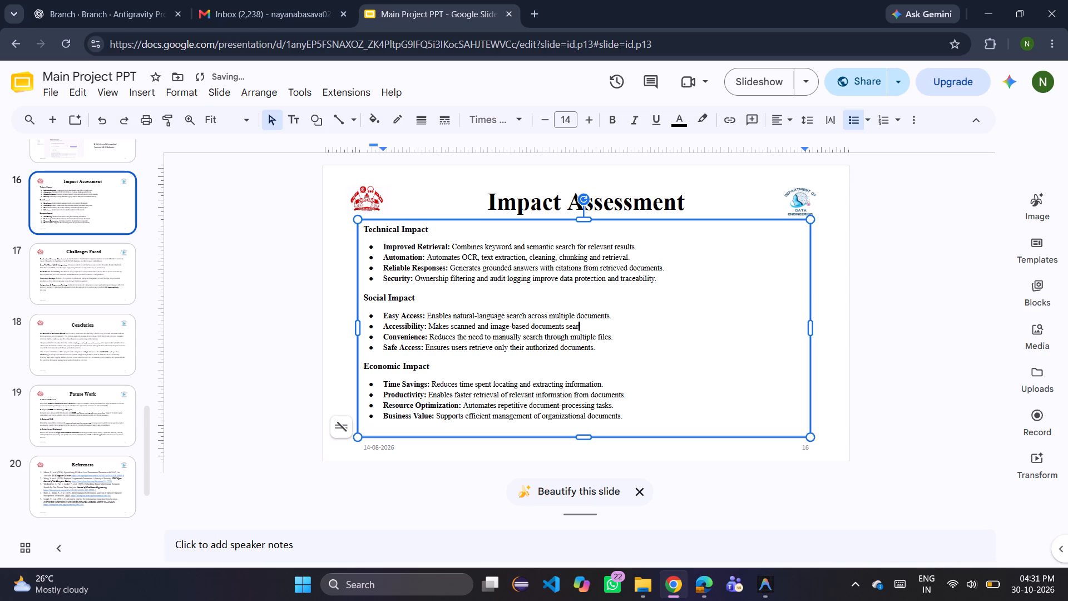
pyautogui.press('BackSpace')
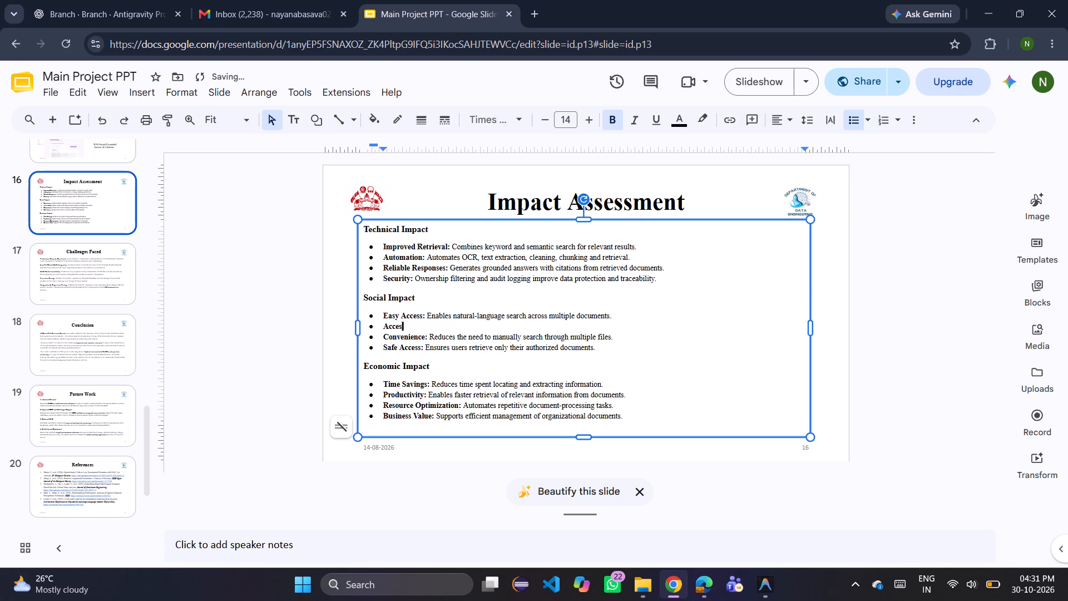
pyautogui.press('BackSpace')
pyautogui.press('BackSpace')
pyautogui.press('BackSpace')
pyautogui.press('BackSpace')
pyautogui.press('BackSpace')
pyautogui.press('BackSpace')
pyautogui.press('BackSpace')
pyautogui.press('BackSpace')
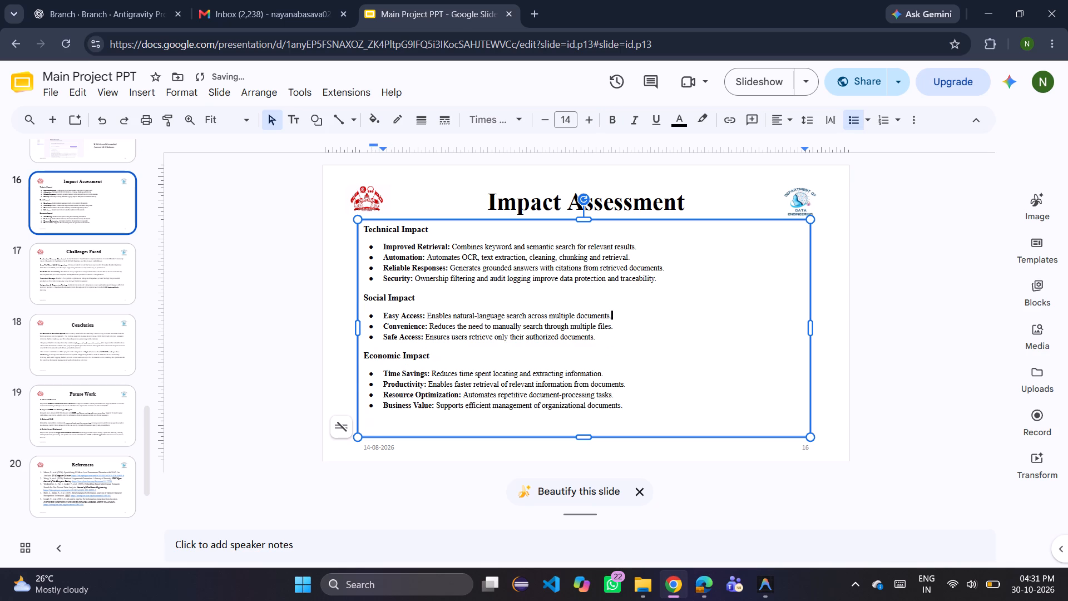
# Remove OCR from the Automation bullet under Technical Impact so it reads "Automates text extraction, cleaning, chunking and retrieval.".
pyautogui.click(479, 257)
pyautogui.press('BackSpace')
pyautogui.press('BackSpace')
pyautogui.press('BackSpace')
pyautogui.press('BackSpace')
pyautogui.press('BackSpace')
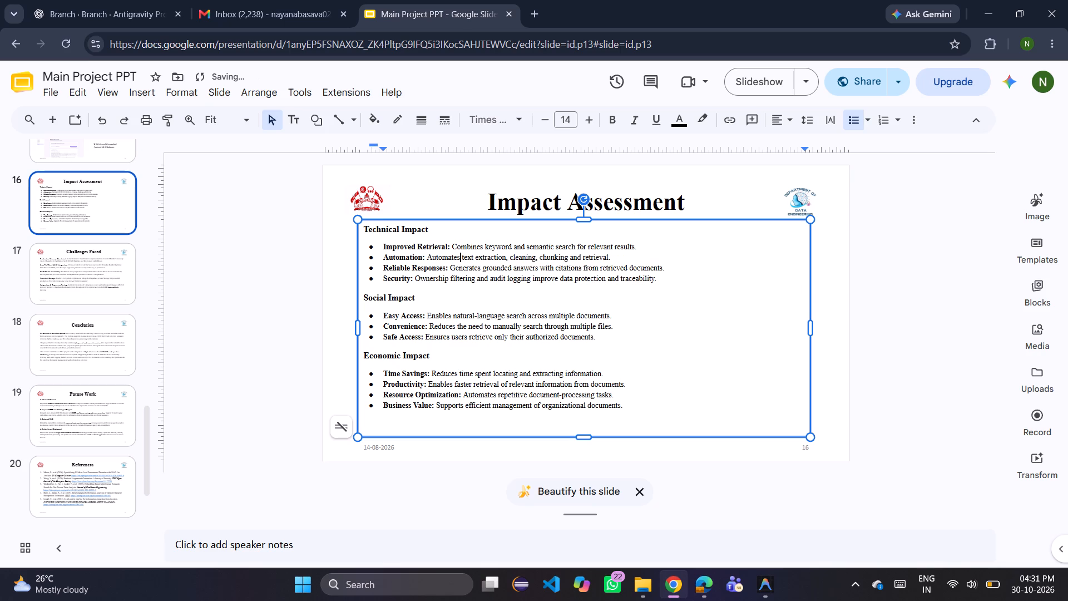
pyautogui.press('space')
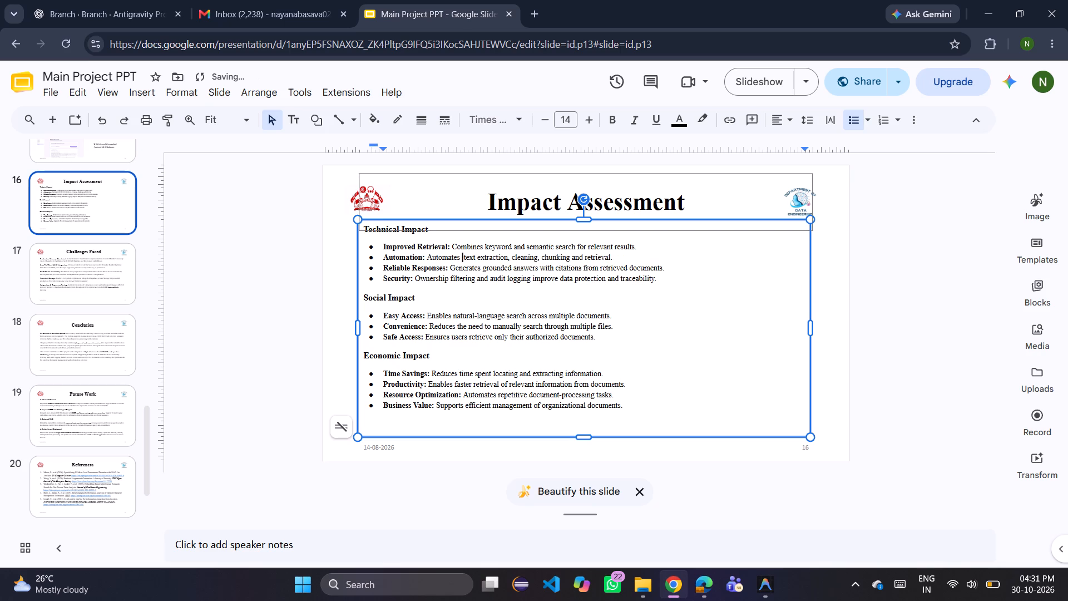
pyautogui.click(506, 286)
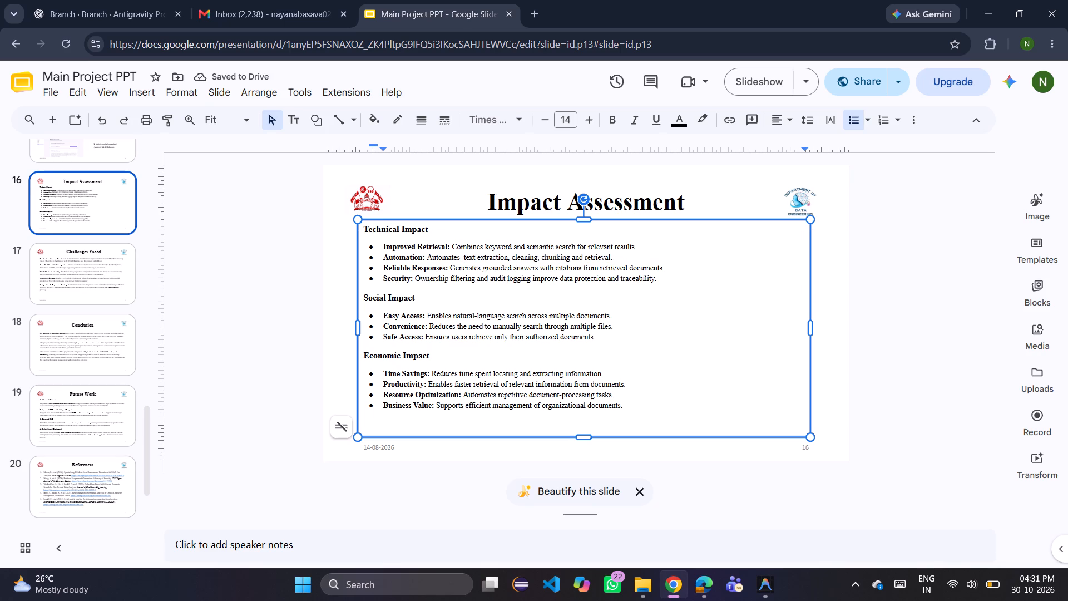
pyautogui.click(462, 257)
pyautogui.press('BackSpace')
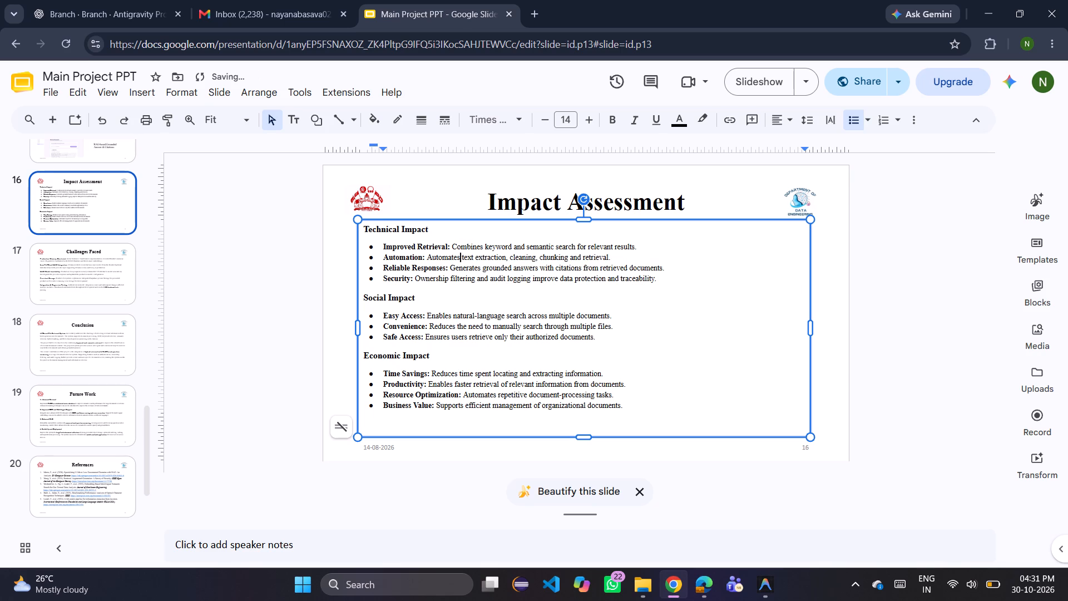
pyautogui.click(569, 390)
# Read through the Challenges Faced and Conclusion slides for remaining OCR or scanned-document references.
pyautogui.click(81, 270)
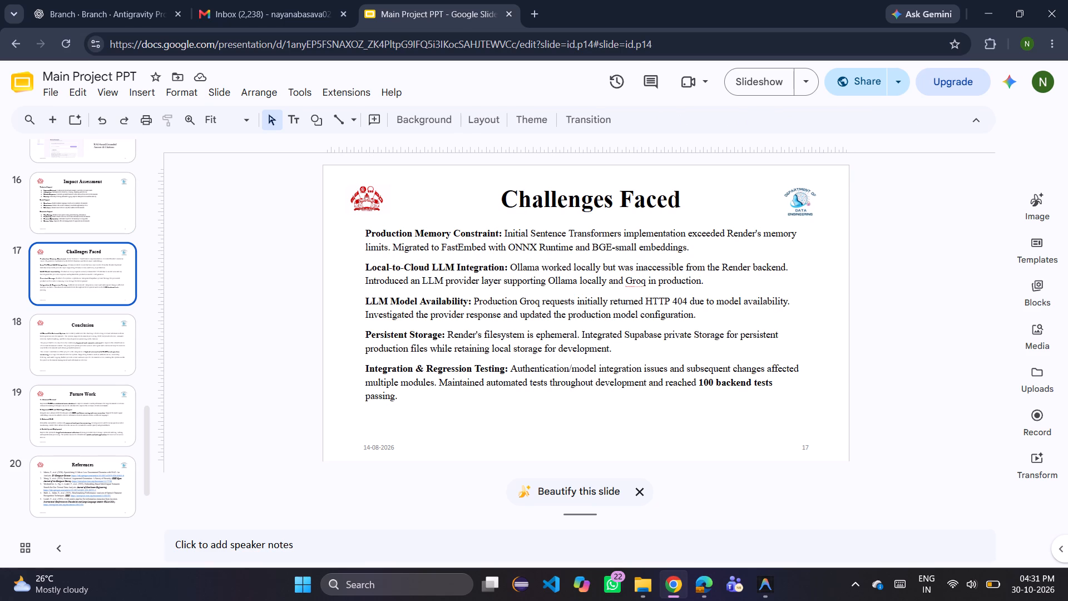
pyautogui.click(528, 263)
pyautogui.click(598, 263)
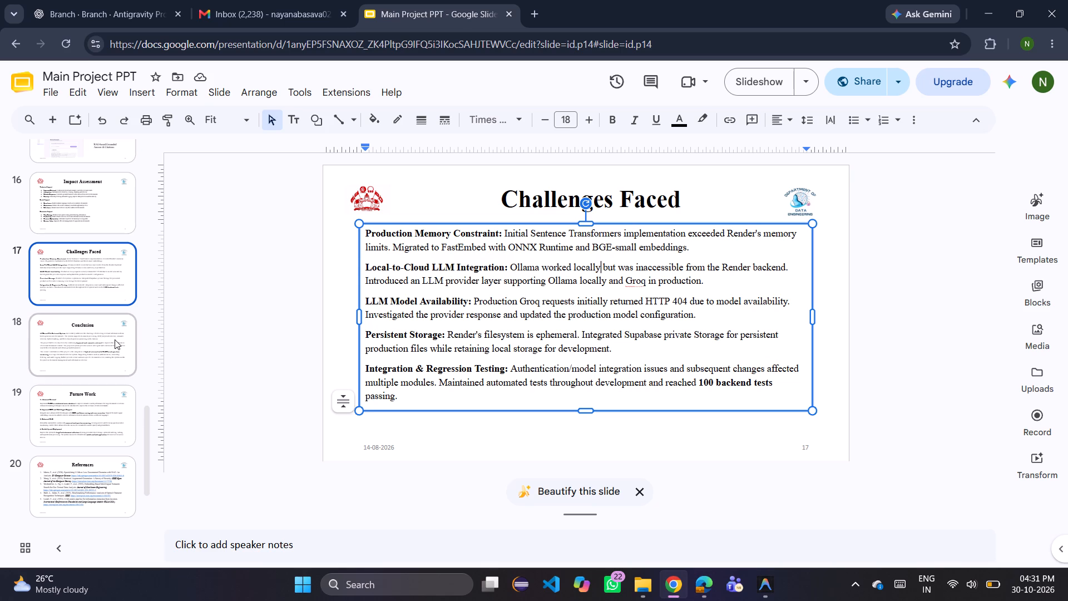
pyautogui.click(115, 339)
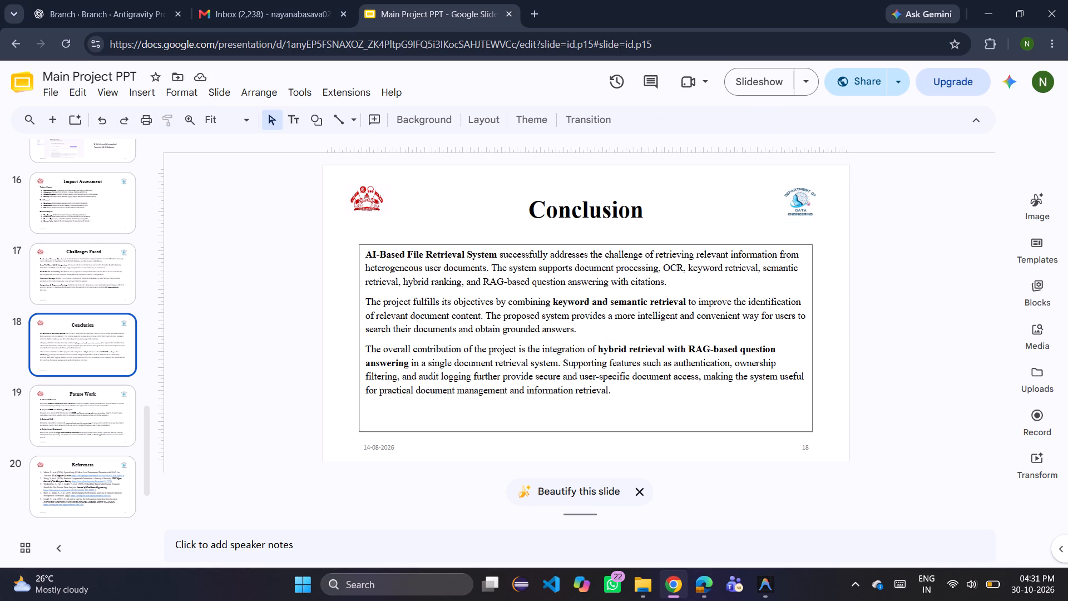
pyautogui.click(408, 270)
pyautogui.click(592, 287)
pyautogui.click(553, 311)
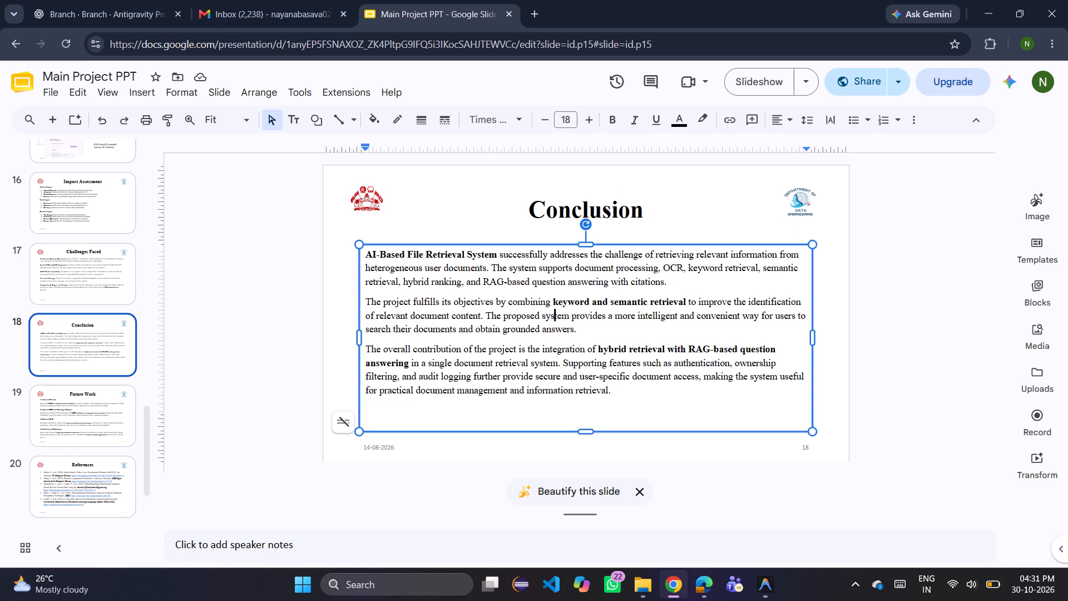
pyautogui.click(607, 362)
# On the Future Work slide, replace "Improved" in the second heading so it reads "Image OCR and Multilingual Support".
pyautogui.click(101, 401)
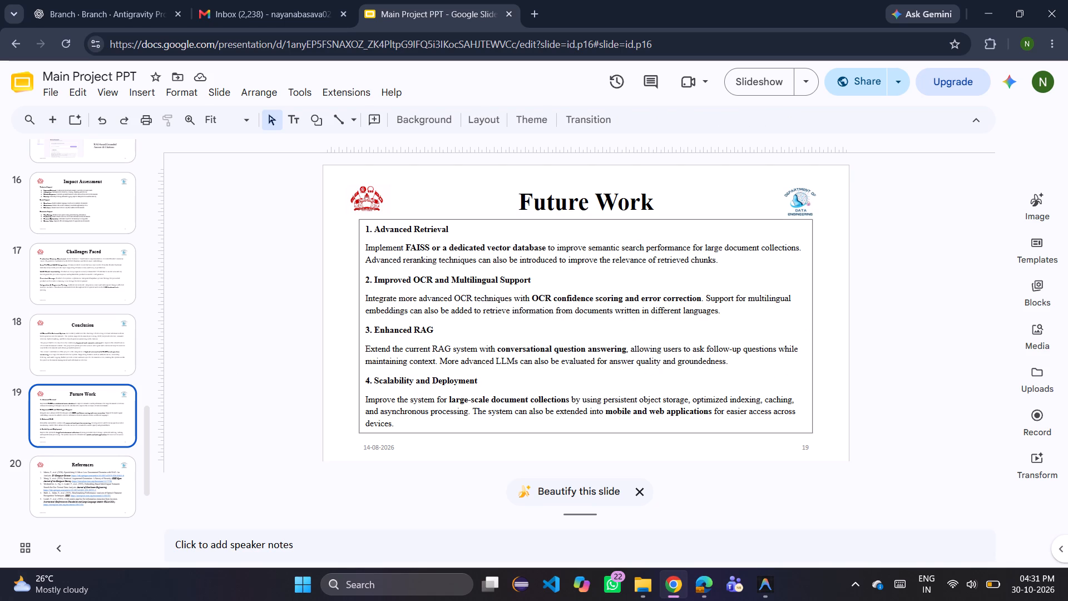
pyautogui.click(410, 277)
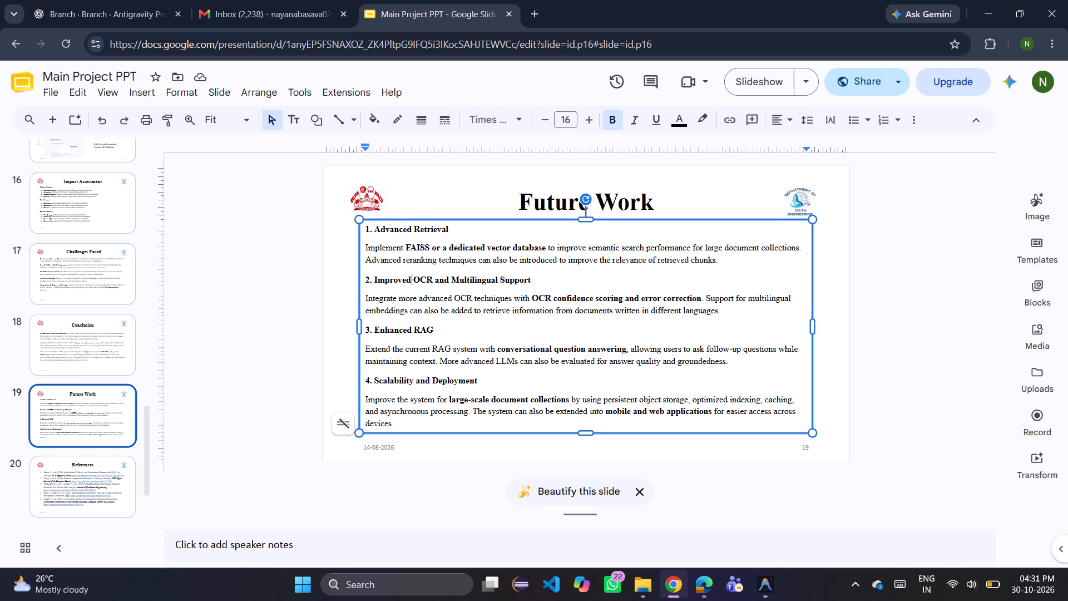
pyautogui.press('Right')
pyautogui.press('BackSpace')
pyautogui.press('BackSpace')
pyautogui.press('BackSpace')
pyautogui.press('BackSpace')
pyautogui.press('BackSpace')
pyautogui.press('BackSpace')
pyautogui.press('BackSpace')
pyautogui.press('BackSpace')
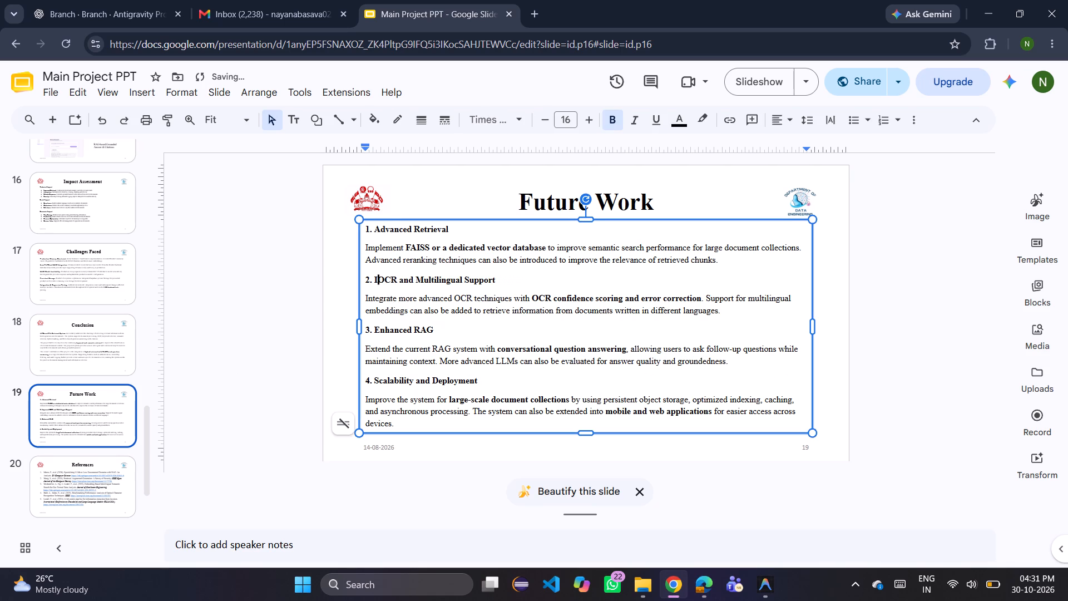
pyautogui.write('ma')
pyautogui.write('ge')
pyautogui.press('space')
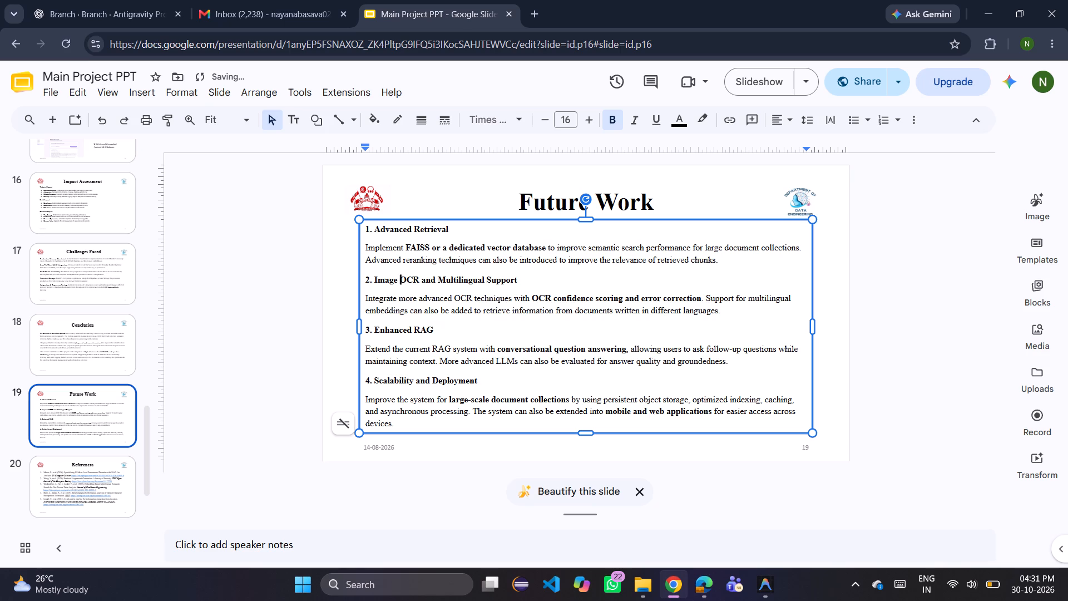
pyautogui.click(442, 314)
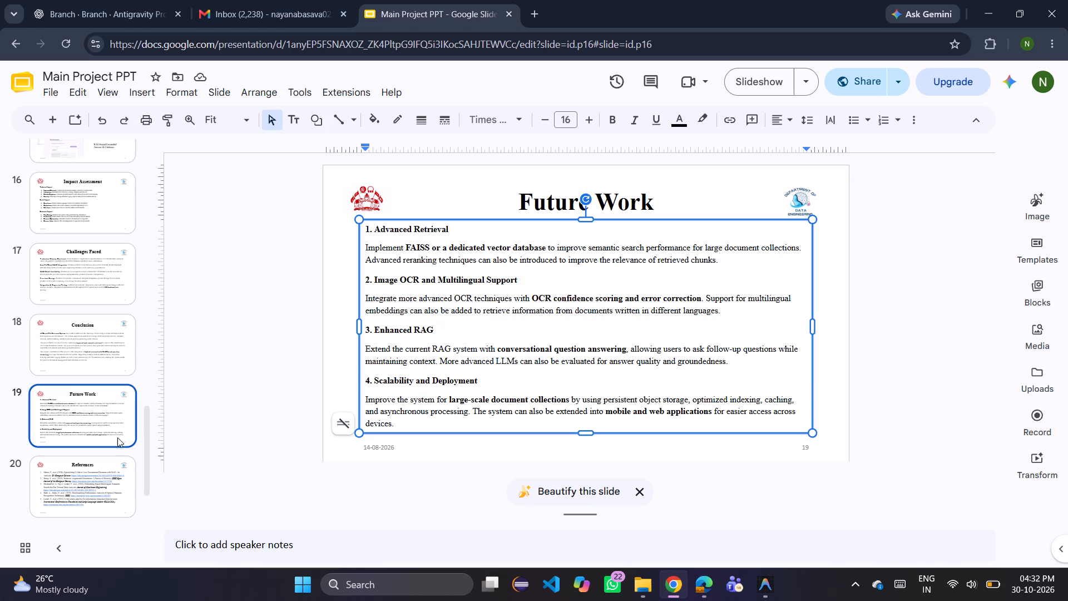
# Review the closing slides again, from References and Future Work back through Conclusion, Challenges Faced and Impact Assessment.
pyautogui.click(108, 476)
pyautogui.click(96, 405)
pyautogui.scroll(-1, 96, 403)
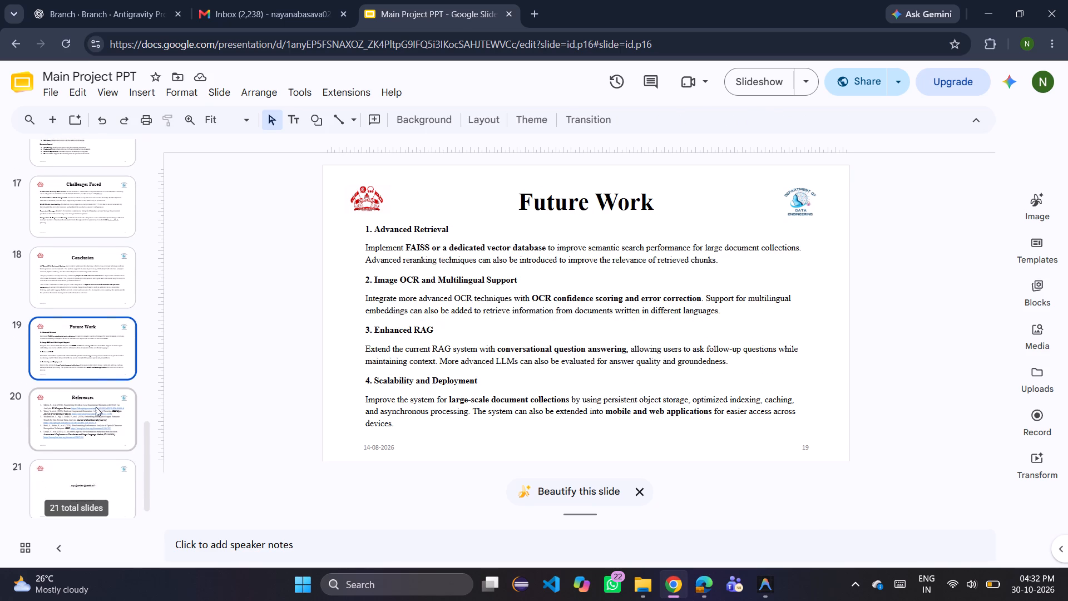
pyautogui.scroll(-2, 96, 407)
pyautogui.click(93, 419)
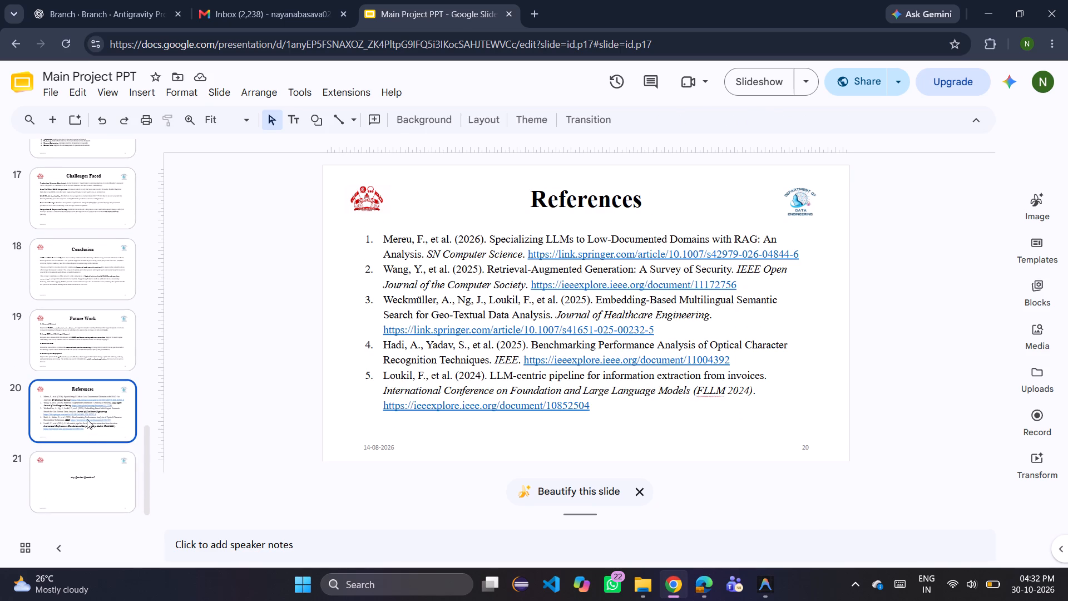
pyautogui.click(72, 346)
pyautogui.scroll(2, 87, 399)
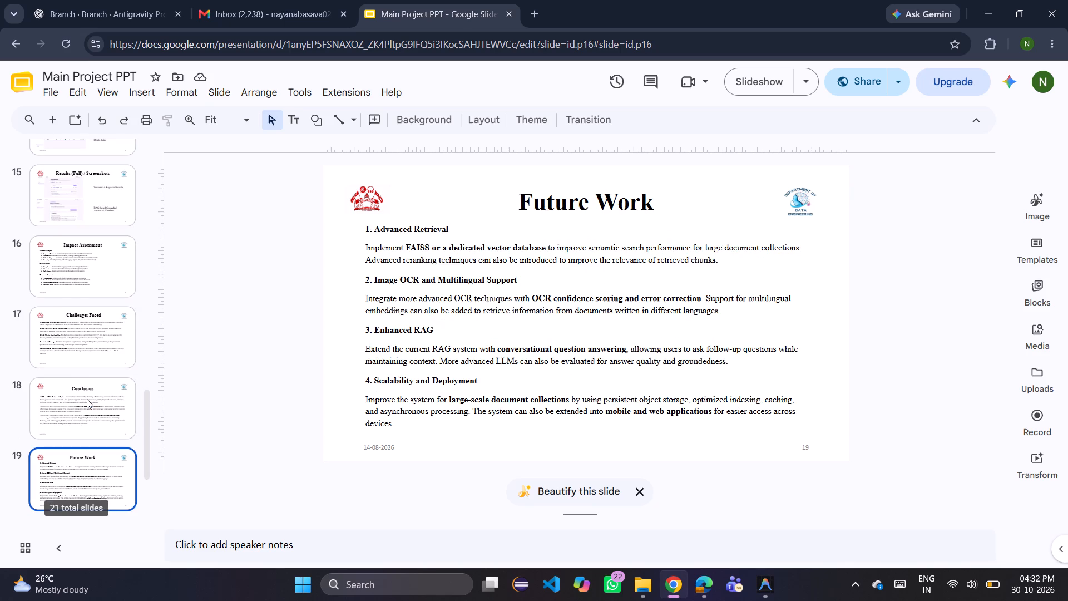
pyautogui.click(87, 399)
pyautogui.click(80, 349)
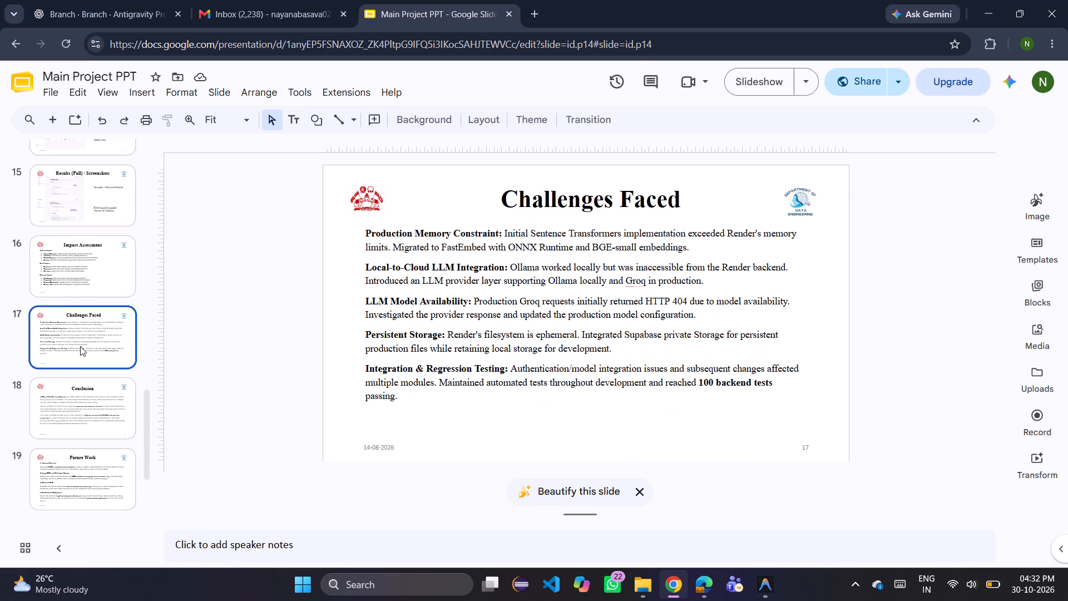
pyautogui.scroll(2, 80, 346)
pyautogui.click(81, 392)
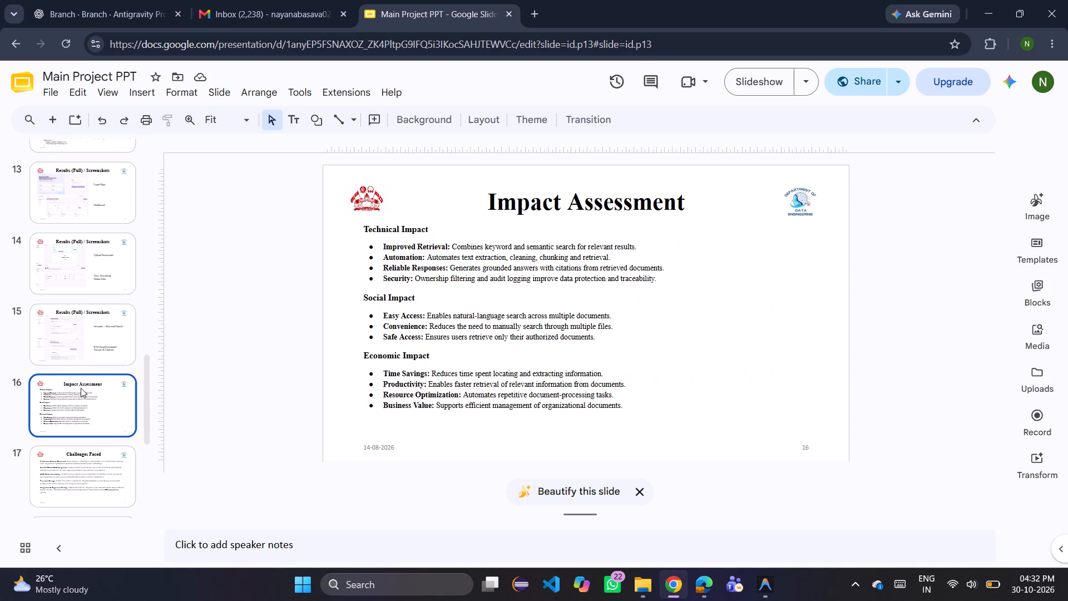
pyautogui.scroll(-1, 81, 388)
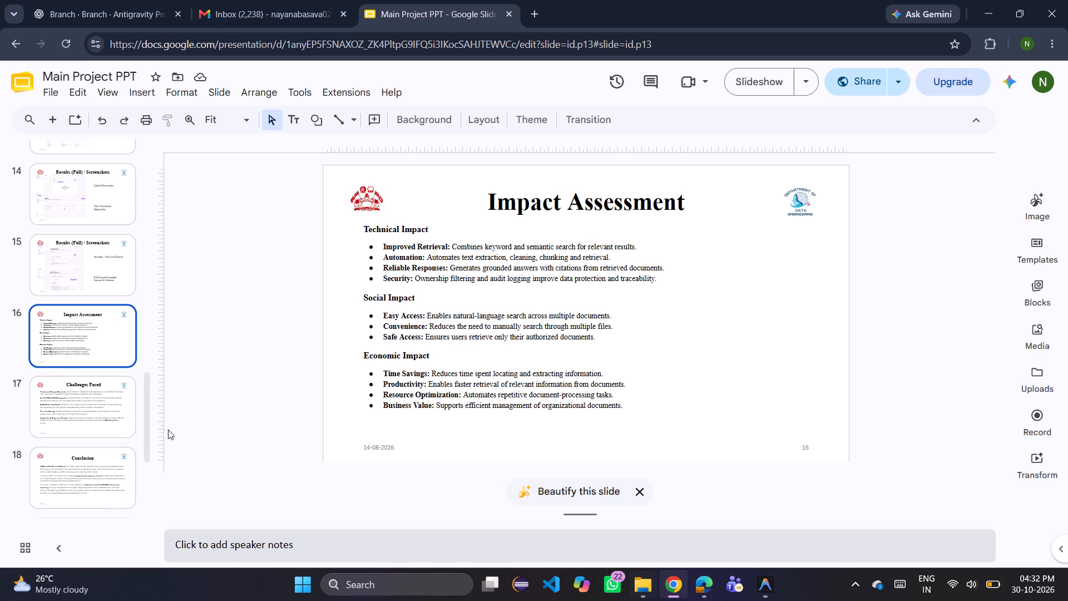
pyautogui.click(71, 400)
pyautogui.scroll(4, 65, 384)
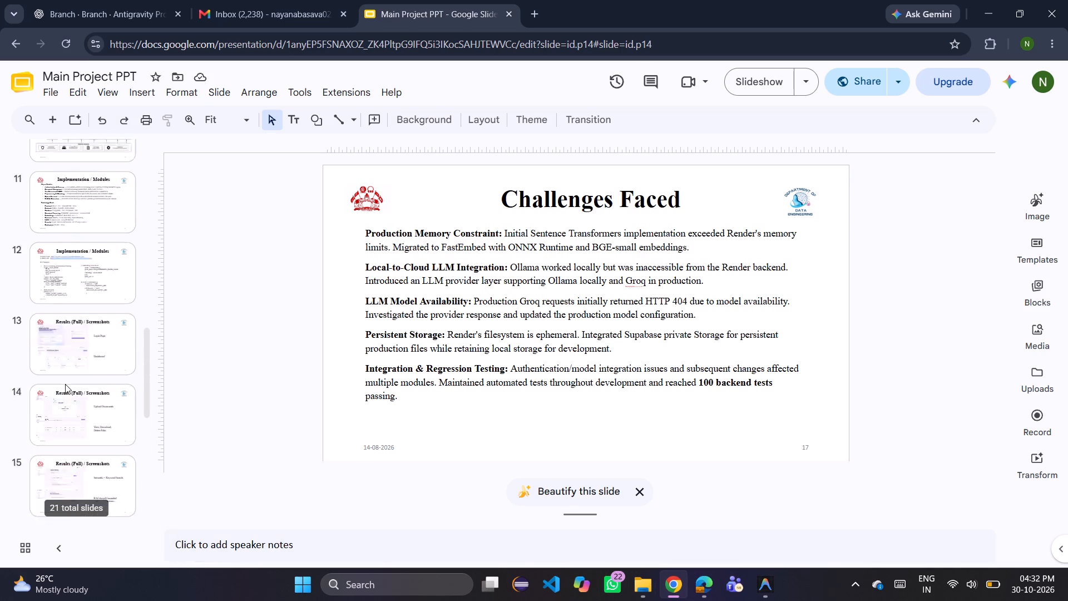
pyautogui.scroll(3, 65, 384)
pyautogui.scroll(-7, 65, 384)
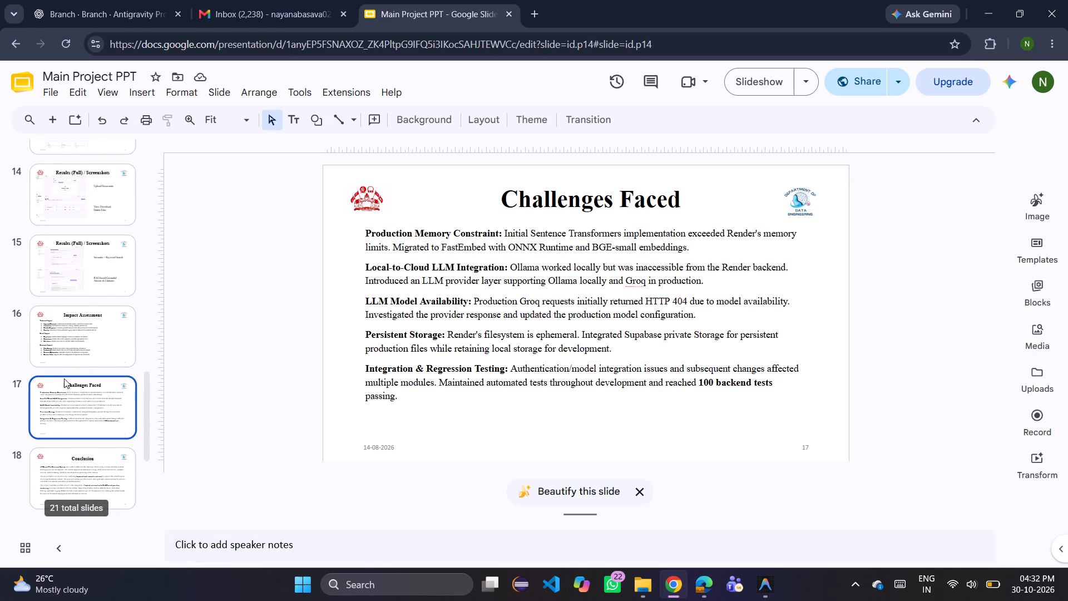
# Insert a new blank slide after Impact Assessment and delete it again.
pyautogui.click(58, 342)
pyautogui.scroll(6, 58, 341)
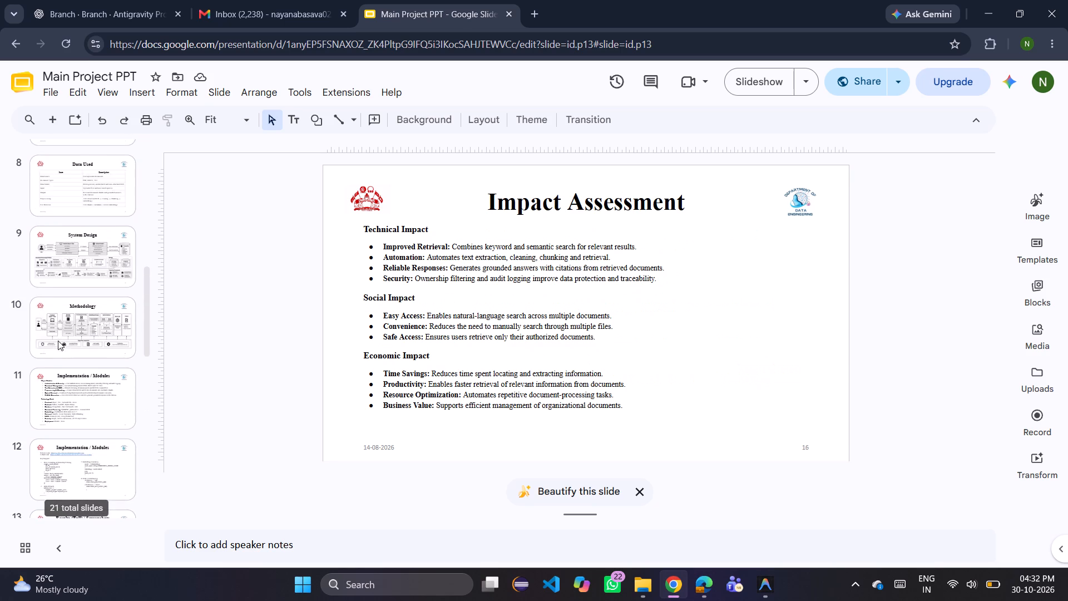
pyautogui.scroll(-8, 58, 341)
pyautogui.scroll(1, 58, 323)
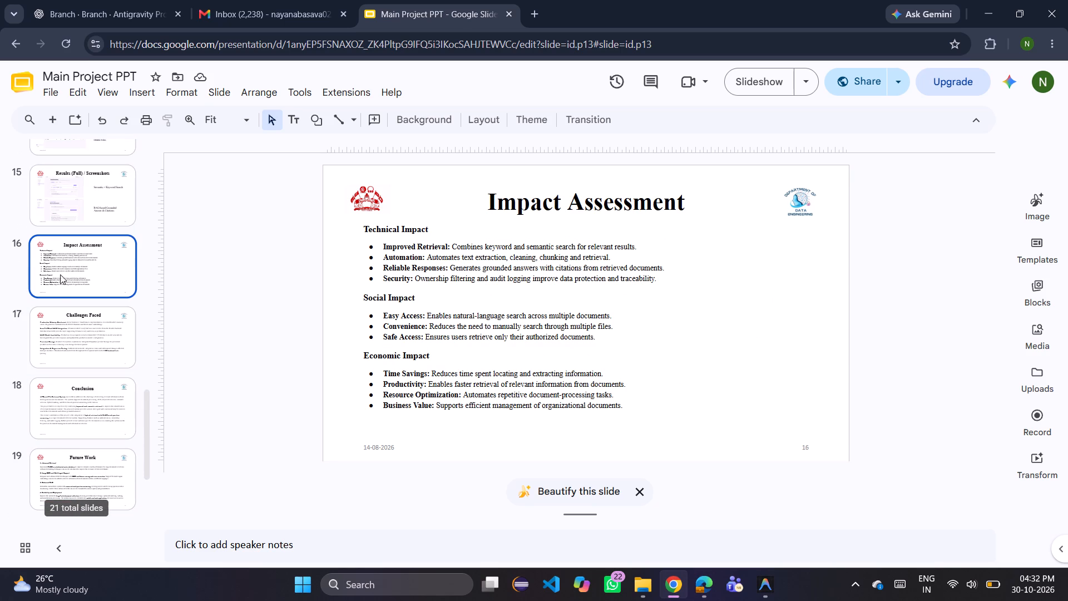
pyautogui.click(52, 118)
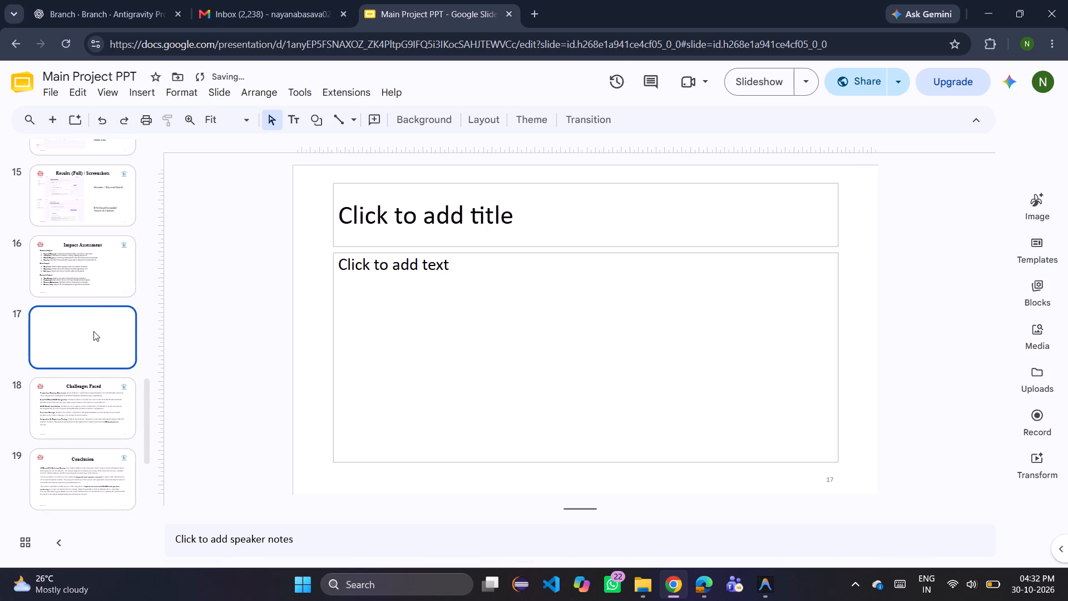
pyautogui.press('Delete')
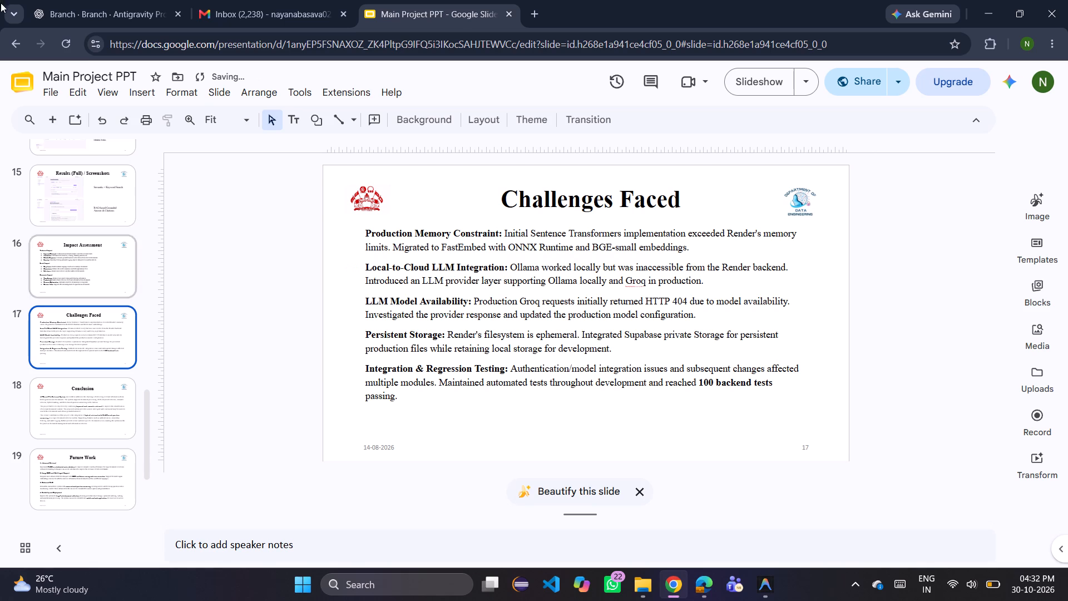
# Duplicate the Impact Assessment slide.
pyautogui.click(99, 289)
pyautogui.rightClick(98, 285)
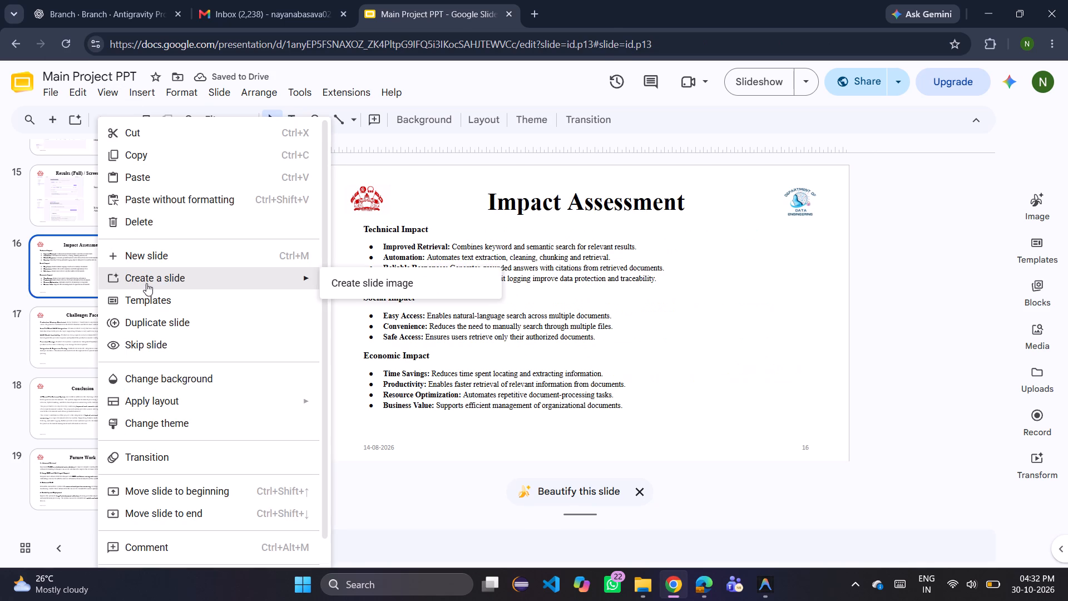
pyautogui.click(166, 317)
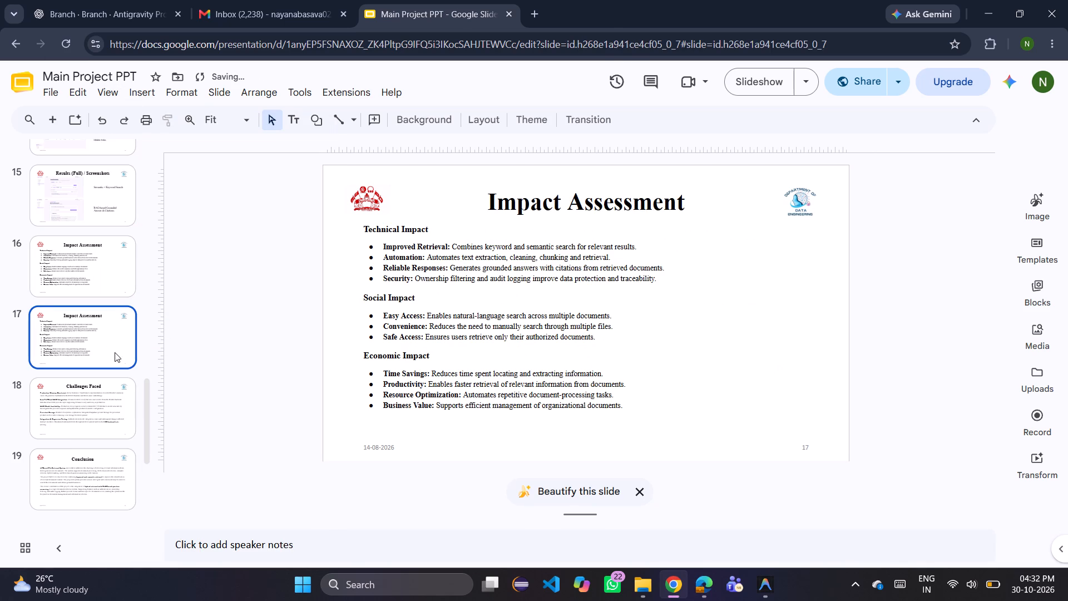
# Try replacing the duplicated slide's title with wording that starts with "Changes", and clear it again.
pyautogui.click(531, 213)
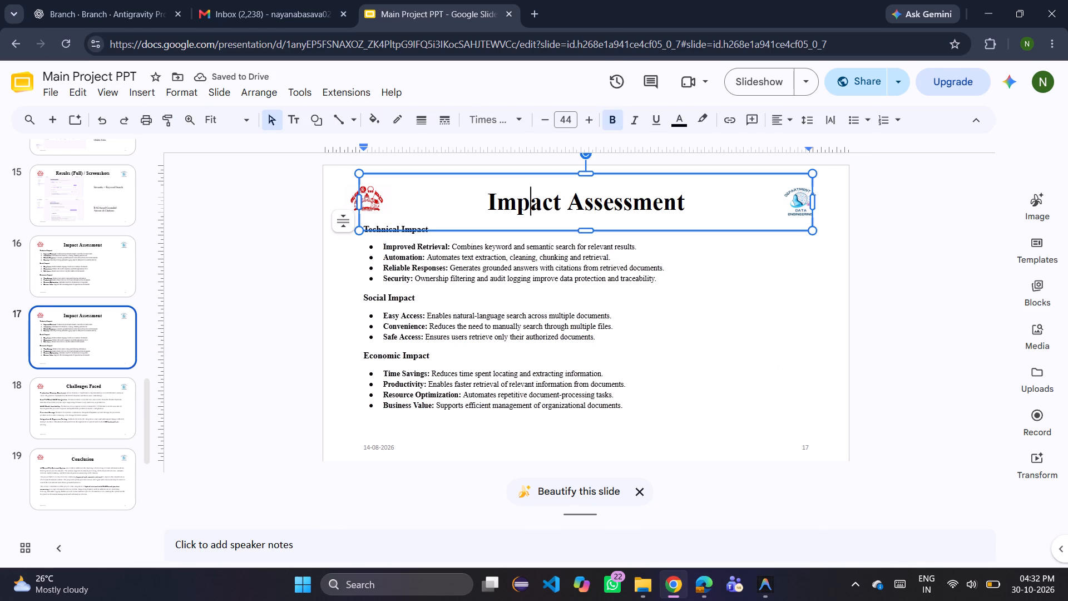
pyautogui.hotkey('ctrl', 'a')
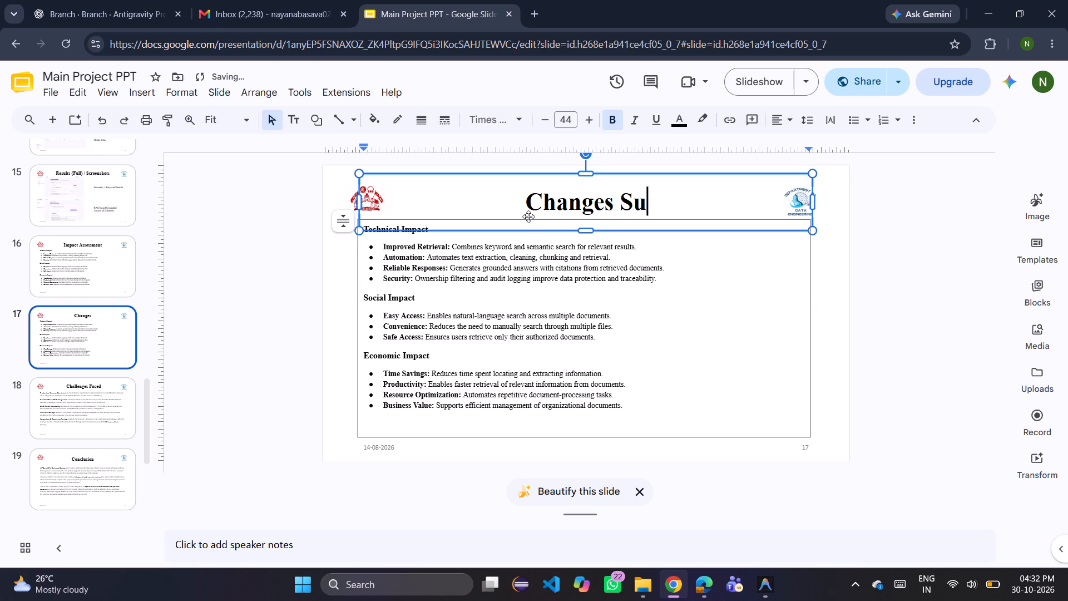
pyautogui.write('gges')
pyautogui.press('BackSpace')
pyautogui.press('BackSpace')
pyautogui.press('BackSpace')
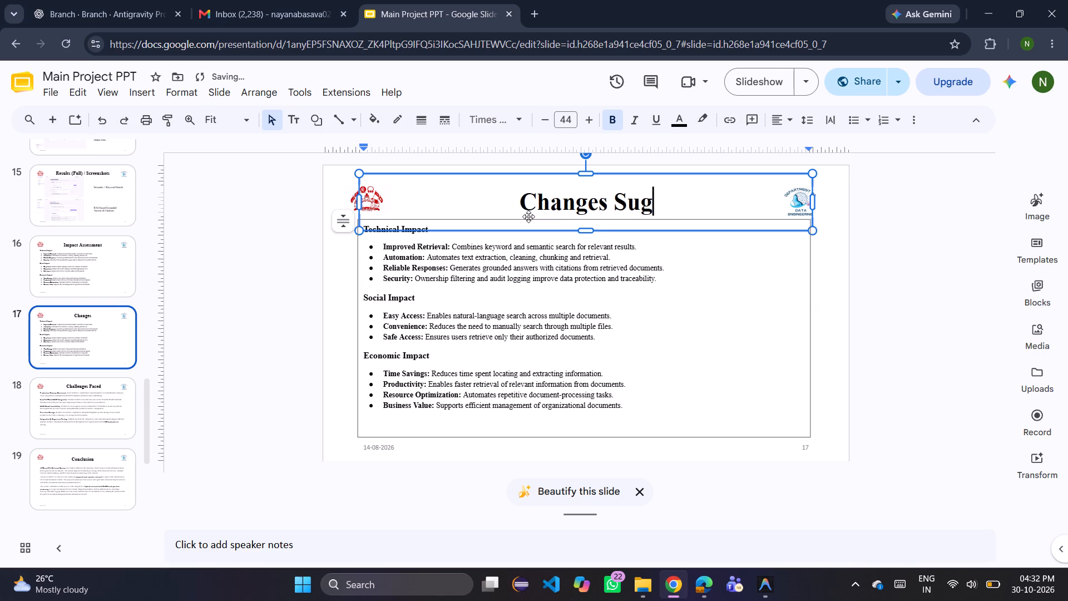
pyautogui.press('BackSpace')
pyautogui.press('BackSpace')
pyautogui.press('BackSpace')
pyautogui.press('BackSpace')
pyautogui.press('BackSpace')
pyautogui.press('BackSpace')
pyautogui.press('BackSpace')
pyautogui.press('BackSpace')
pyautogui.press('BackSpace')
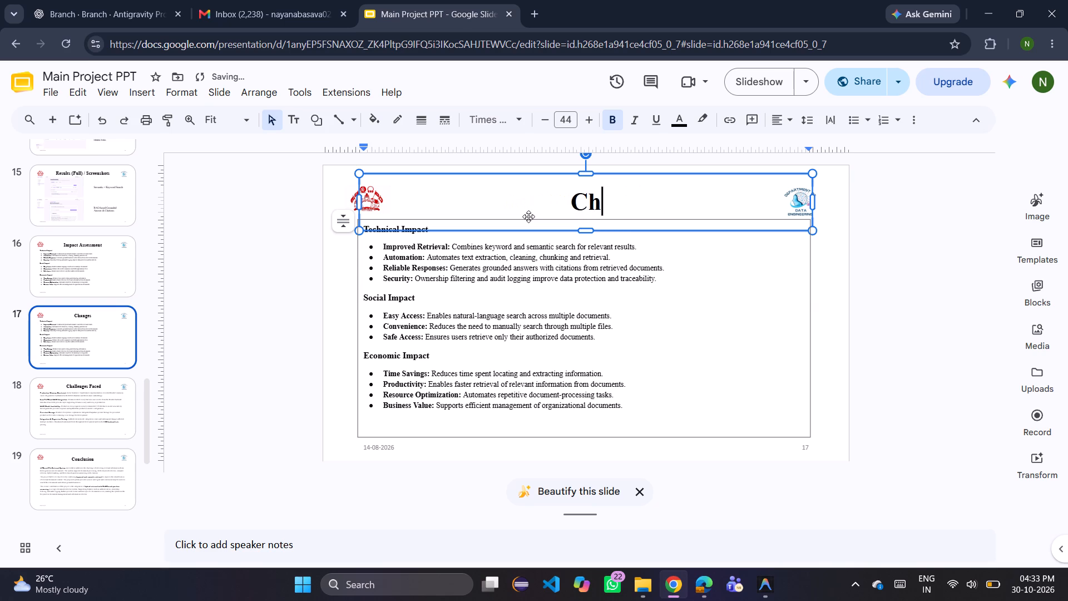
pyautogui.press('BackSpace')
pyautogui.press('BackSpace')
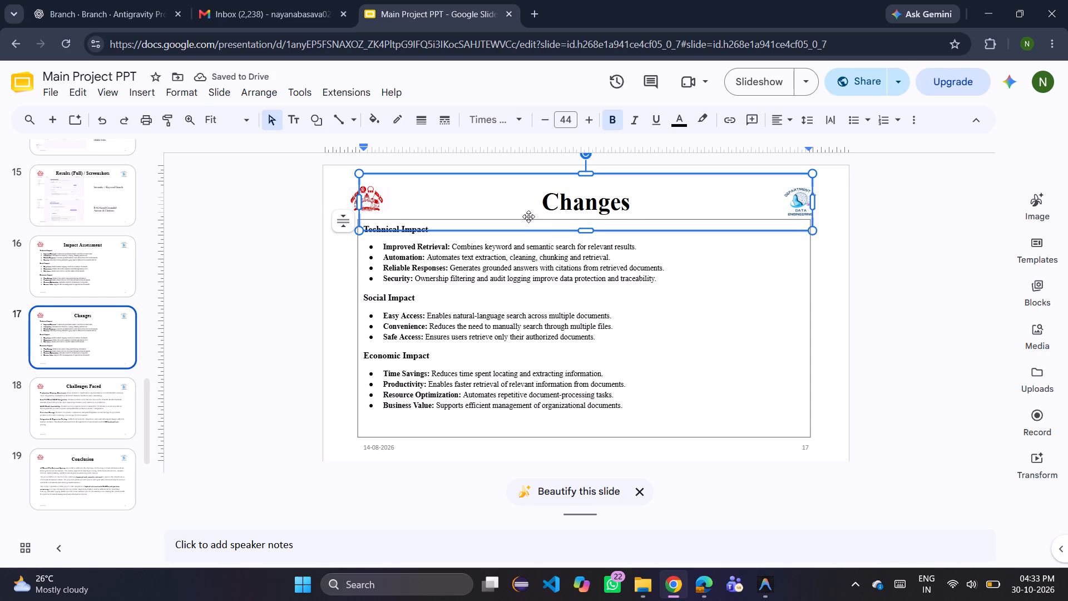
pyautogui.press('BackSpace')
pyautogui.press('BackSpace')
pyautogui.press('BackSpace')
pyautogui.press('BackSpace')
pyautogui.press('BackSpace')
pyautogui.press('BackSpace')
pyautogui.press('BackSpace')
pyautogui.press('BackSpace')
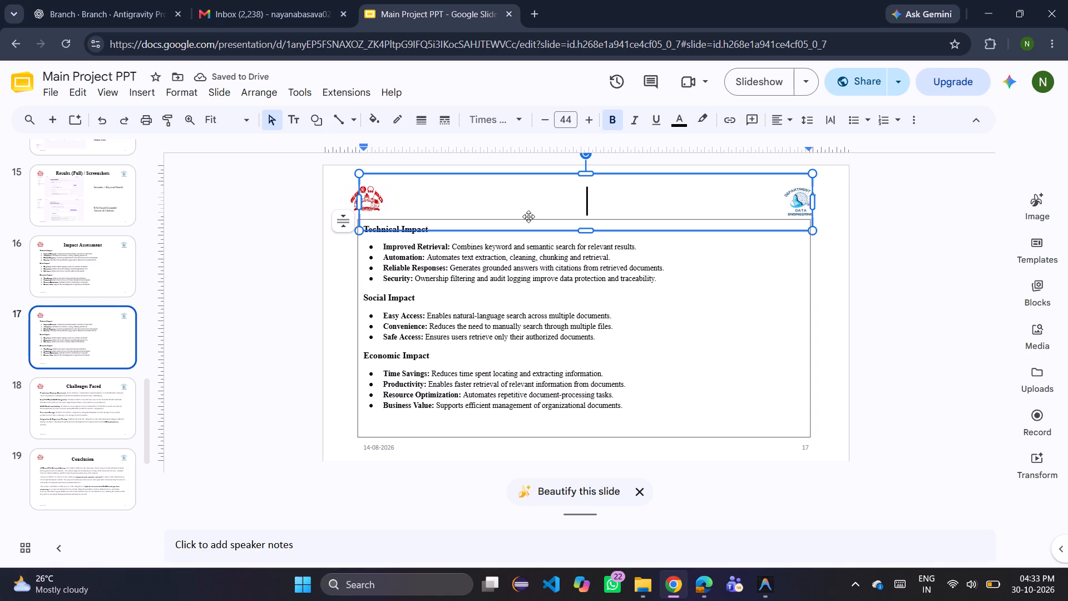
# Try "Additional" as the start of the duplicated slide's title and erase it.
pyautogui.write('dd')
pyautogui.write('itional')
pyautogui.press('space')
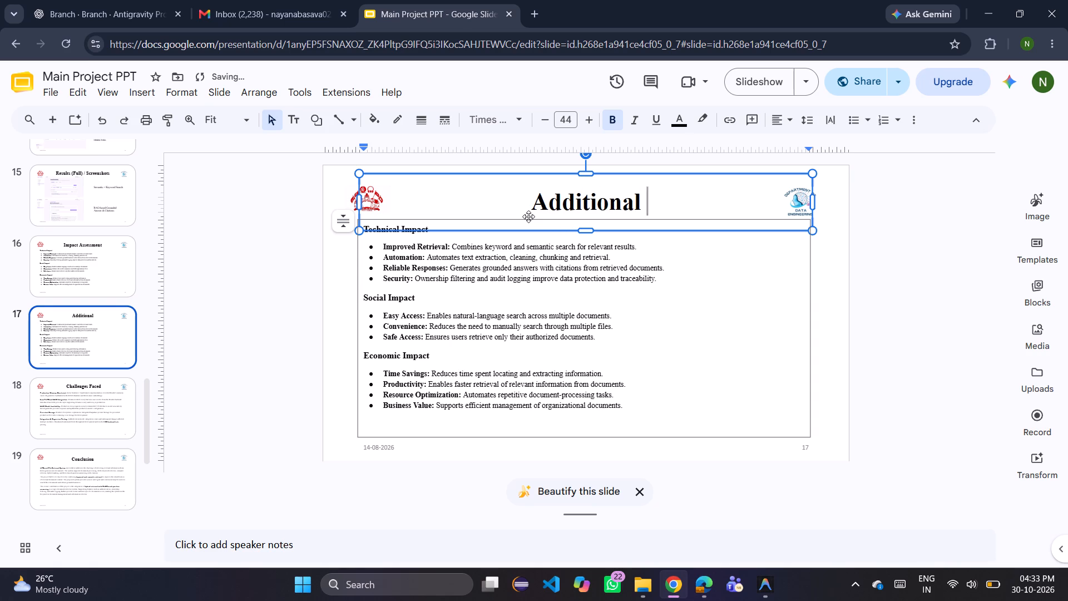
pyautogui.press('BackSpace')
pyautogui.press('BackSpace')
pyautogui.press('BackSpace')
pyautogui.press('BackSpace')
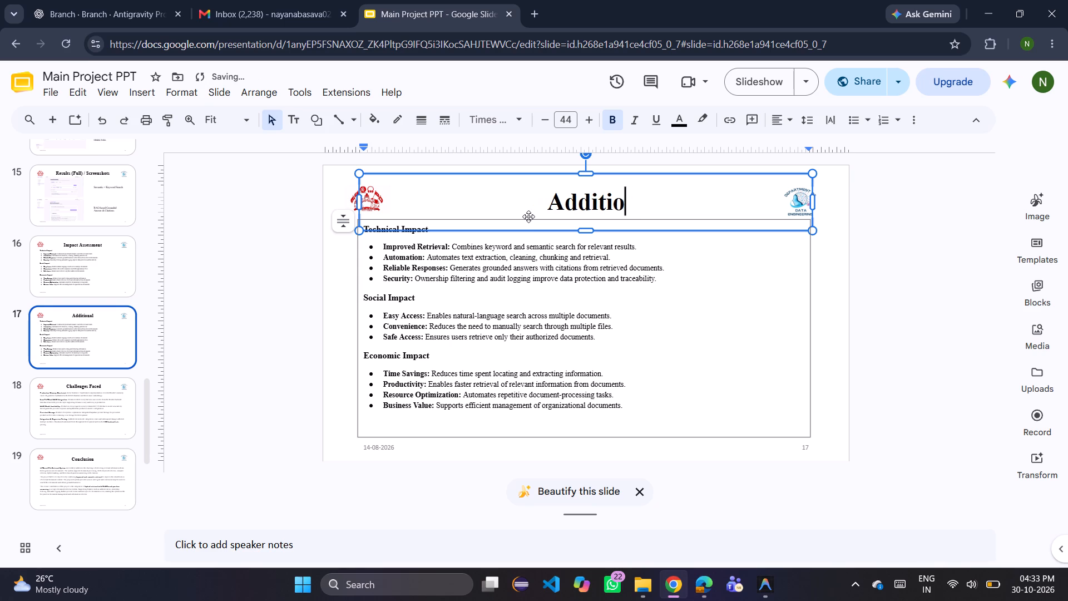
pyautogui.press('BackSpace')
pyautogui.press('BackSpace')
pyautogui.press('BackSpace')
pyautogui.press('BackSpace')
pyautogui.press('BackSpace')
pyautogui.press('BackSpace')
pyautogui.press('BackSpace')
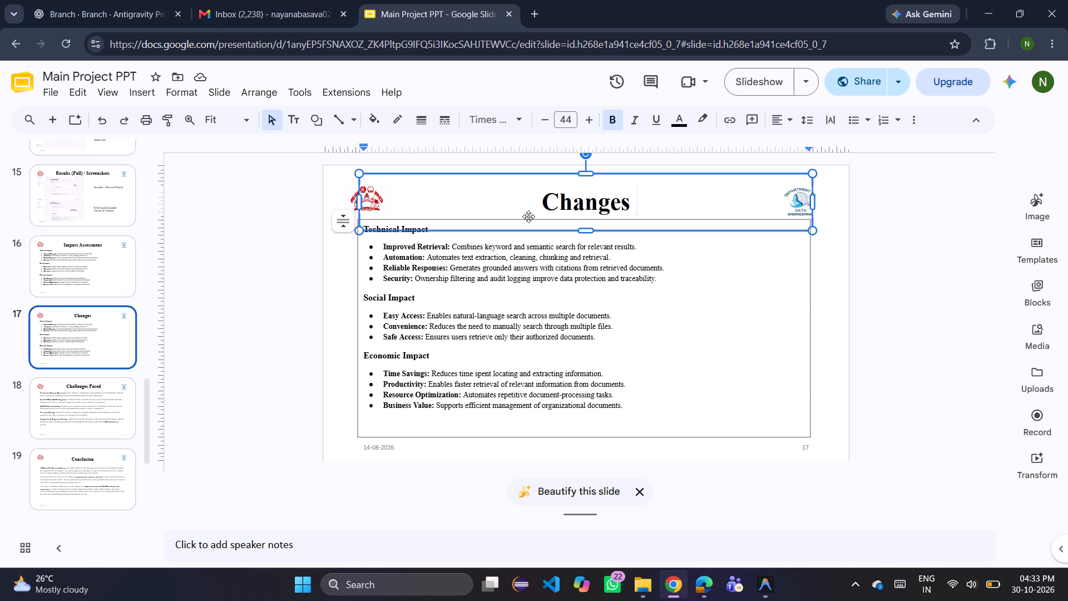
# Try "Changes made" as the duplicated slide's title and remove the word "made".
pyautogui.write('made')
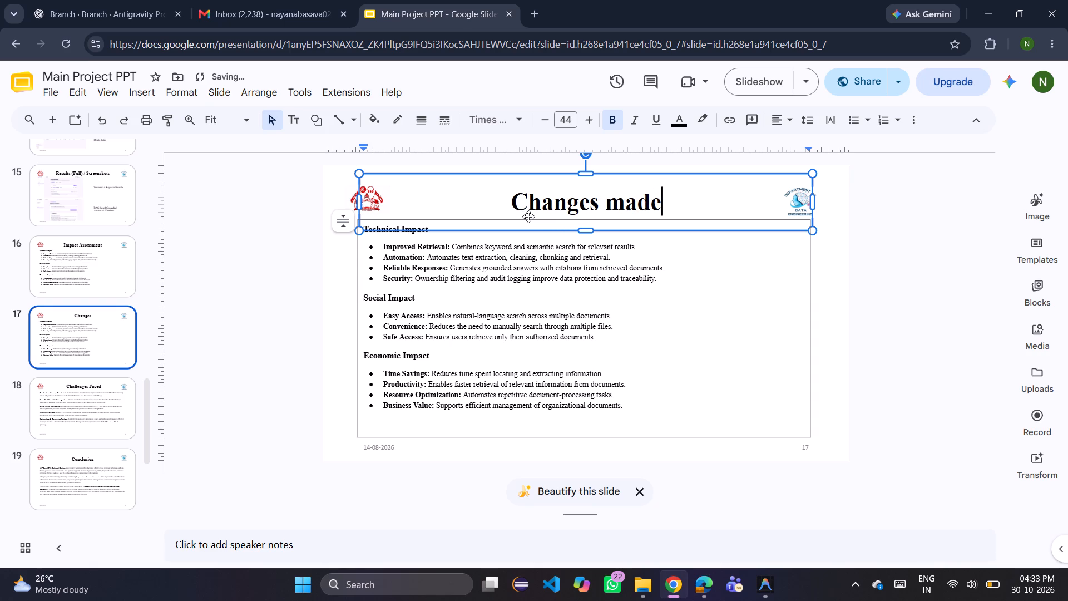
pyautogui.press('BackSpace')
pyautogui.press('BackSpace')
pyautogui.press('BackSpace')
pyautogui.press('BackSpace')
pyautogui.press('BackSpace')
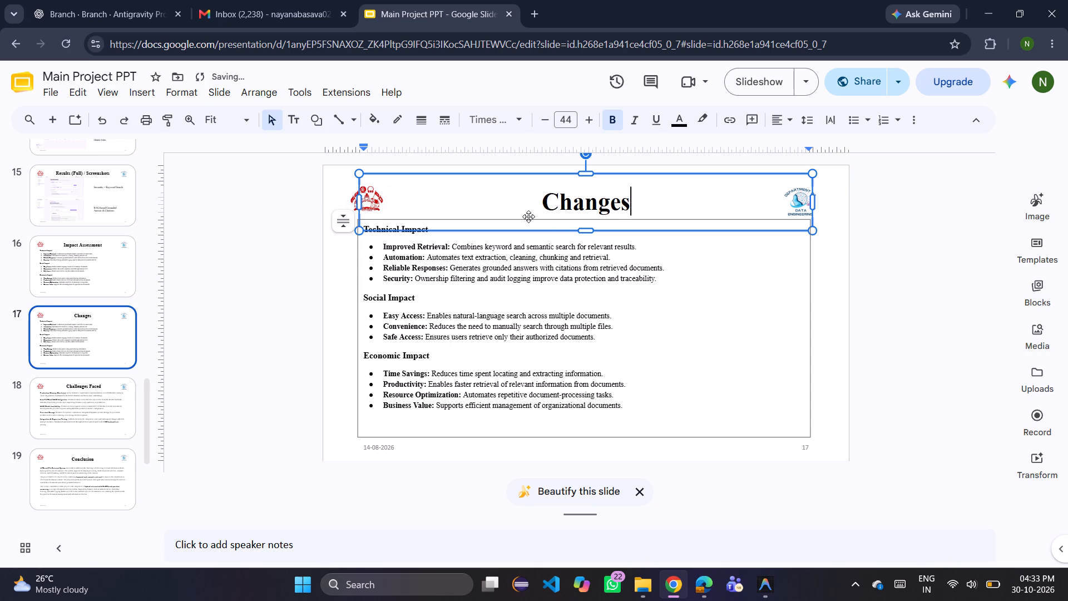
# Replace the duplicated slide's title text with "Additional Implementation Details".
pyautogui.press('BackSpace')
pyautogui.press('BackSpace')
pyautogui.press('BackSpace')
pyautogui.press('BackSpace')
pyautogui.press('BackSpace')
pyautogui.press('BackSpace')
pyautogui.press('BackSpace')
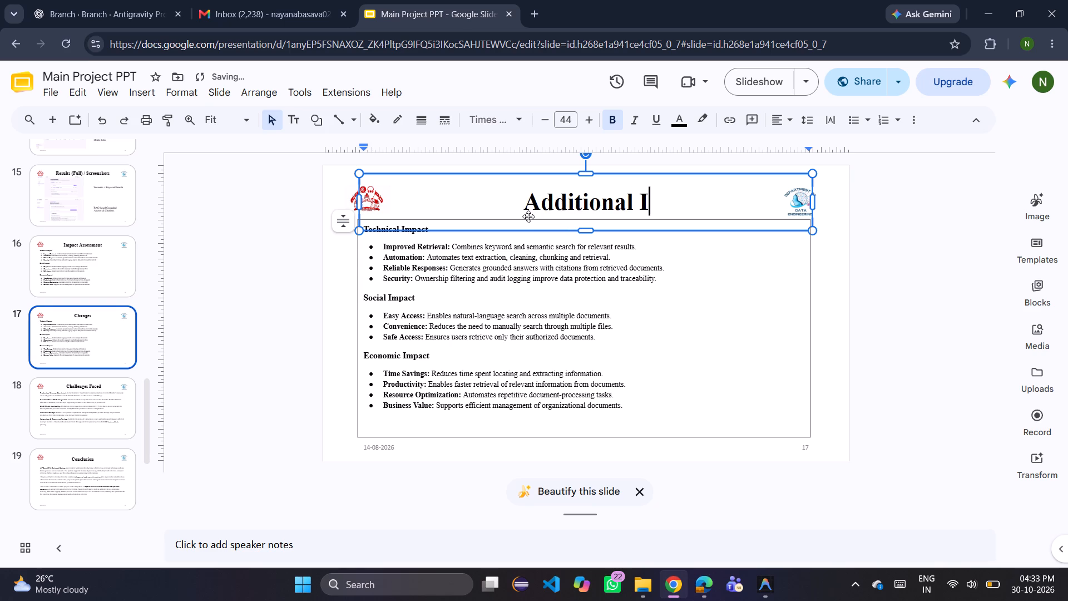
pyautogui.press('BackSpace')
pyautogui.write('ementation')
pyautogui.press('space')
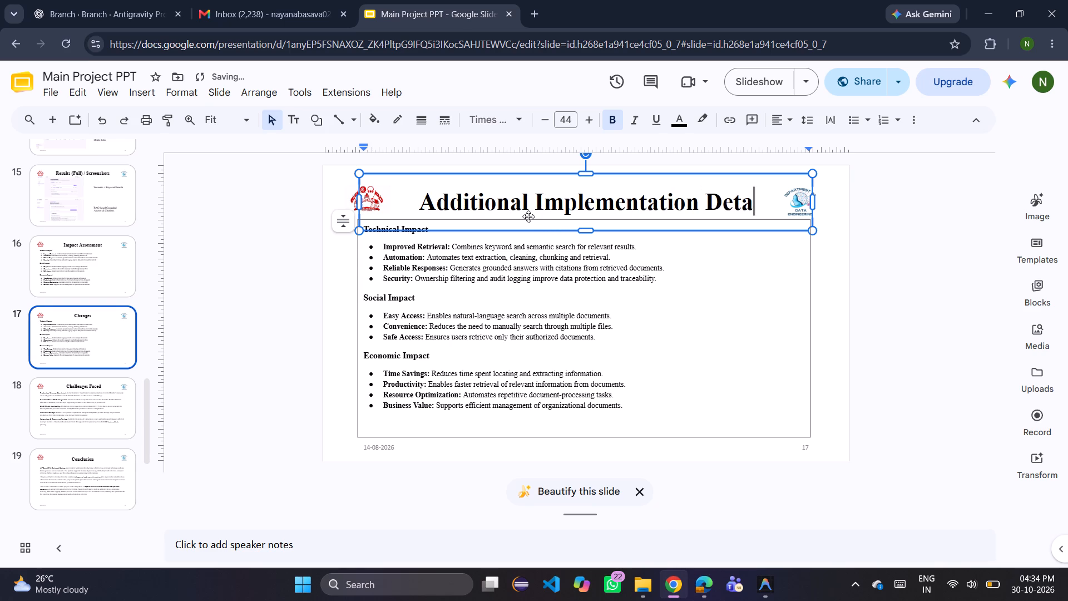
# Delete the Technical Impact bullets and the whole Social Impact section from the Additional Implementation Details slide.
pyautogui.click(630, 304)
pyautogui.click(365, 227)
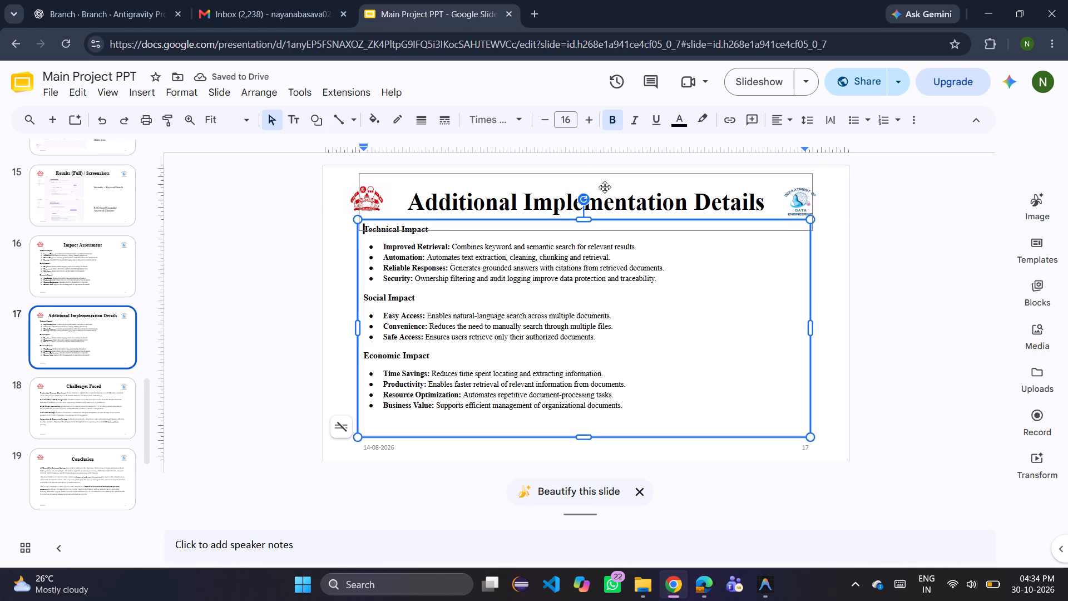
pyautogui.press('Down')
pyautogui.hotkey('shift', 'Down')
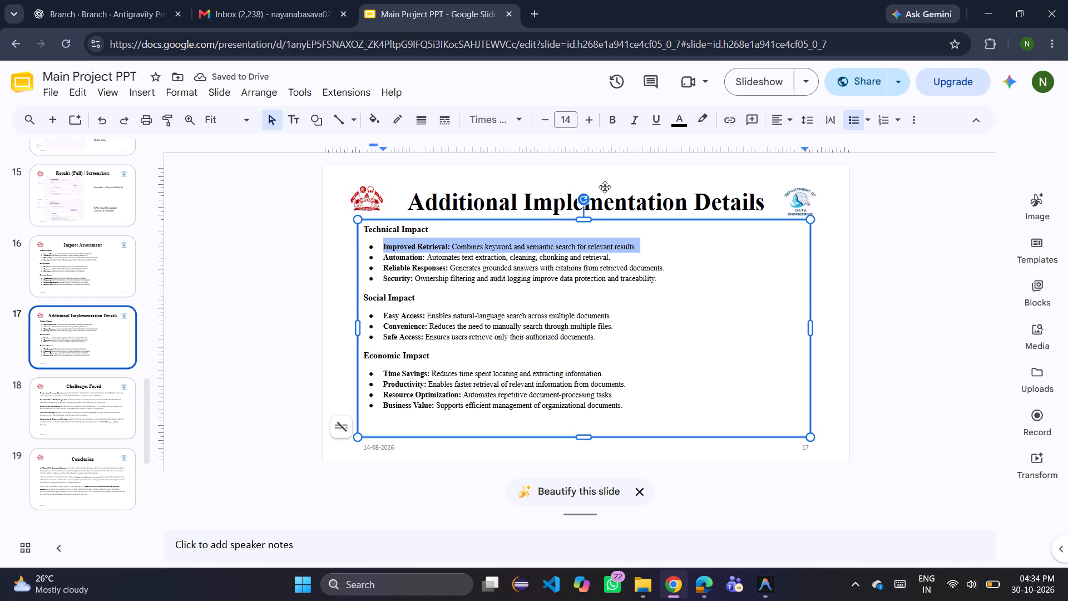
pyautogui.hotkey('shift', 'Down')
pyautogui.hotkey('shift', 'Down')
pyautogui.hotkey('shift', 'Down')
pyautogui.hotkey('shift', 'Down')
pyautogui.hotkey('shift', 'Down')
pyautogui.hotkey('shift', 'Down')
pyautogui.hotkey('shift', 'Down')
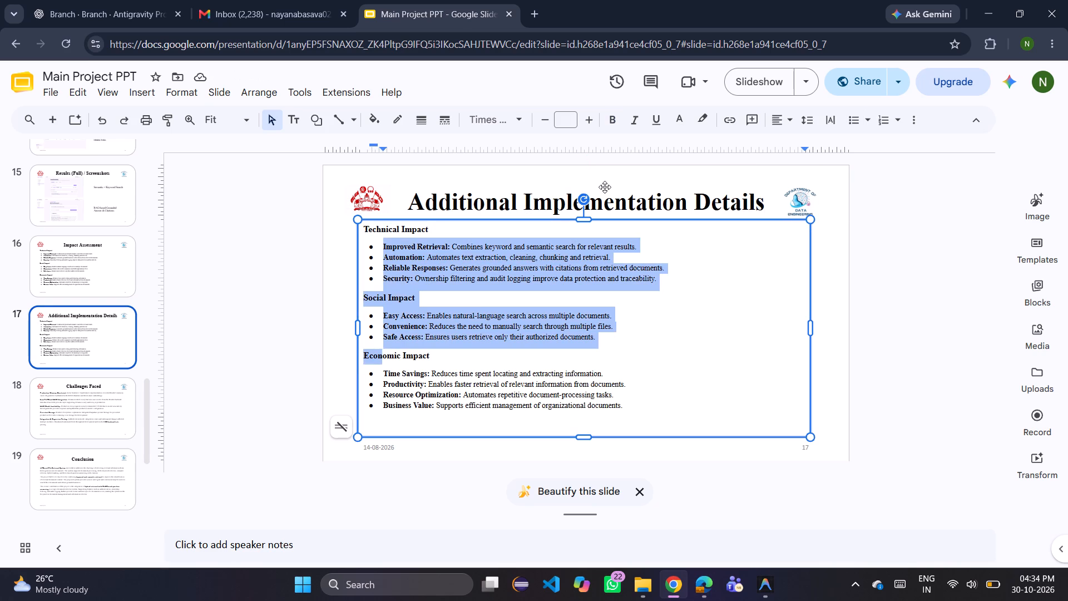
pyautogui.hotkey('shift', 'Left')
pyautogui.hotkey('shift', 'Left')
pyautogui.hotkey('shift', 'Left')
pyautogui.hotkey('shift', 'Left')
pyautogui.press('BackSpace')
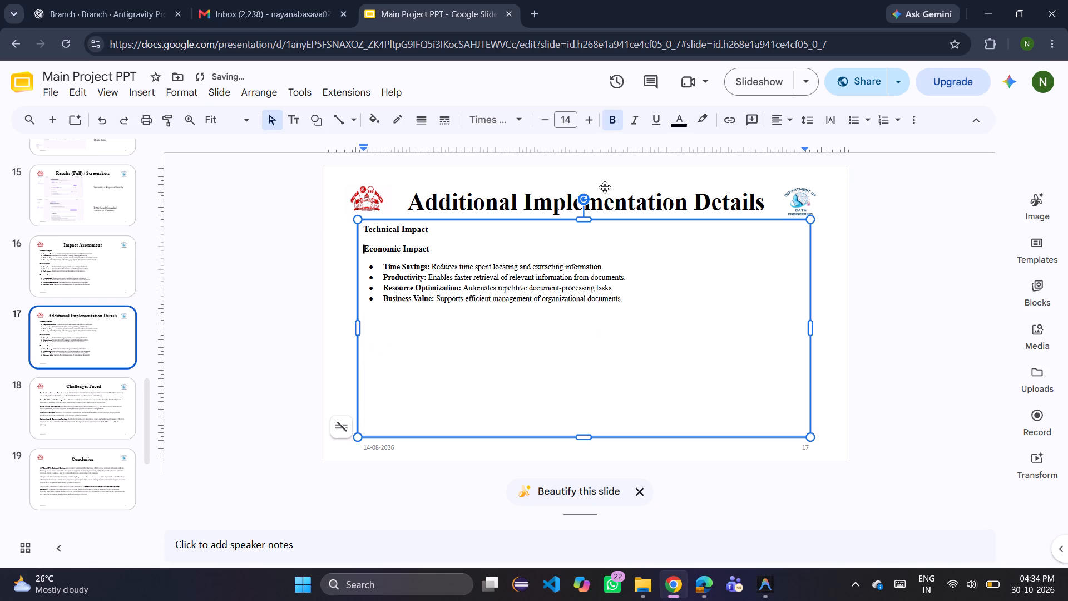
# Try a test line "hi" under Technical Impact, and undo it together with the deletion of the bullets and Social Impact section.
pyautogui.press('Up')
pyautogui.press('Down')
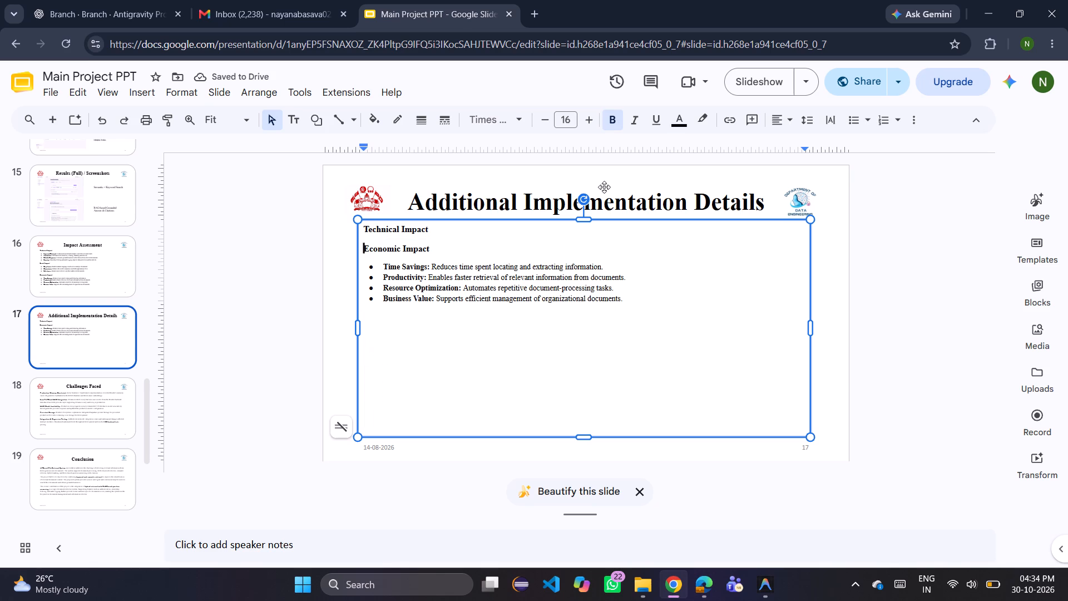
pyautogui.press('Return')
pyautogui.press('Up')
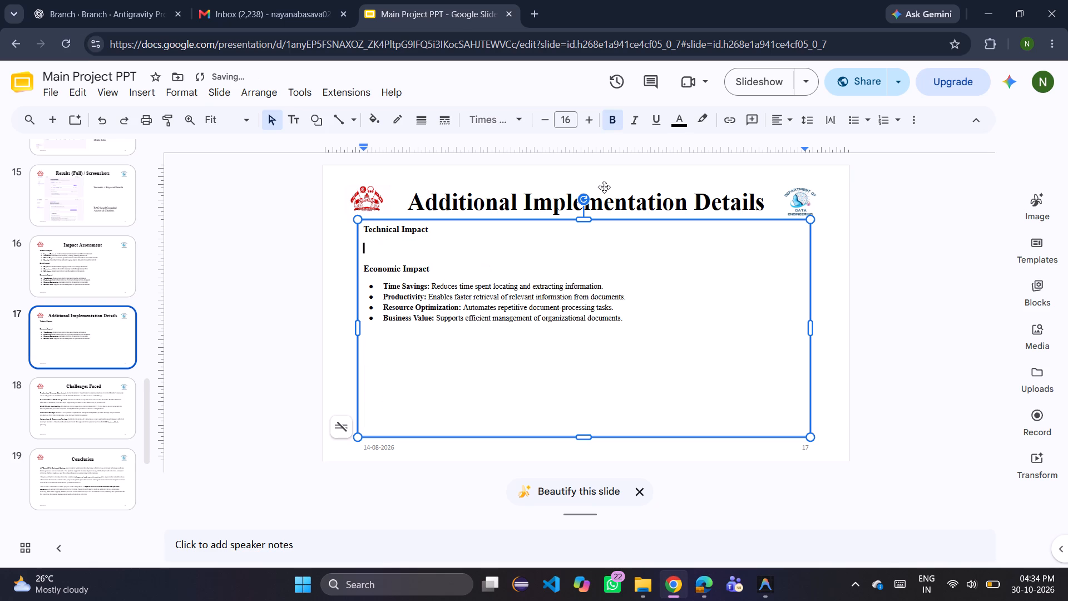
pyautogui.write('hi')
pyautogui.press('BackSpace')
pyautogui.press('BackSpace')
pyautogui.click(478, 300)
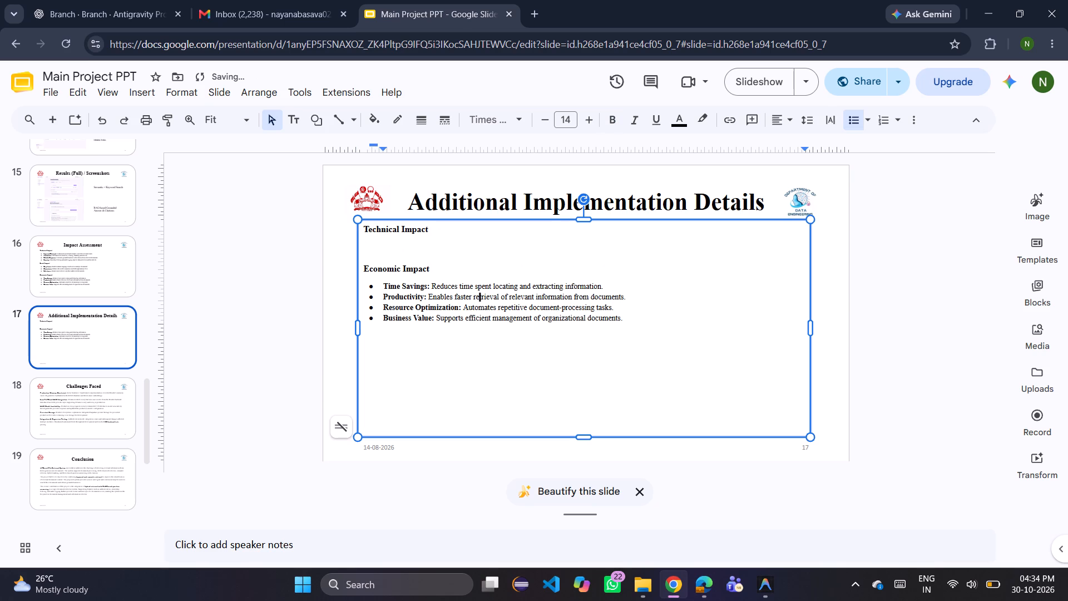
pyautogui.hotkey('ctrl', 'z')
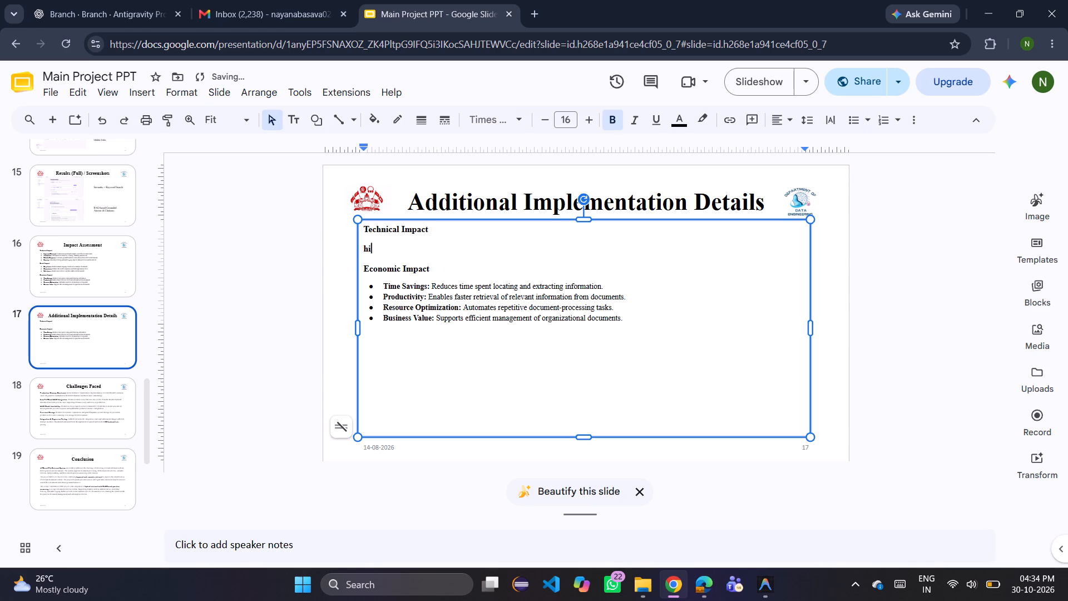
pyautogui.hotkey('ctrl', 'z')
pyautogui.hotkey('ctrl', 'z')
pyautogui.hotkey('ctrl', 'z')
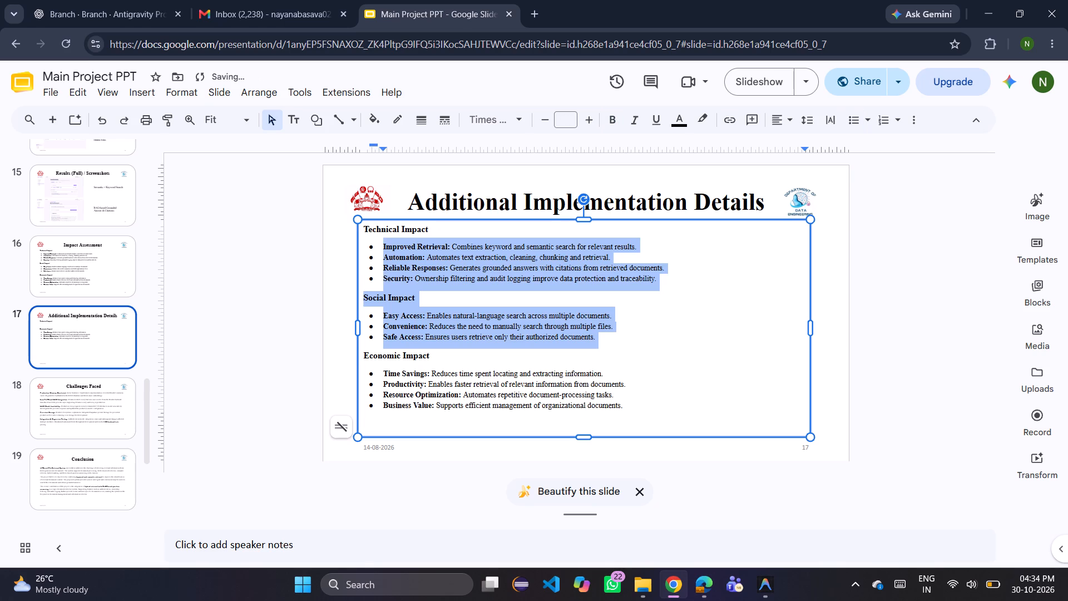
# Delete the bullets under Technical Impact and the entire Social Impact section on the Additional Implementation Details slide.
pyautogui.click(385, 253)
pyautogui.click(383, 253)
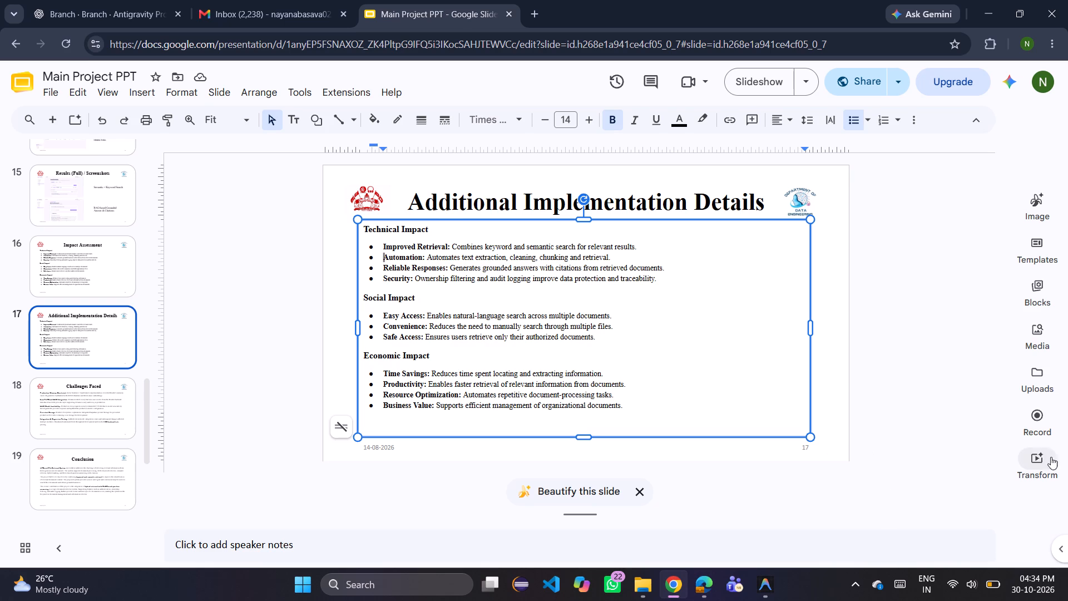
pyautogui.press('Up')
pyautogui.press('Up')
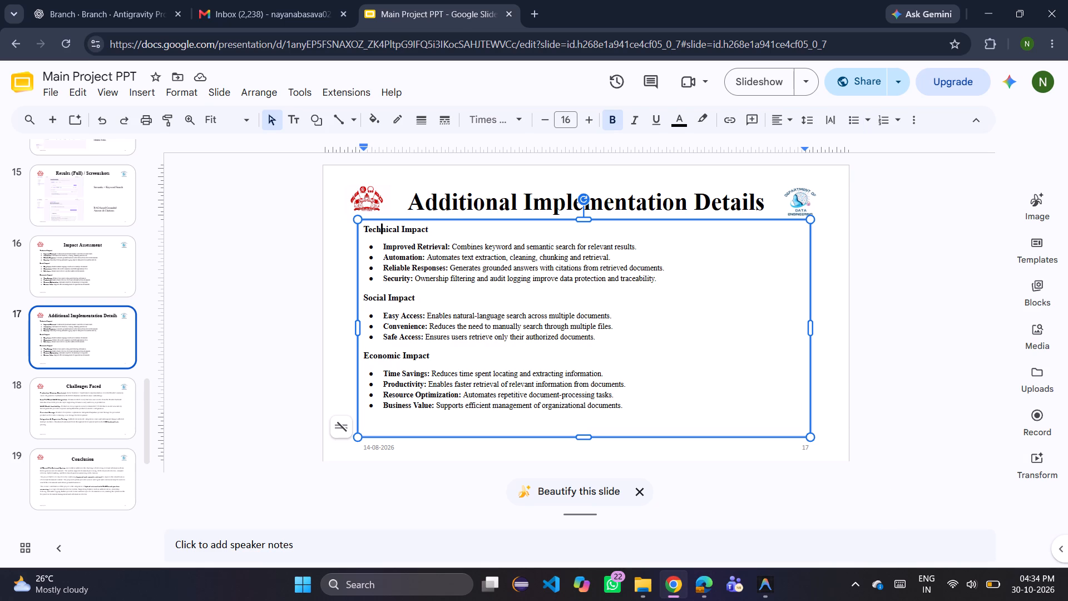
pyautogui.press('Down')
pyautogui.hotkey('shift', 'Down')
pyautogui.hotkey('shift', 'Down')
pyautogui.hotkey('shift', 'Down')
pyautogui.hotkey('shift', 'Down')
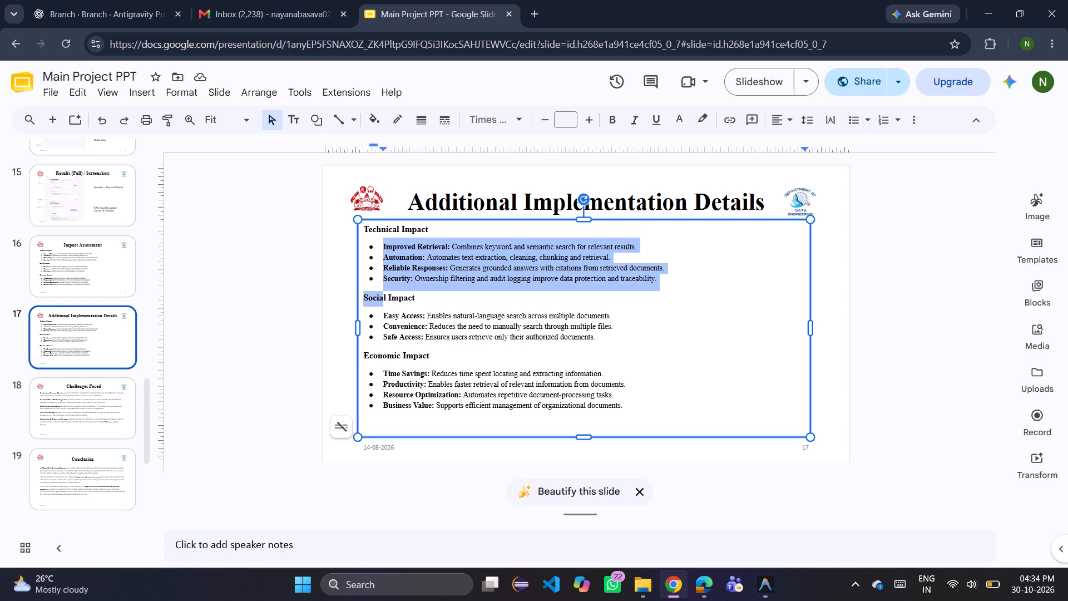
pyautogui.hotkey('shift', 'Down')
pyautogui.hotkey('shift', 'Down')
pyautogui.hotkey('shift', 'Down')
pyautogui.hotkey('shift', 'Down')
pyautogui.hotkey('shift', 'Left')
pyautogui.hotkey('shift', 'Left')
pyautogui.hotkey('shift', 'Left')
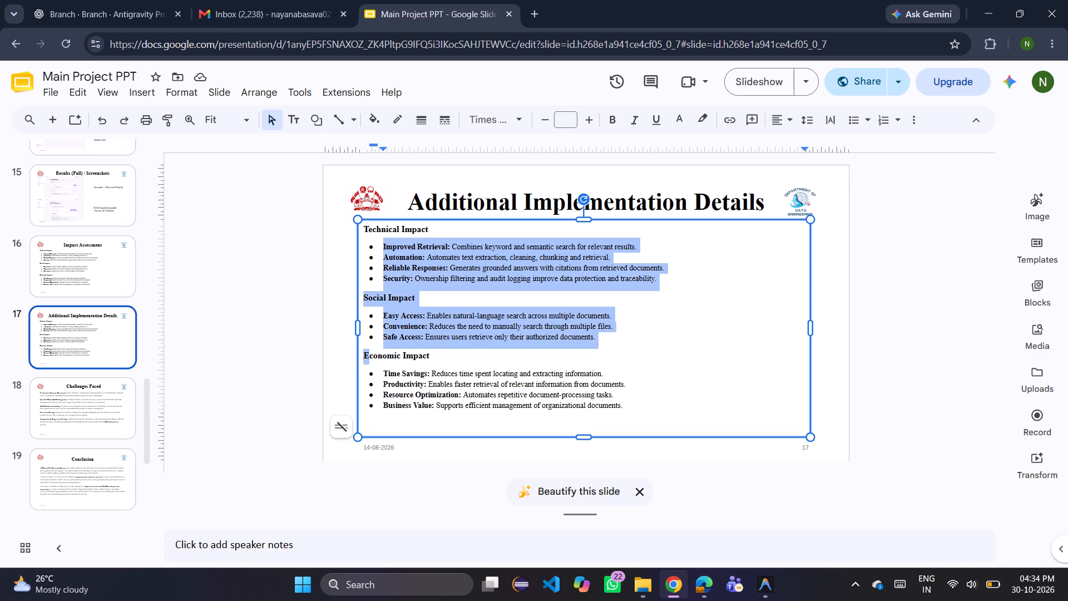
pyautogui.hotkey('shift', 'Left')
pyautogui.press('BackSpace')
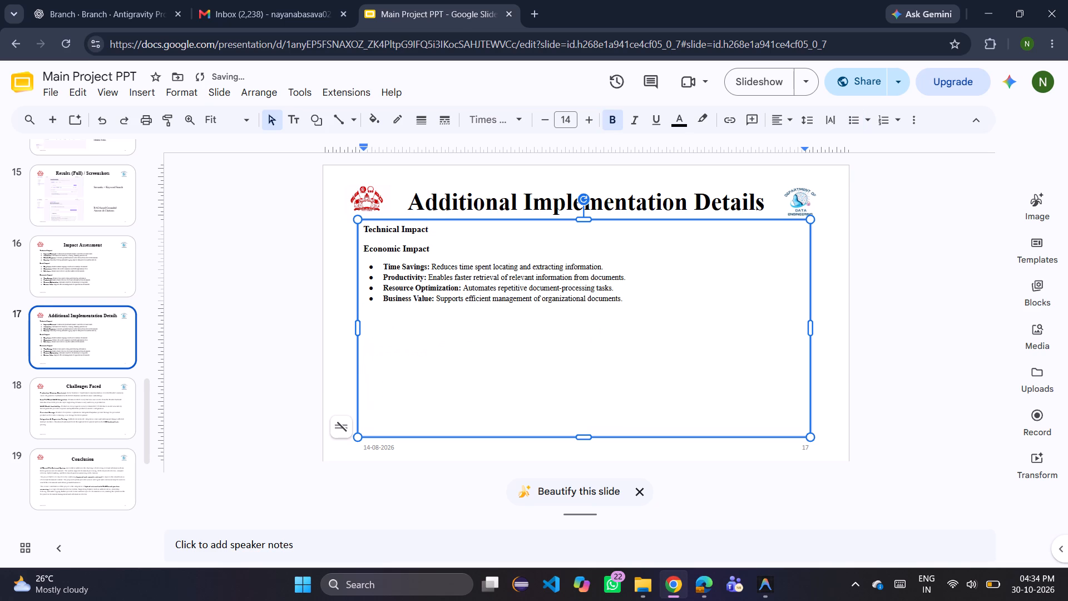
# Insert an empty line without bold formatting between the Technical Impact and Economic Impact headings on the Additional Implementation Details slide.
pyautogui.press('Return')
pyautogui.press('Up')
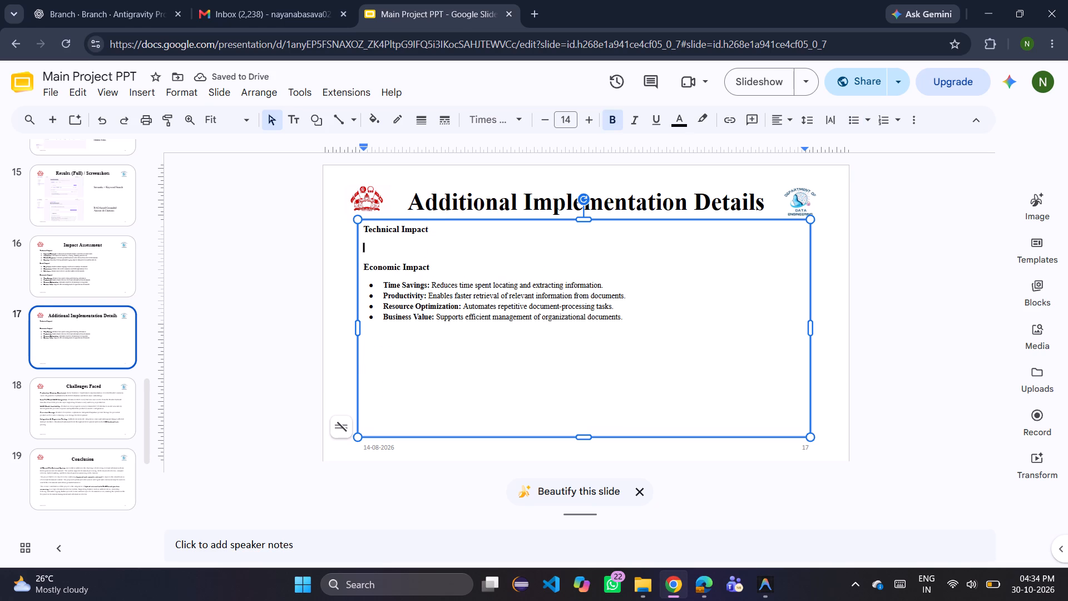
pyautogui.hotkey('ctrl', 'b')
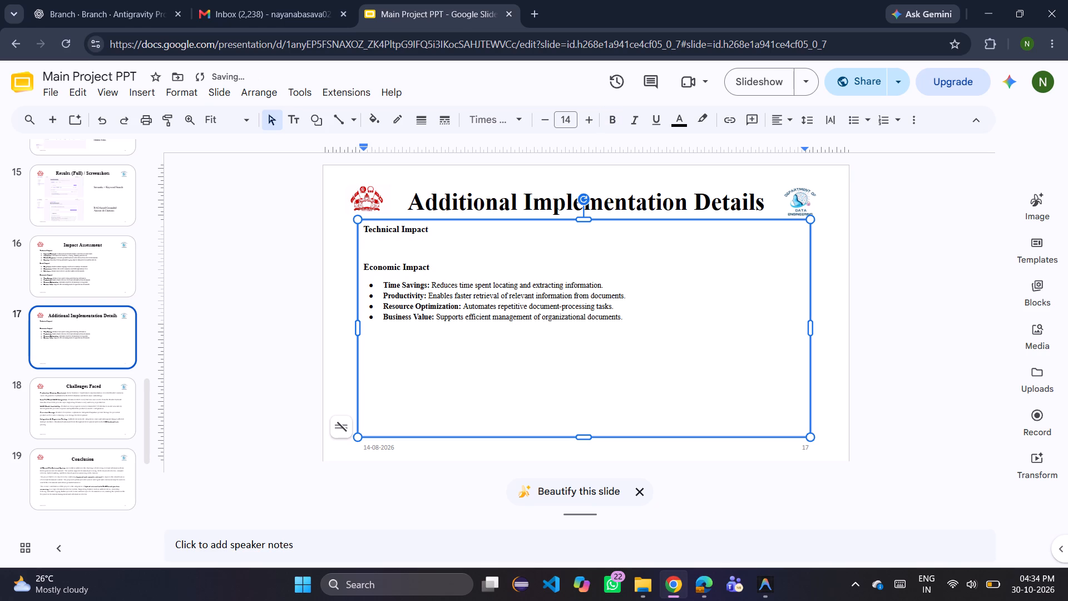
pyautogui.press('Up')
pyautogui.press('Down')
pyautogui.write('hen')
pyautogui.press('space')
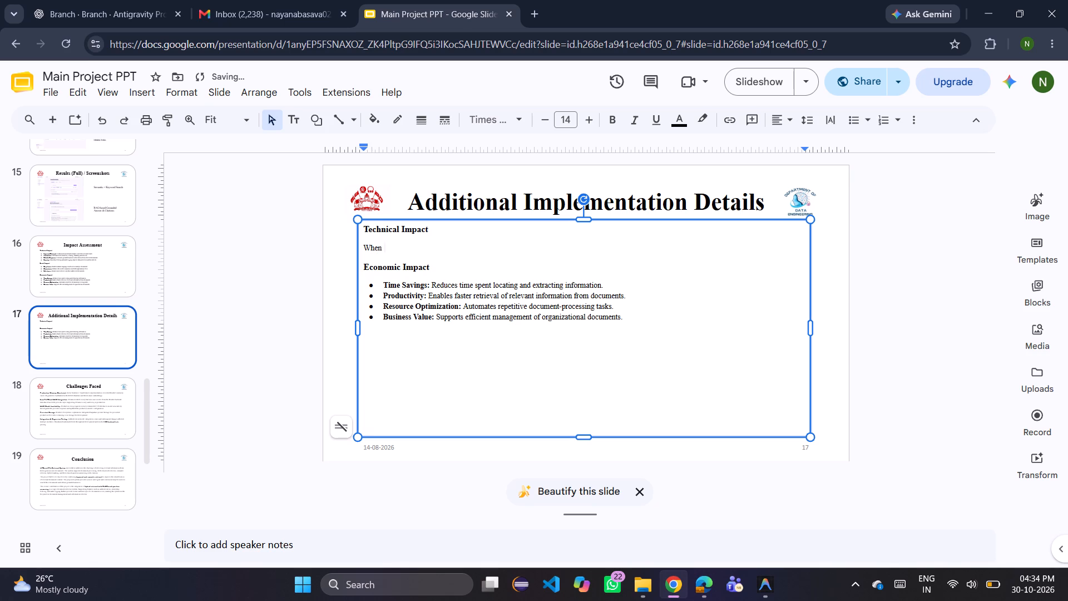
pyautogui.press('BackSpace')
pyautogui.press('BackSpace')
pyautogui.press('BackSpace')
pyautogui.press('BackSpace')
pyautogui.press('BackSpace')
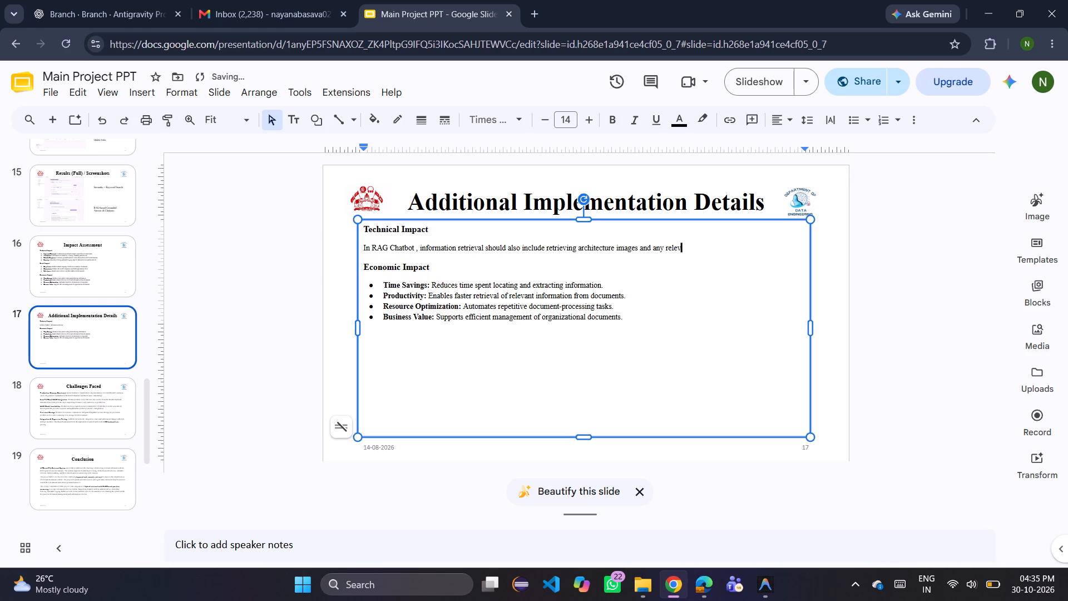
pyautogui.write('ant images')
pyautogui.press('space')
pyautogui.write('for')
pyautogui.press('BackSpace')
pyautogui.press('BackSpace')
pyautogui.write('rom a document')
pyautogui.press('space')
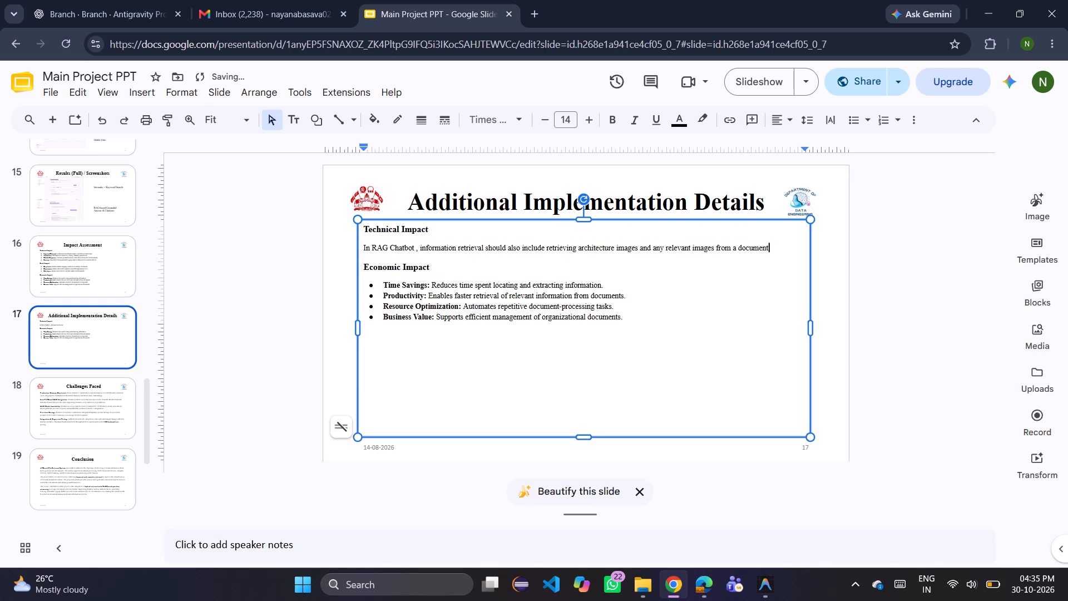
pyautogui.press('BackSpace')
pyautogui.press('.')
# Add a second line reading "The exact page and chunk numbers need to be displayed for better accessibility." with correct spelling.
pyautogui.press('Return')
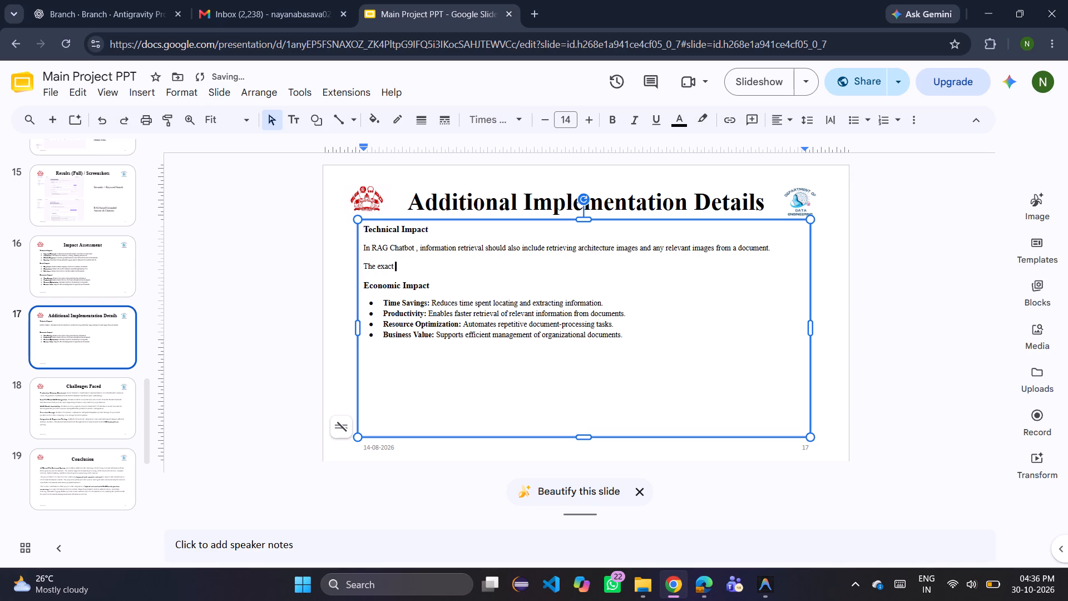
pyautogui.write('page and chunk numbers need to be d')
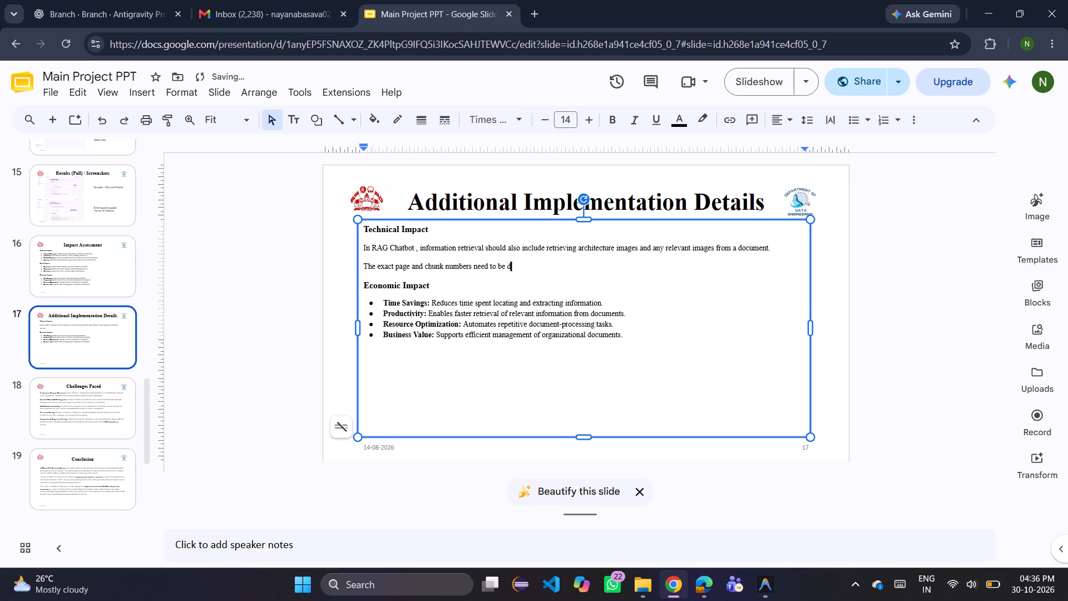
pyautogui.write('isplayed for better acces')
pyautogui.write('ibility')
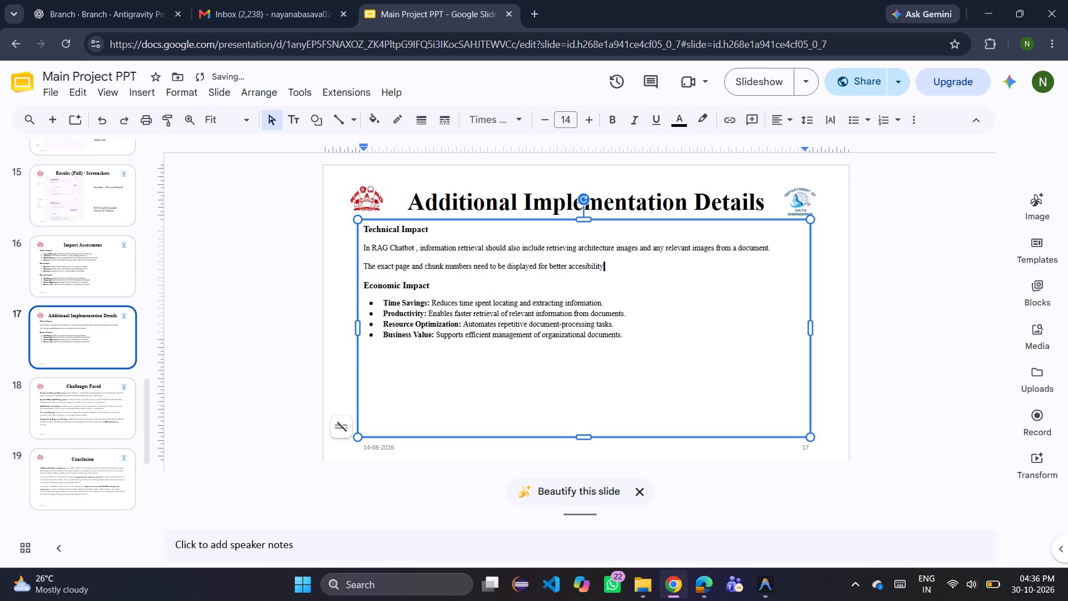
pyautogui.press('Left')
pyautogui.press('Left')
pyautogui.press('Left')
pyautogui.press('Left')
pyautogui.press('Left')
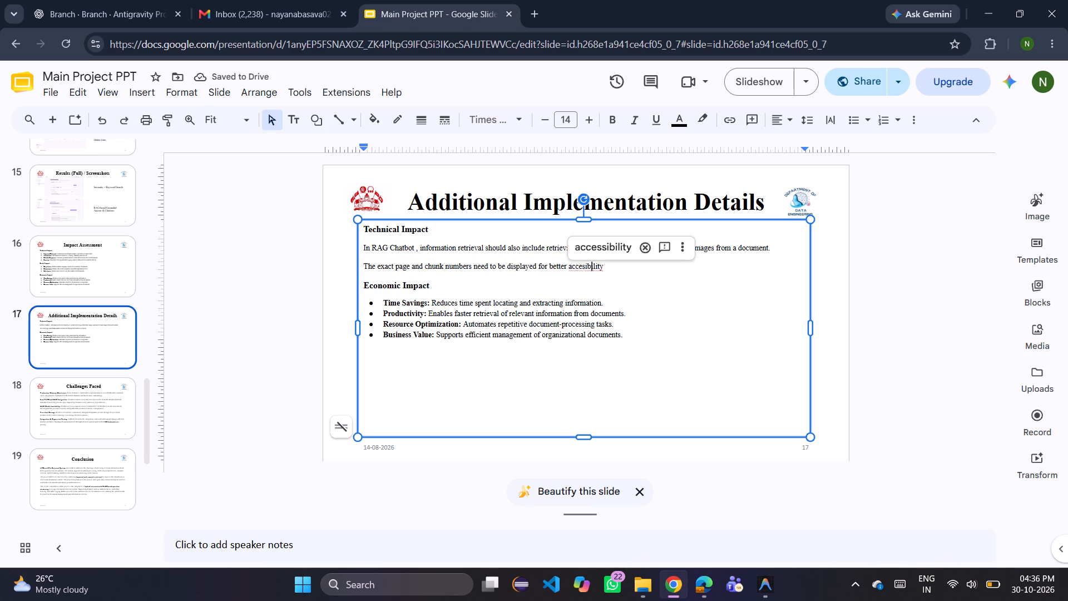
pyautogui.press('Return')
pyautogui.press('BackSpace')
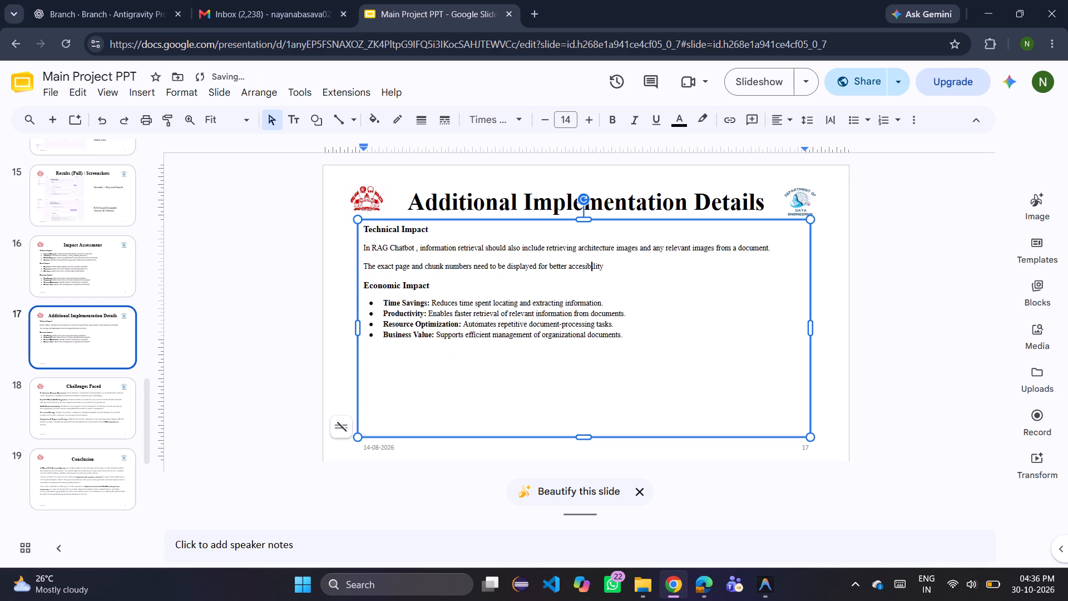
pyautogui.press('Left')
pyautogui.press('Left')
pyautogui.click(615, 249)
pyautogui.press('.')
# Format the two new lines under Technical Impact as a bulleted list with font size 16.
pyautogui.click(362, 244)
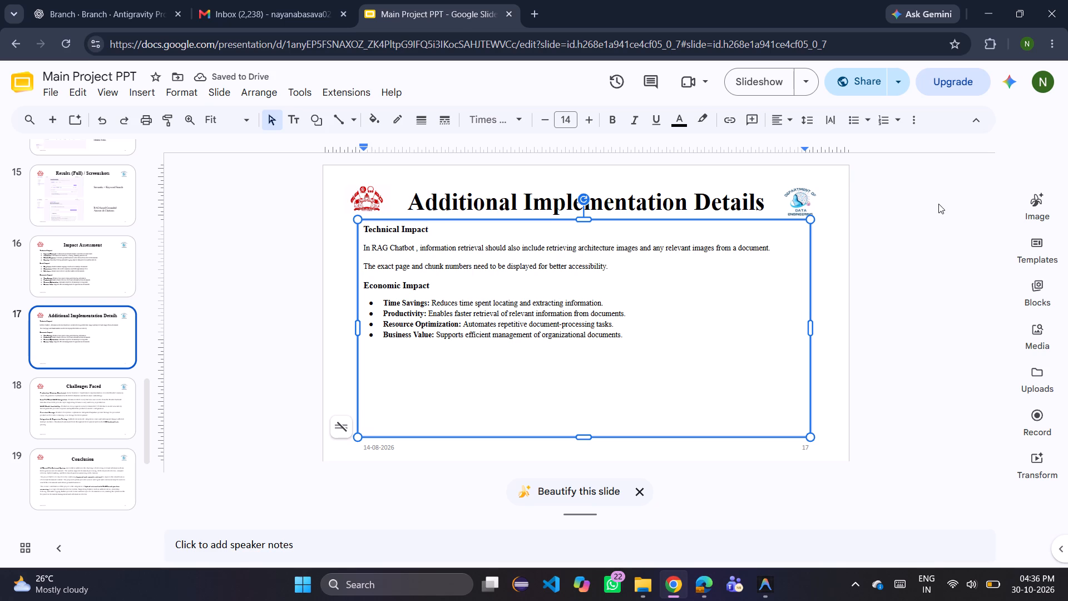
pyautogui.hotkey('shift', 'Down')
pyautogui.hotkey('shift', 'Down')
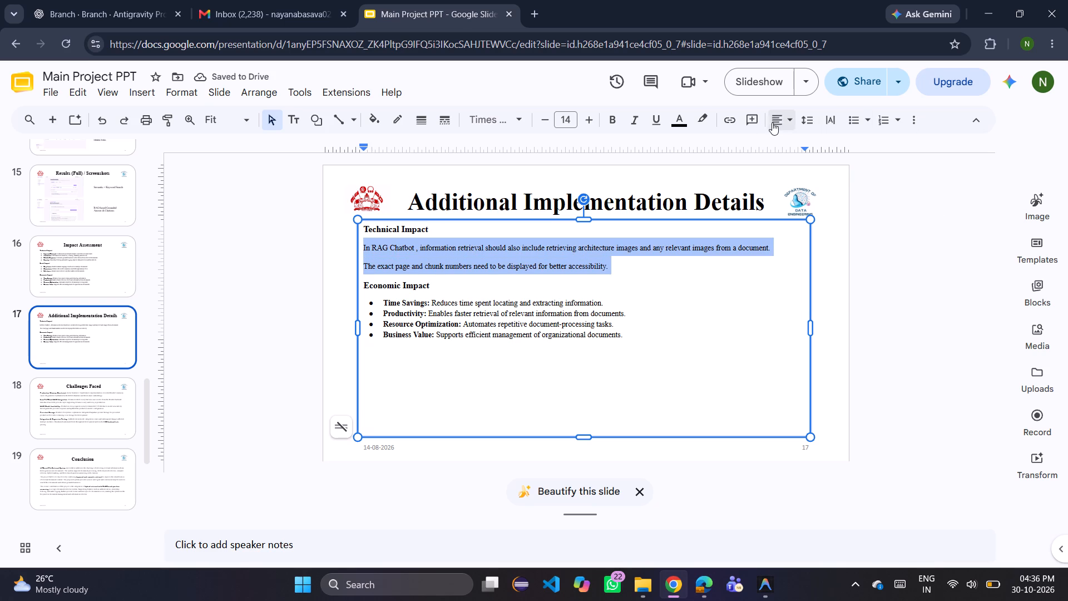
pyautogui.click(851, 119)
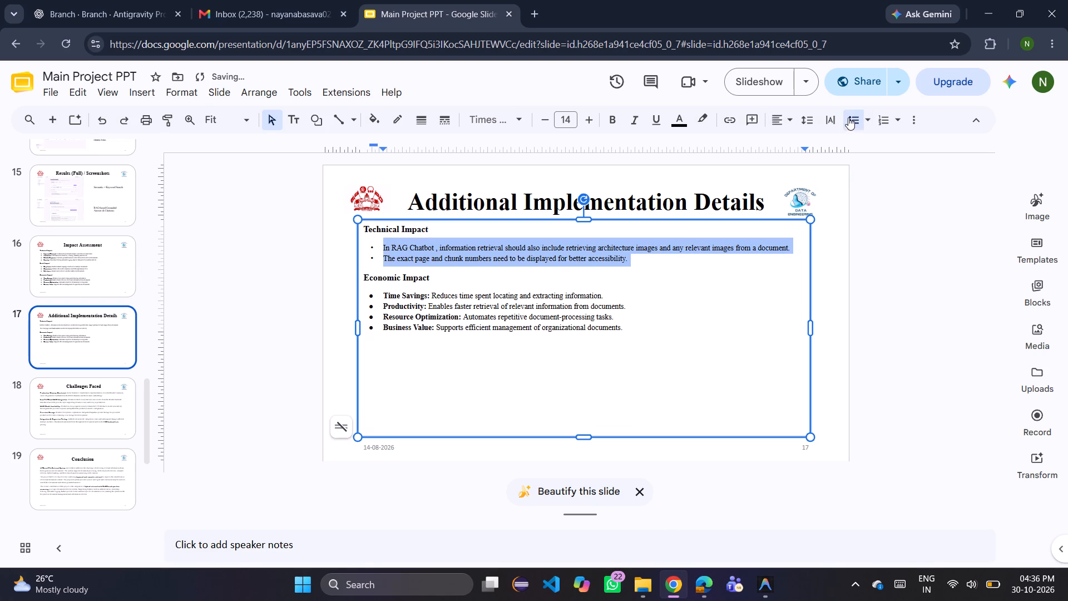
pyautogui.doubleClick(588, 120)
# Replace the Technical Impact heading with "Suggestions" in bold at font size 20.
pyautogui.click(432, 225)
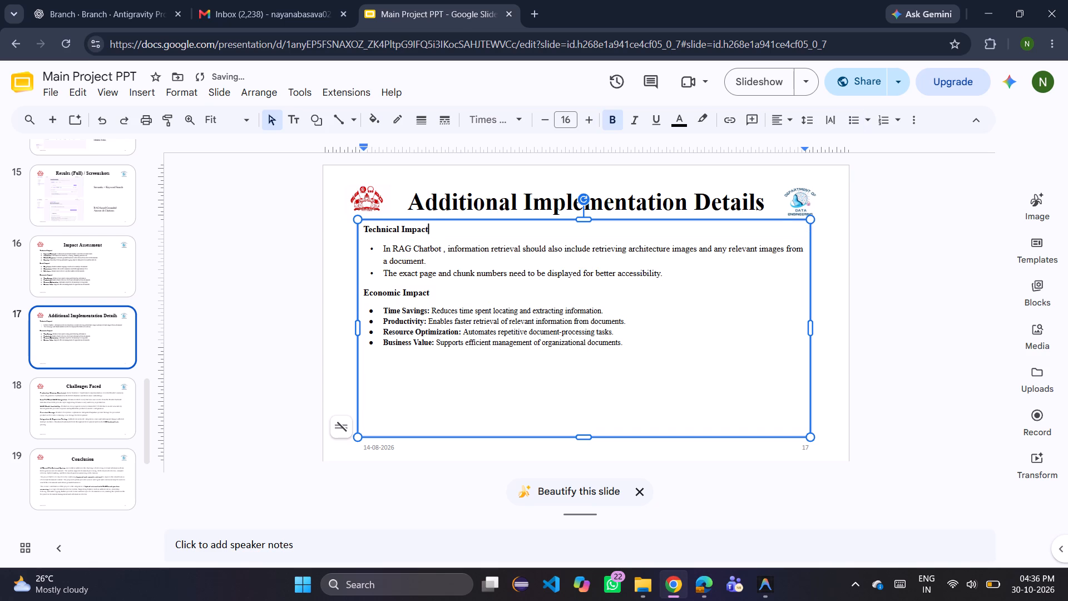
pyautogui.press('BackSpace')
pyautogui.press('BackSpace')
pyautogui.press('BackSpace')
pyautogui.press('BackSpace')
pyautogui.press('BackSpace')
pyautogui.press('BackSpace')
pyautogui.press('BackSpace')
pyautogui.press('BackSpace')
pyautogui.press('BackSpace')
pyautogui.press('BackSpace')
pyautogui.press('BackSpace')
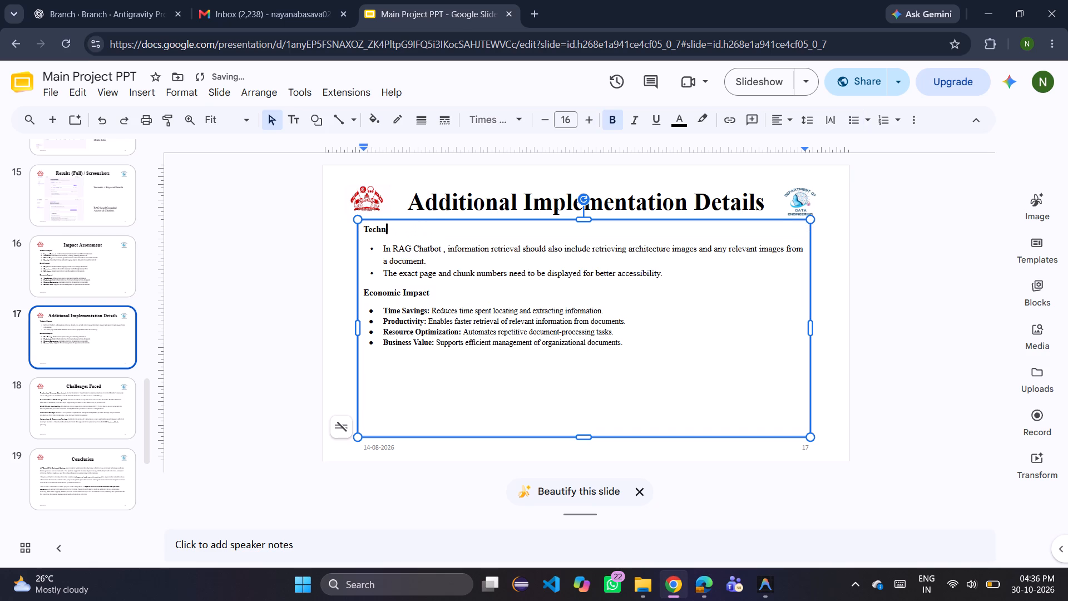
pyautogui.press('BackSpace')
pyautogui.press('BackSpace')
pyautogui.press('BackSpace')
pyautogui.press('BackSpace')
pyautogui.press('BackSpace')
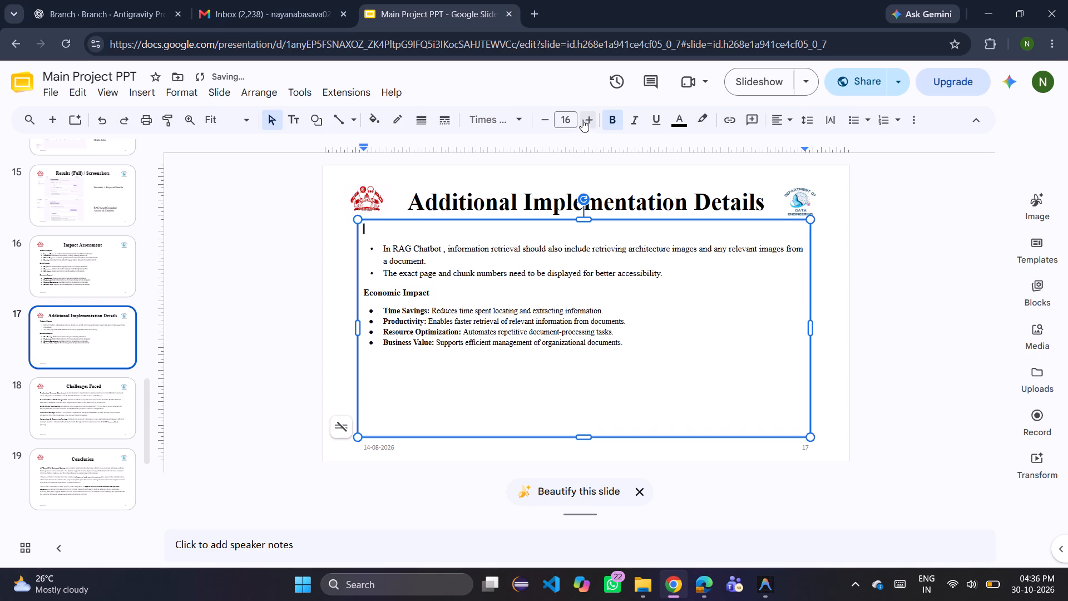
pyautogui.tripleClick(582, 120)
pyautogui.click(582, 120)
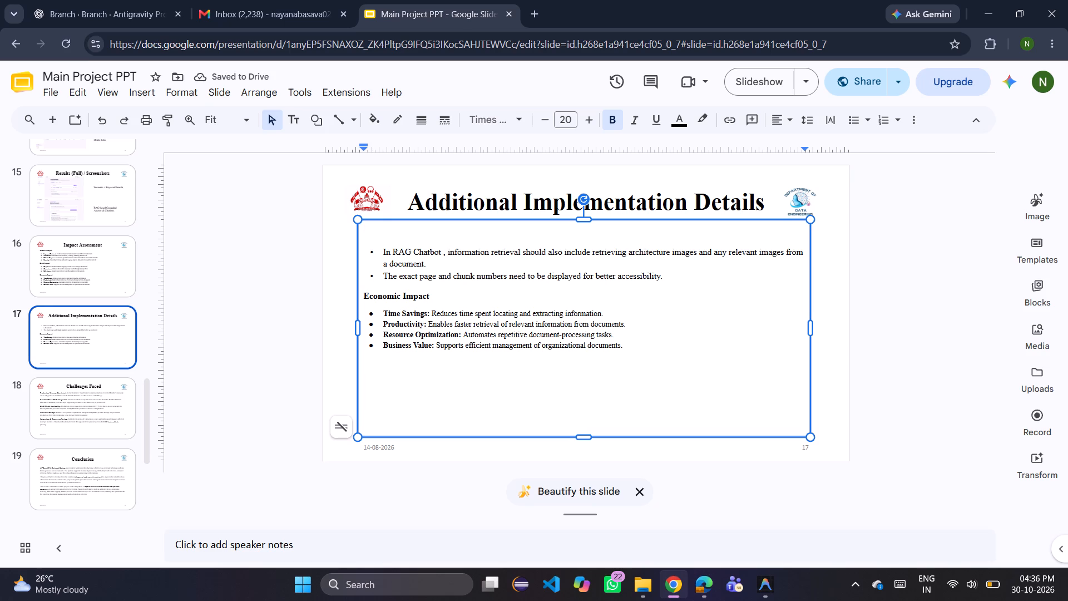
pyautogui.write('uggestions')
pyautogui.press('space')
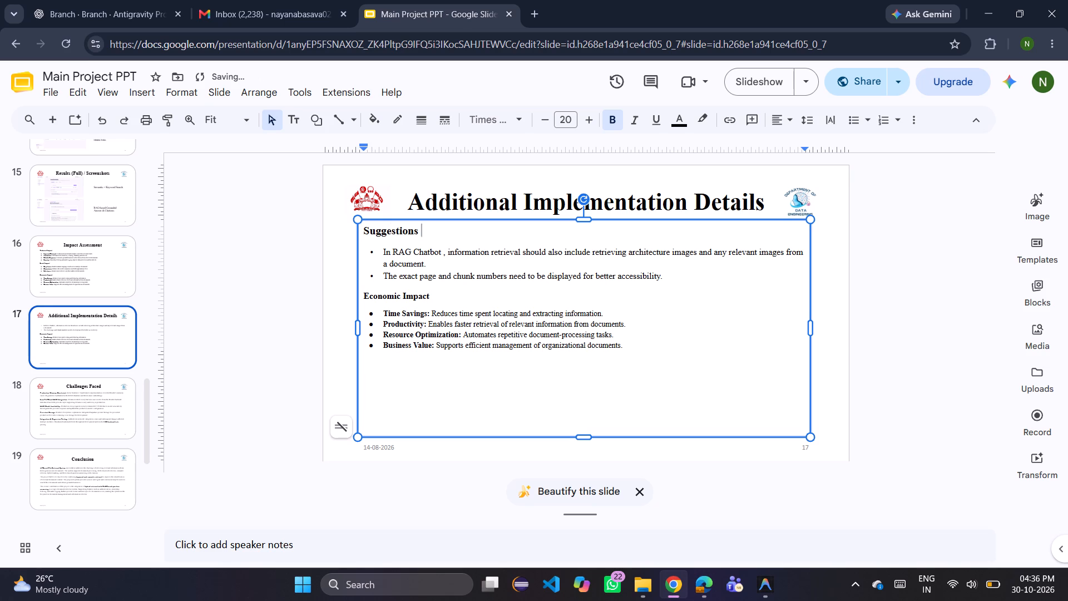
# Replace the Economic Impact heading with "Changes Made" in bold at font size 20.
pyautogui.click(454, 294)
pyautogui.press('BackSpace')
pyautogui.press('BackSpace')
pyautogui.press('BackSpace')
pyautogui.press('BackSpace')
pyautogui.press('BackSpace')
pyautogui.press('BackSpace')
pyautogui.press('BackSpace')
pyautogui.press('BackSpace')
pyautogui.press('BackSpace')
pyautogui.press('BackSpace')
pyautogui.press('BackSpace')
pyautogui.press('BackSpace')
pyautogui.press('BackSpace')
pyautogui.press('BackSpace')
pyautogui.press('BackSpace')
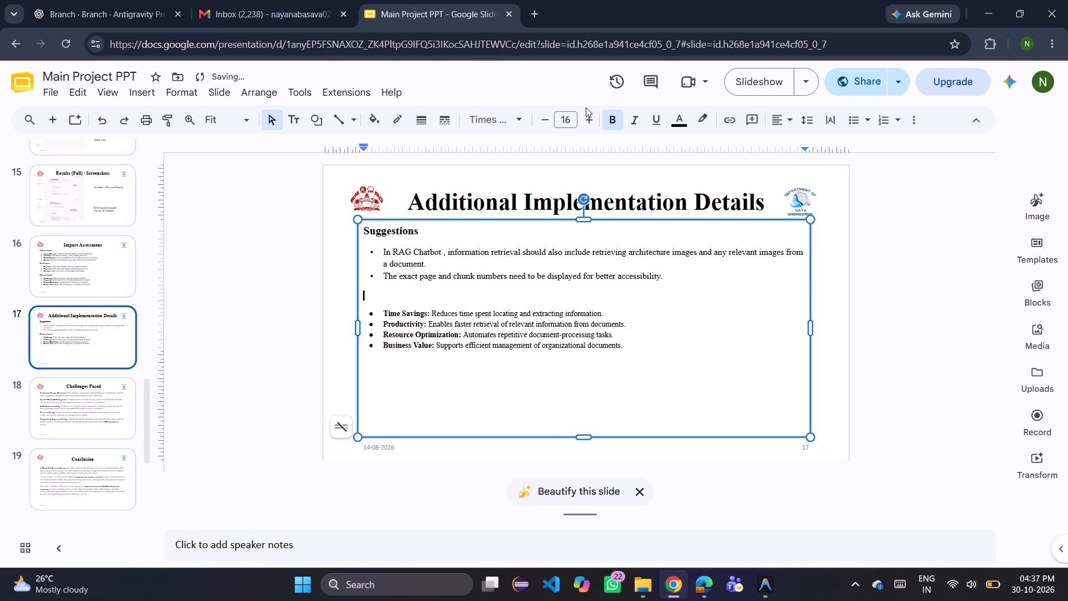
pyautogui.tripleClick(593, 115)
pyautogui.click(593, 115)
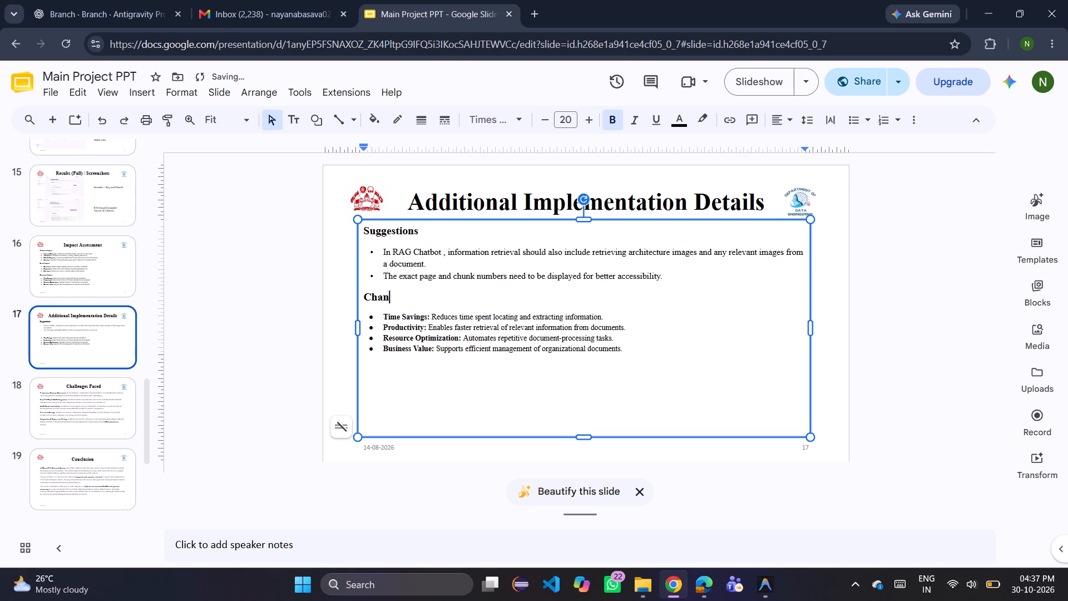
pyautogui.press('BackSpace')
pyautogui.press('BackSpace')
pyautogui.write('s')
pyautogui.press('space')
# Check the font size of the Suggestions heading against that of the Changes Made heading.
pyautogui.click(422, 230)
pyautogui.press('Left')
pyautogui.hotkey('shift', 'Left')
pyautogui.hotkey('shift', 'Left')
pyautogui.hotkey('shift', 'Left')
pyautogui.hotkey('shift', 'Left')
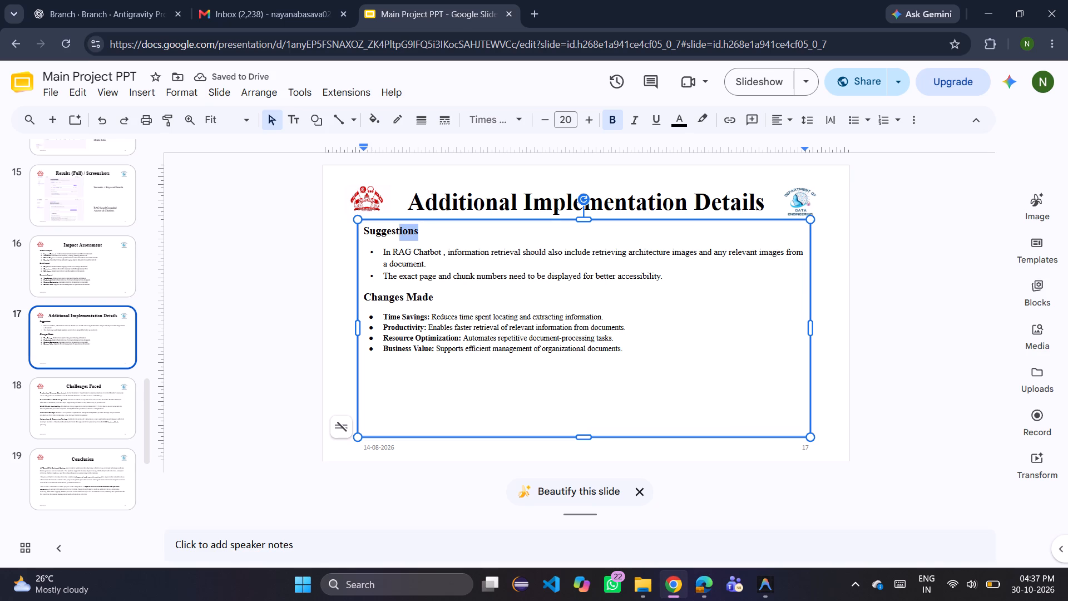
pyautogui.hotkey('shift', 'Left')
pyautogui.hotkey('shift', 'Left')
pyautogui.hotkey('shift', 'Left')
pyautogui.hotkey('shift', 'Left')
pyautogui.hotkey('shift', 'Left')
pyautogui.hotkey('shift', 'Left')
pyautogui.hotkey('shift', 'Left')
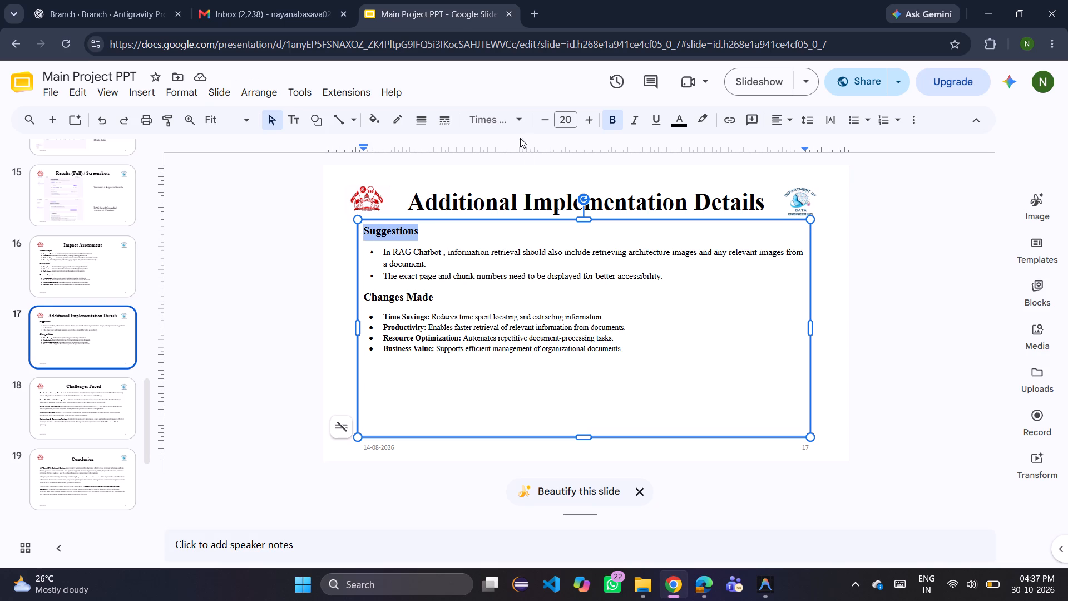
pyautogui.click(417, 297)
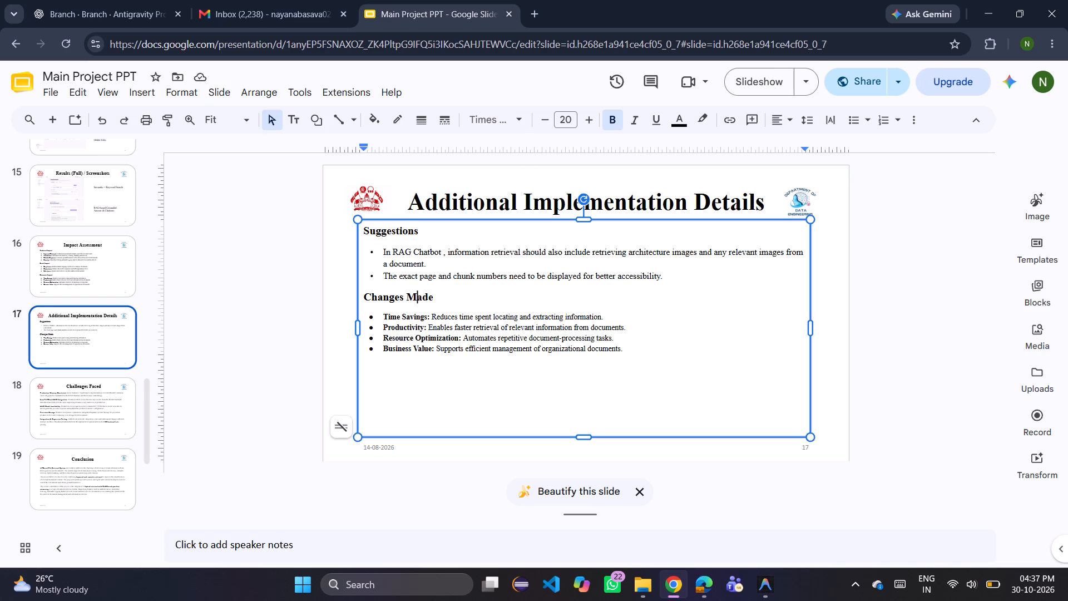
# Delete the four bullet points under Changes Made, from Time Savings through Business Value, including the leftover bullet.
pyautogui.click(384, 316)
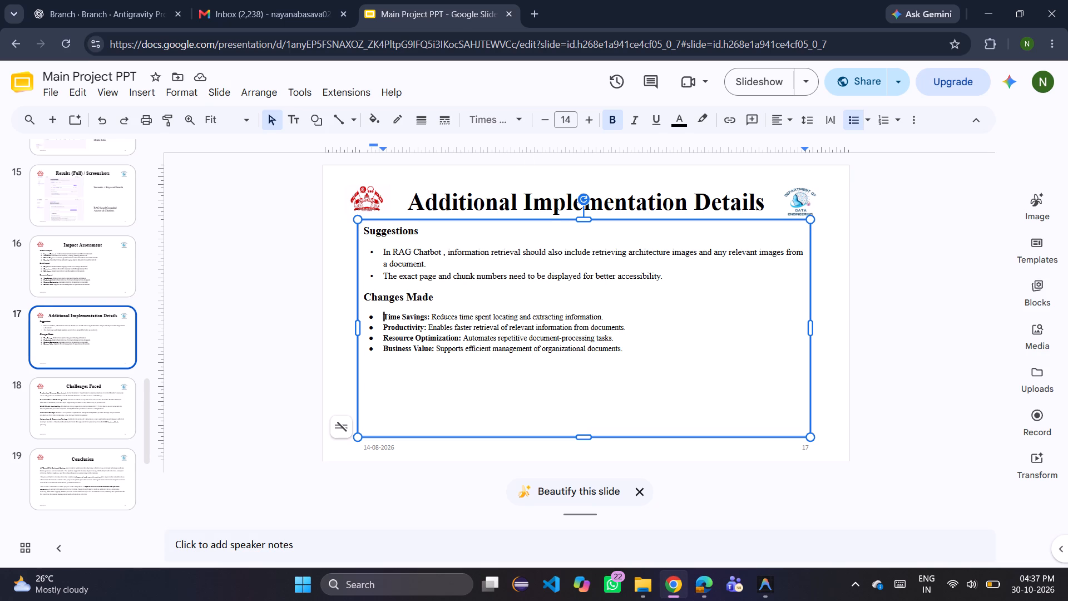
pyautogui.hotkey('shift', 'Down')
pyautogui.hotkey('shift', 'Down')
pyautogui.hotkey('shift', 'Down')
pyautogui.hotkey('shift', 'Down')
pyautogui.press('BackSpace')
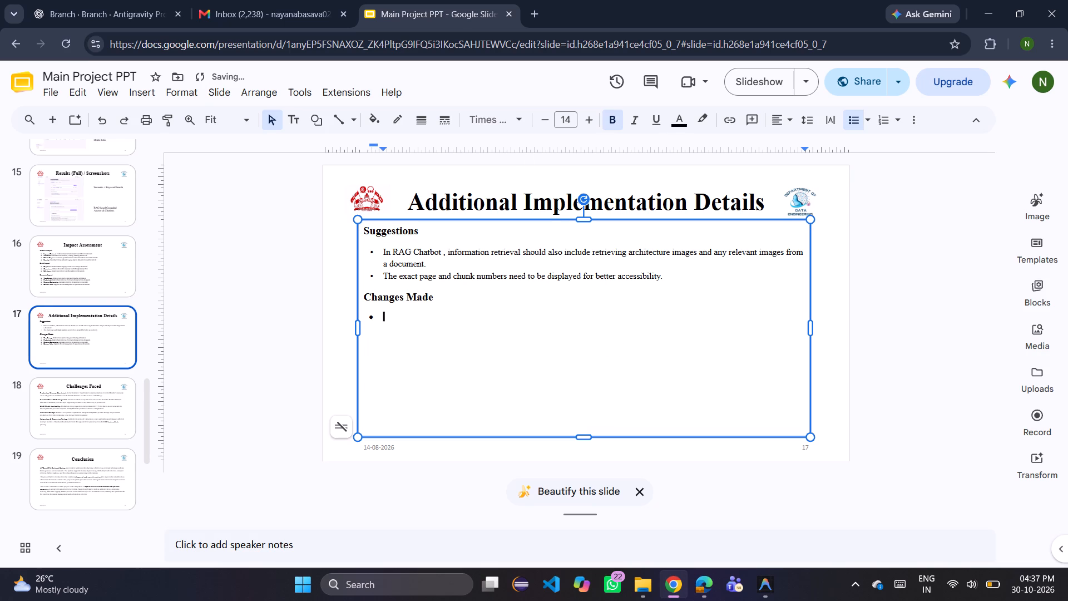
pyautogui.press('BackSpace')
# Set up an empty bulleted line under Changes Made with black, non-bold, non-italic text at font size 16.
pyautogui.hotkey('ctrl', 'b')
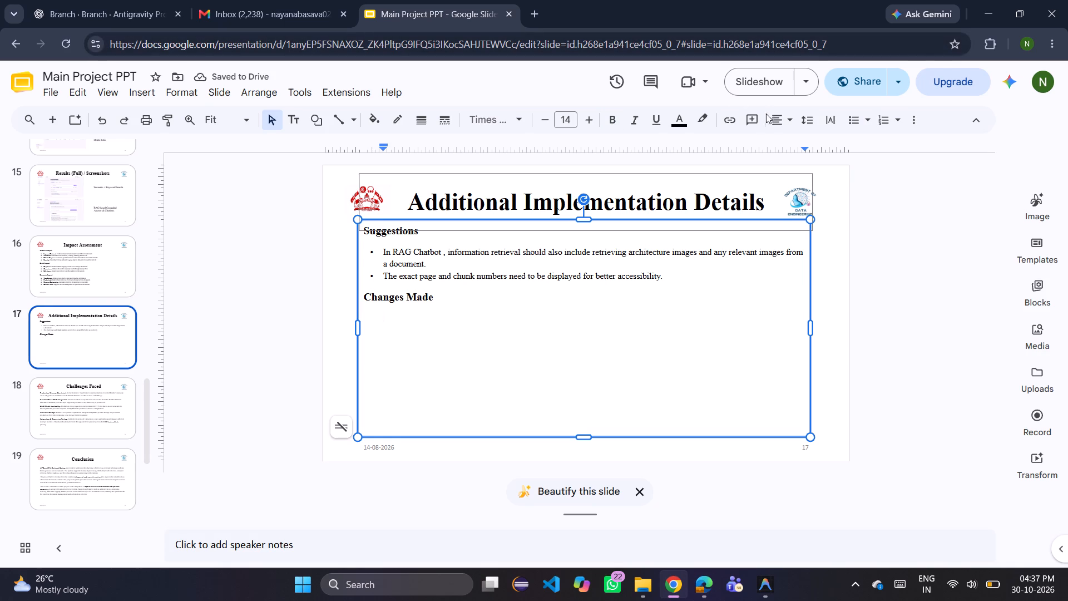
pyautogui.click(854, 121)
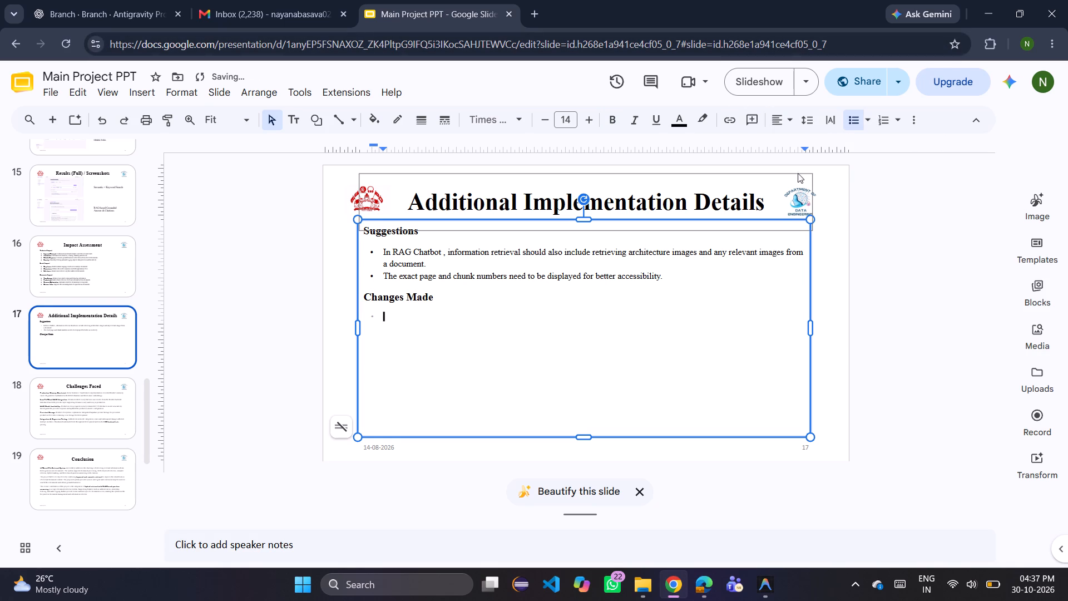
pyautogui.write('hqh')
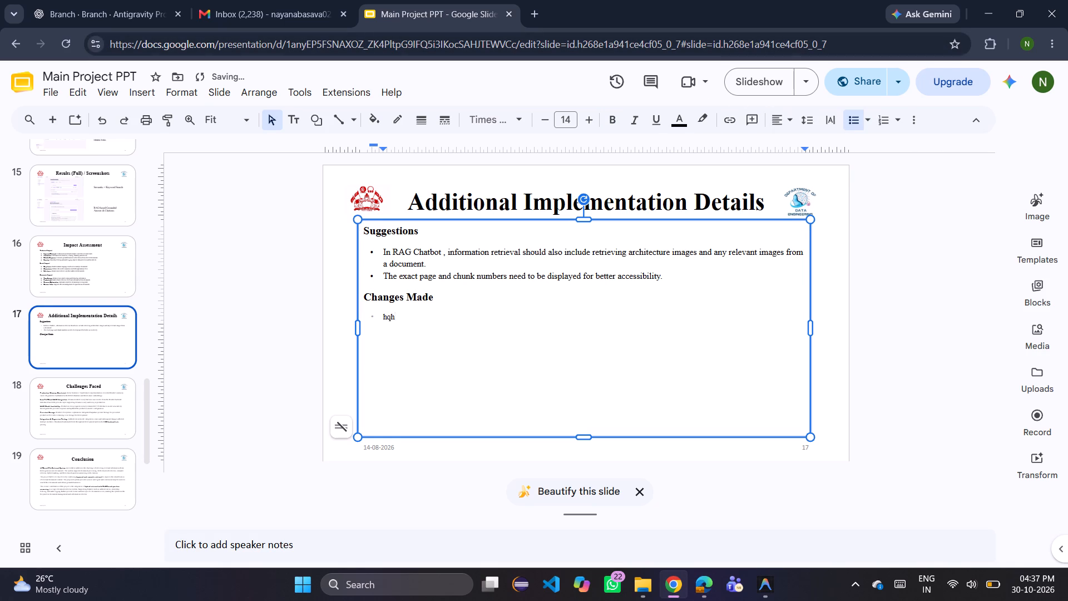
pyautogui.press('BackSpace')
pyautogui.press('BackSpace')
pyautogui.press('BackSpace')
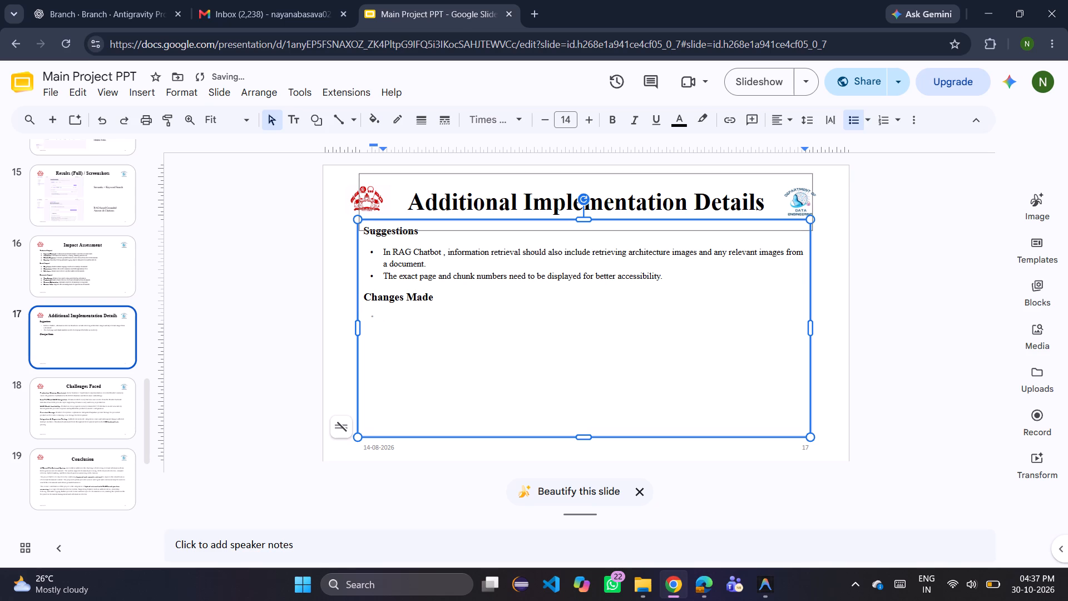
pyautogui.click(467, 248)
pyautogui.click(384, 359)
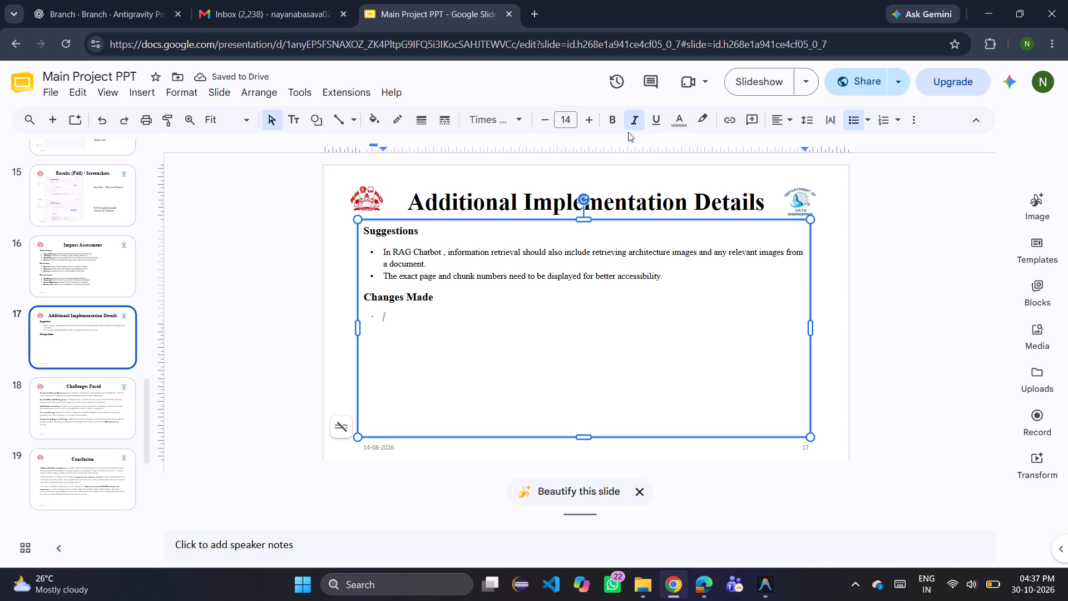
pyautogui.click(631, 125)
pyautogui.click(686, 121)
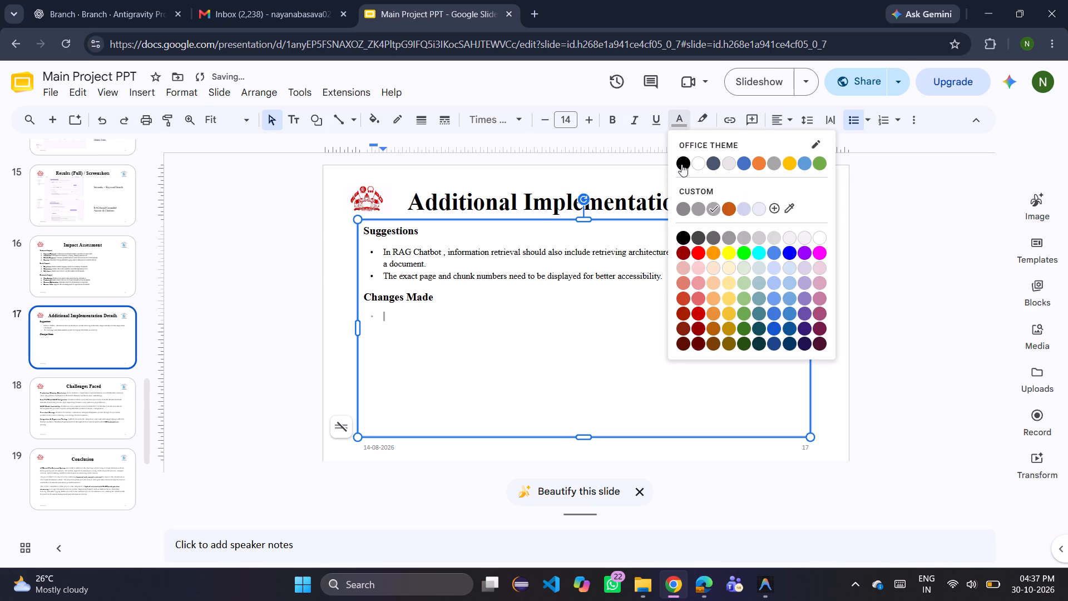
pyautogui.click(682, 167)
pyautogui.doubleClick(589, 125)
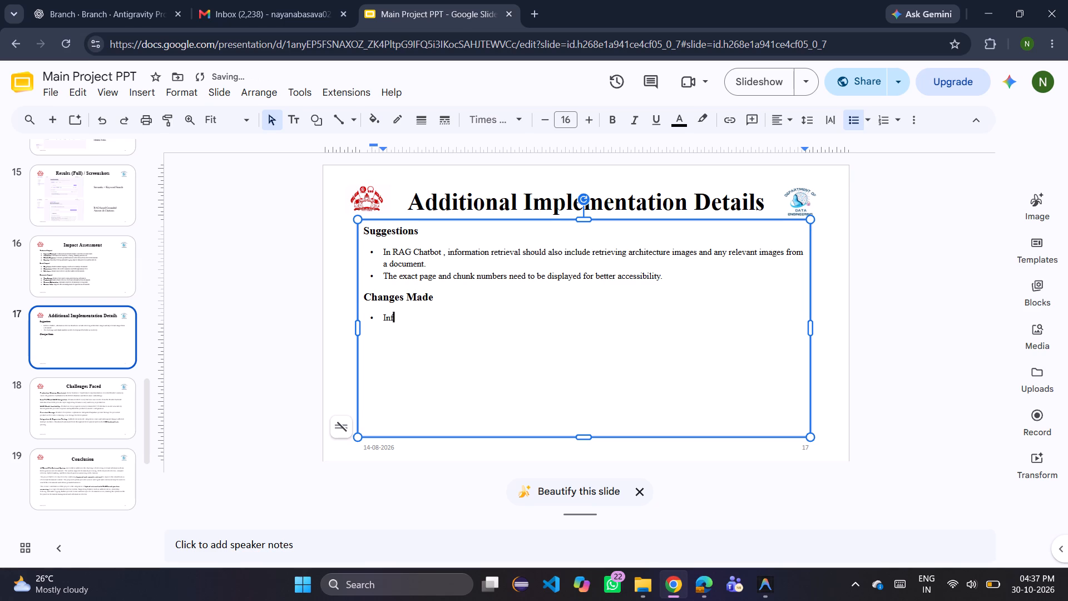
# Write the first bullet under Changes Made as "Information Retrieval along with visual retrieval is added.".
pyautogui.write('ion')
pyautogui.press('space')
pyautogui.press('BackSpace')
pyautogui.press('BackSpace')
pyautogui.write('l al')
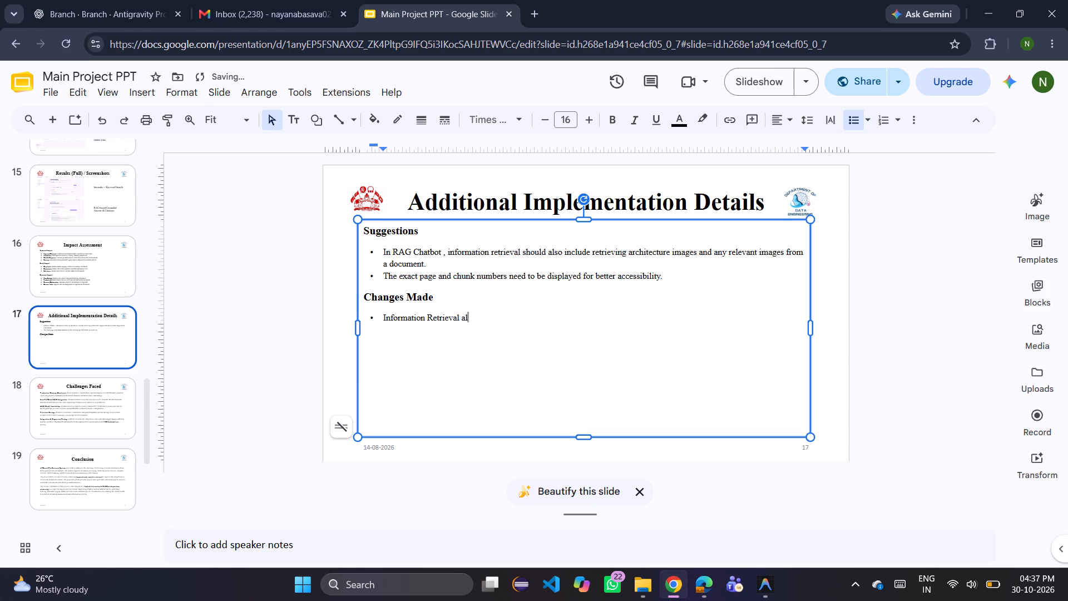
pyautogui.write('on')
pyautogui.press('space')
pyautogui.press('BackSpace')
pyautogui.write('g')
pyautogui.press('space')
pyautogui.write('with')
pyautogui.press('space')
pyautogui.write('ima')
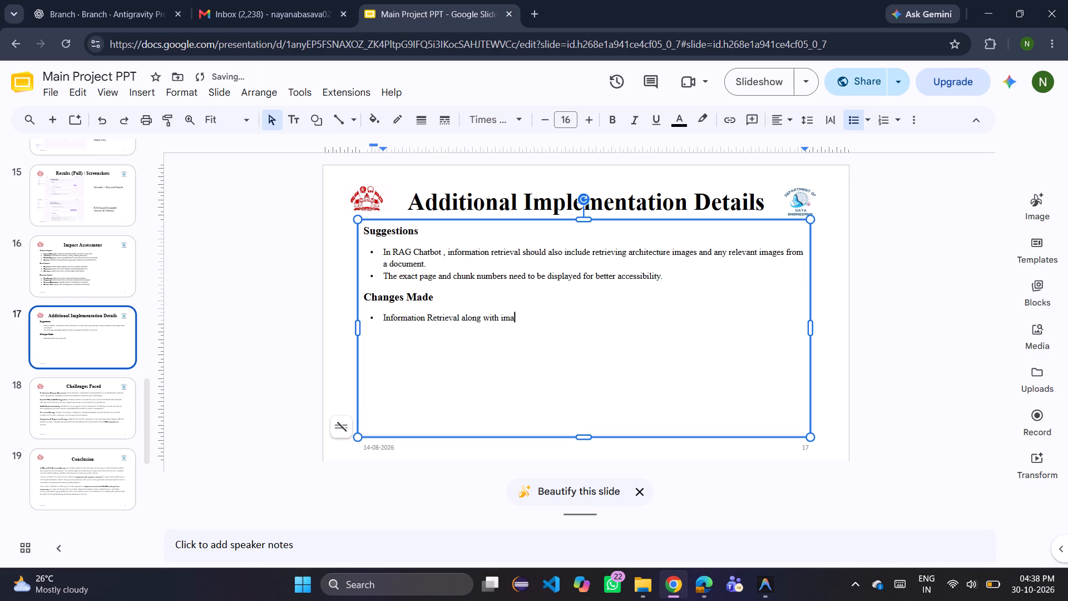
pyautogui.press('BackSpace')
pyautogui.press('BackSpace')
pyautogui.press('BackSpace')
pyautogui.write('visual retrieval is added')
pyautogui.press('space')
pyautogui.press('BackSpace')
pyautogui.write('.')
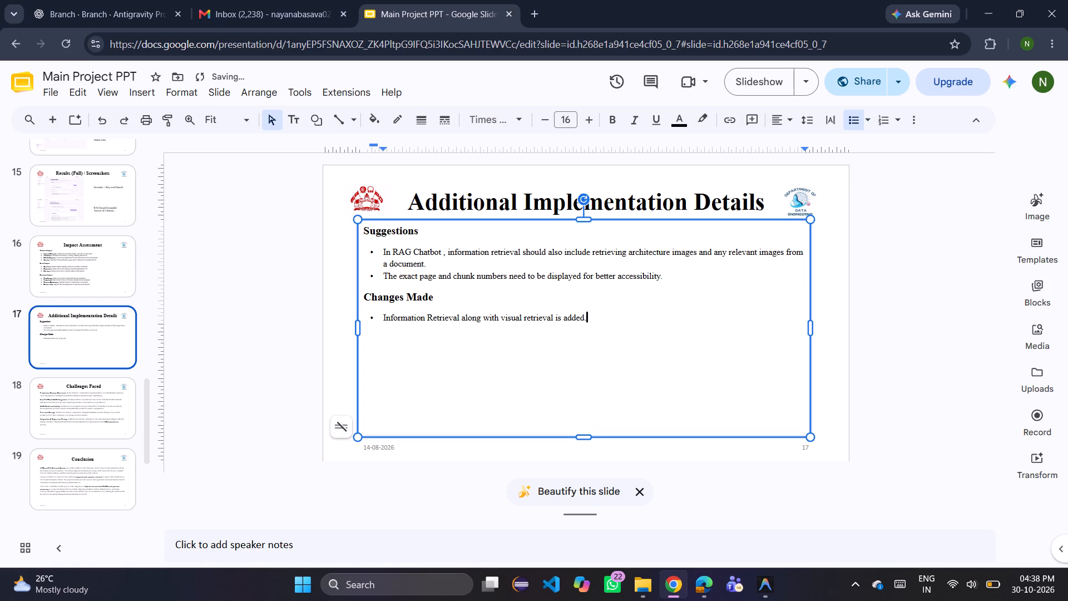
# Extend the first Changes Made bullet with "User can choose which image is appropriate based on options provided.".
pyautogui.press('space')
pyautogui.write('ser can')
pyautogui.press('space')
pyautogui.write('choose which image')
pyautogui.press('space')
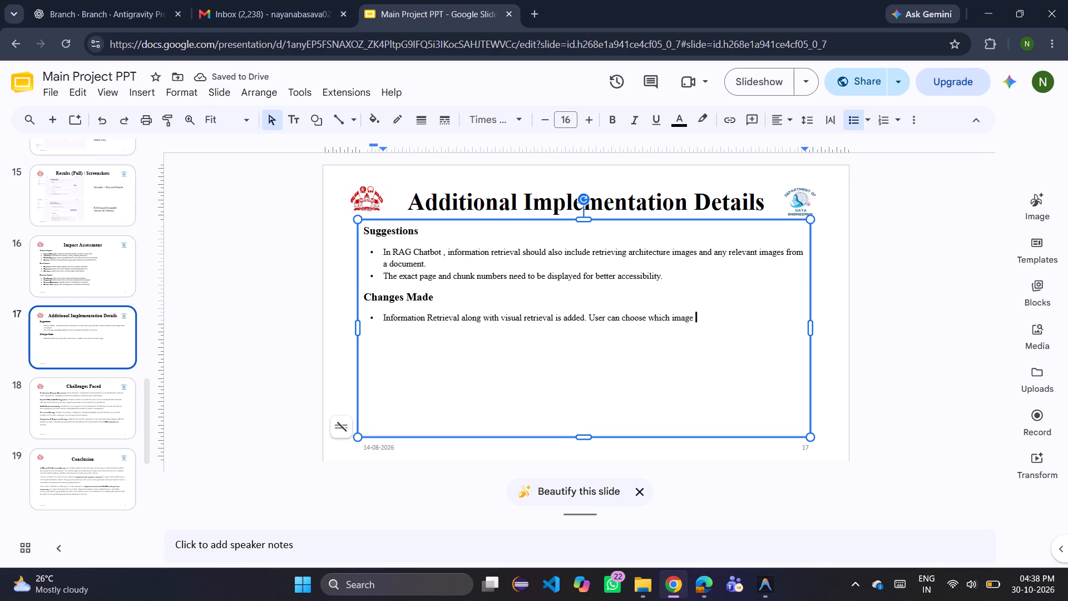
pyautogui.write('is appropriate based on options provid')
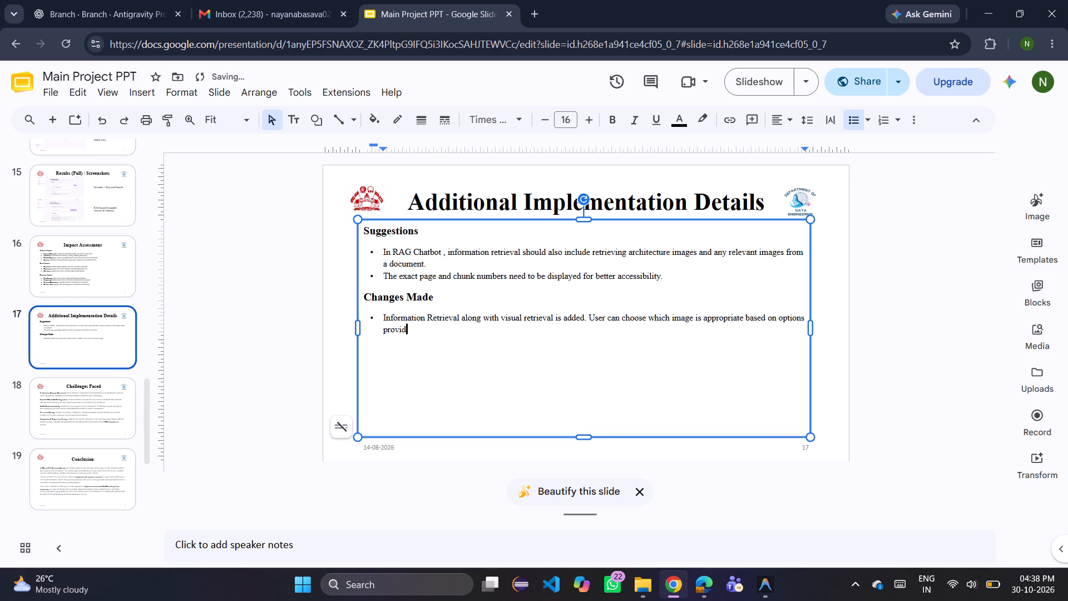
pyautogui.write('ed.')
# Add a second Changes Made bullet: "The page numbers , chunk numbers and reference lines after searching are highlighted and shown in chunks.".
pyautogui.press('Return')
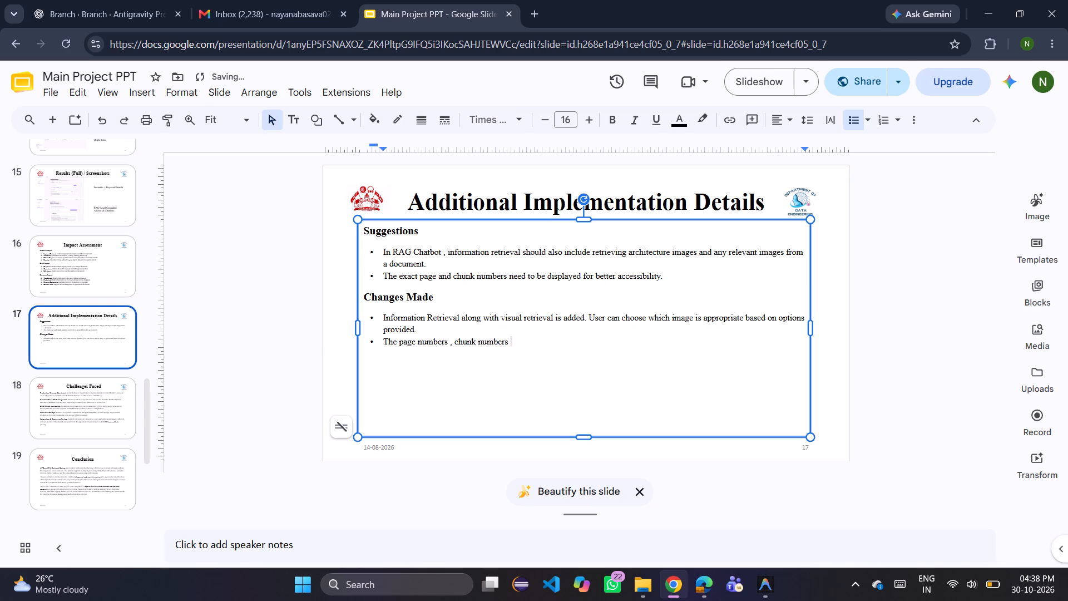
pyautogui.write('and')
pyautogui.press('space')
pyautogui.press('l')
pyautogui.write('ines')
pyautogui.press('space')
pyautogui.press('BackSpace')
pyautogui.press('BackSpace')
pyautogui.press('BackSpace')
pyautogui.press('BackSpace')
pyautogui.press('BackSpace')
pyautogui.press('BackSpace')
pyautogui.write('reference')
pyautogui.press('space')
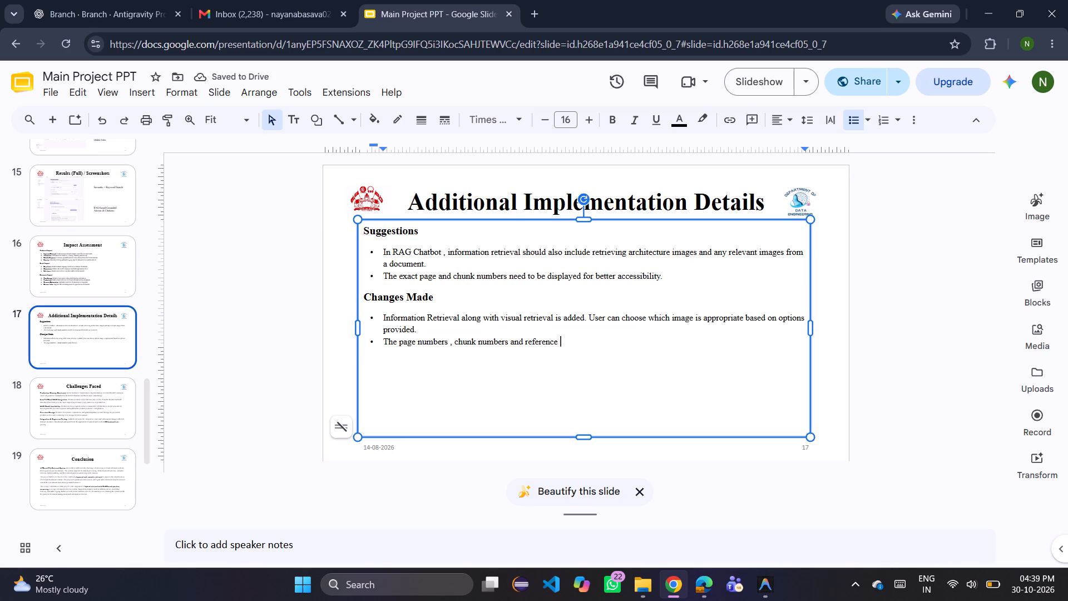
pyautogui.write('lines after searching are highlighted and shown in chunk')
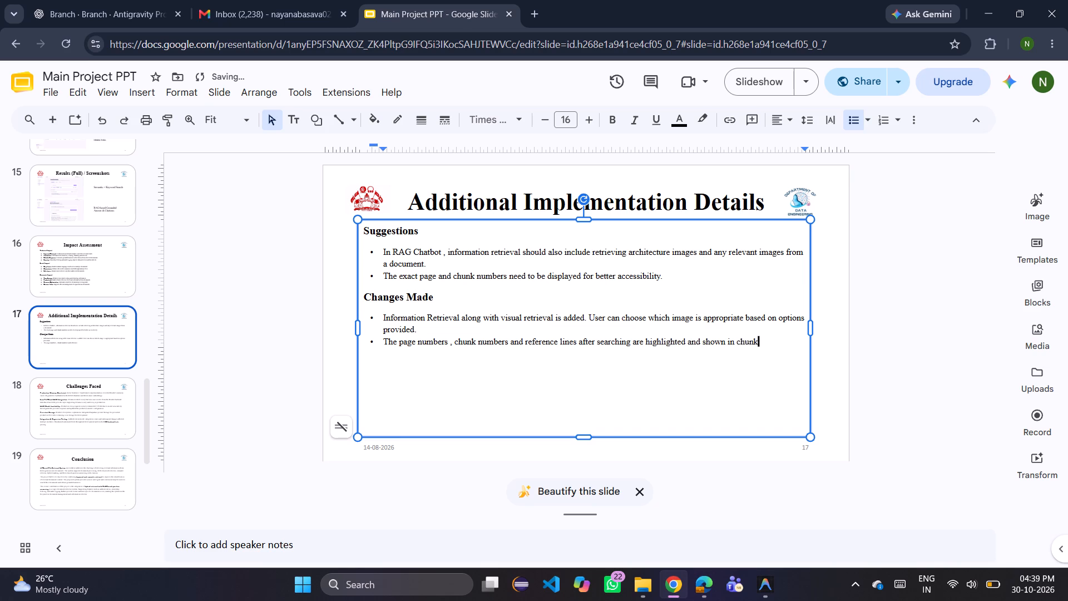
pyautogui.write('s')
pyautogui.press('space')
pyautogui.press('BackSpace')
pyautogui.press('.')
# Start a third bullet under Changes Made with the text "The document search and retrieval".
pyautogui.press('Return')
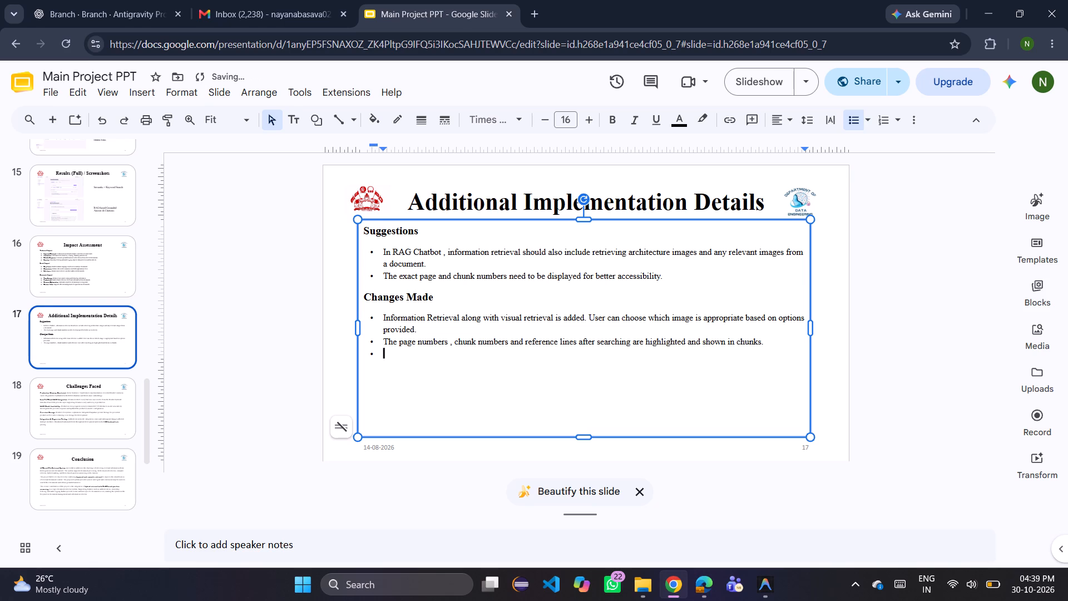
pyautogui.press('BackSpace')
pyautogui.press('BackSpace')
pyautogui.press('BackSpace')
pyautogui.write('arch and')
pyautogui.press('space')
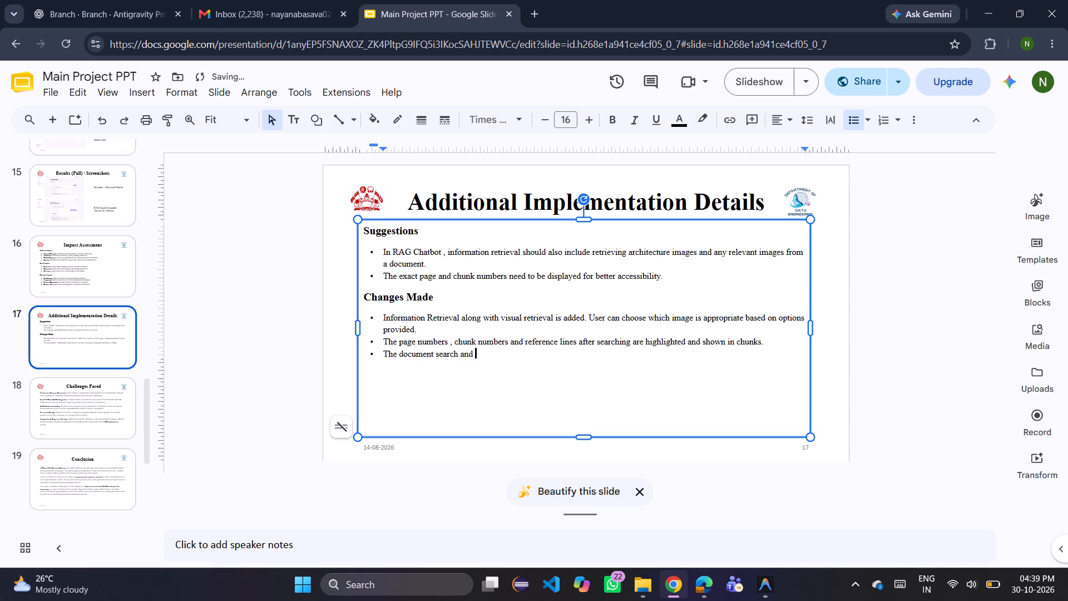
pyautogui.click(611, 356)
pyautogui.write('retrieval')
# Insert the word "information" before "retrieval" in the third Changes Made bullet.
pyautogui.press('Left')
pyautogui.press('Left')
pyautogui.press('Left')
pyautogui.press('Left')
pyautogui.press('Left')
pyautogui.press('Left')
pyautogui.press('Left')
pyautogui.press('Left')
pyautogui.press('Left')
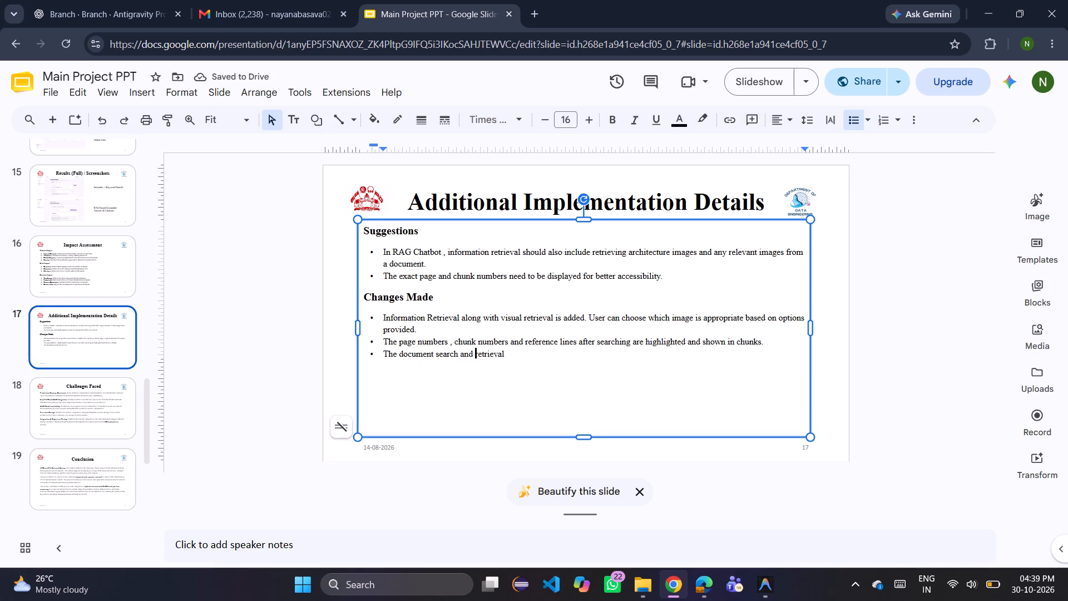
pyautogui.write('information')
pyautogui.press('space')
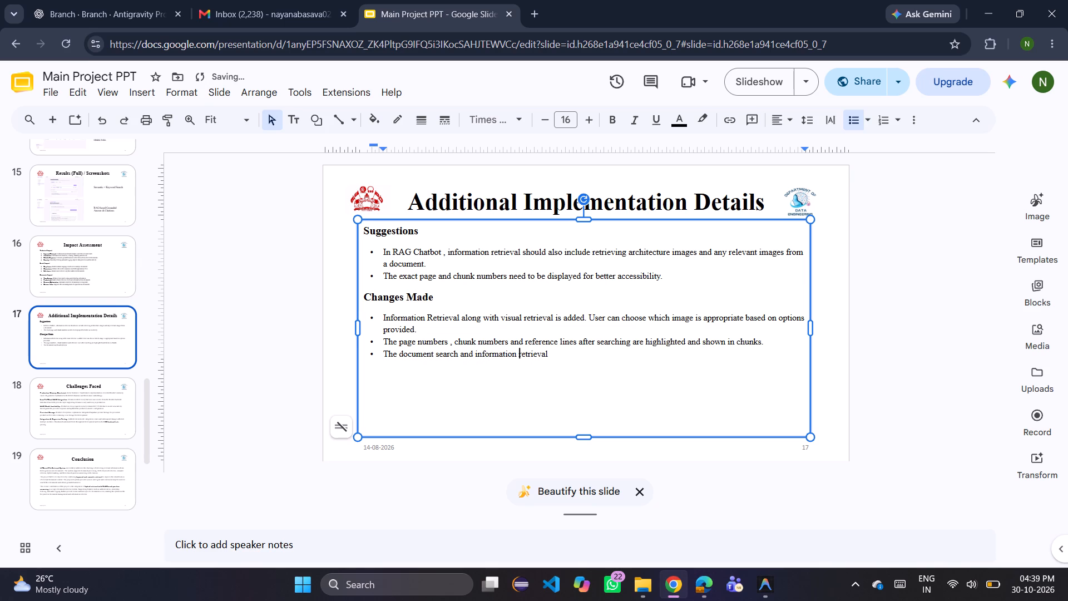
# Continue the third Changes Made bullet after "retrieval" with "can be".
pyautogui.press('Right')
pyautogui.press('Right')
pyautogui.press('Right')
pyautogui.press('Right')
pyautogui.press('Right')
pyautogui.press('Right')
pyautogui.press('Right')
pyautogui.press('Right')
pyautogui.press('Right')
pyautogui.press('space')
pyautogui.write('ca')
pyautogui.write('n be')
pyautogui.press('space')
# Look through the deck's other slides, from the title slide to the Results / Screenshots and Impact Assessment slides.
pyautogui.scroll(5, 110, 250)
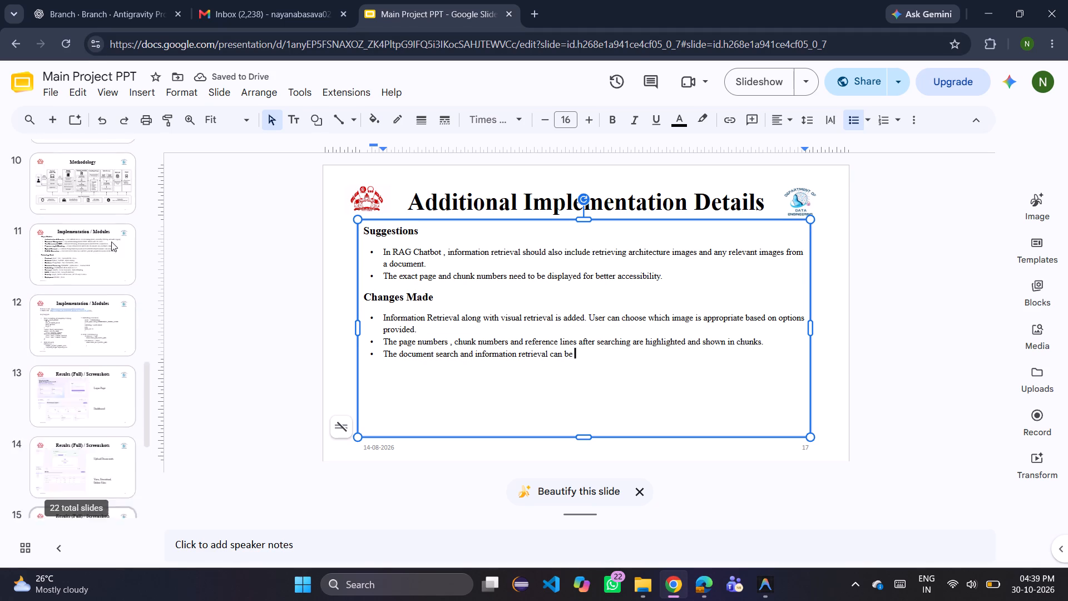
pyautogui.scroll(13, 111, 242)
pyautogui.click(109, 199)
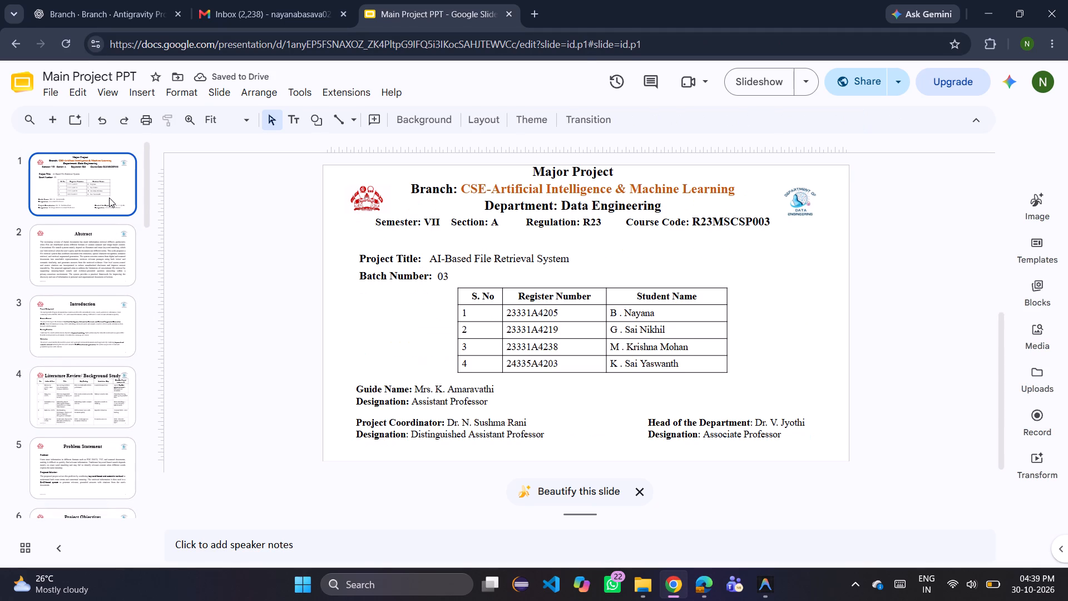
pyautogui.scroll(-5, 74, 293)
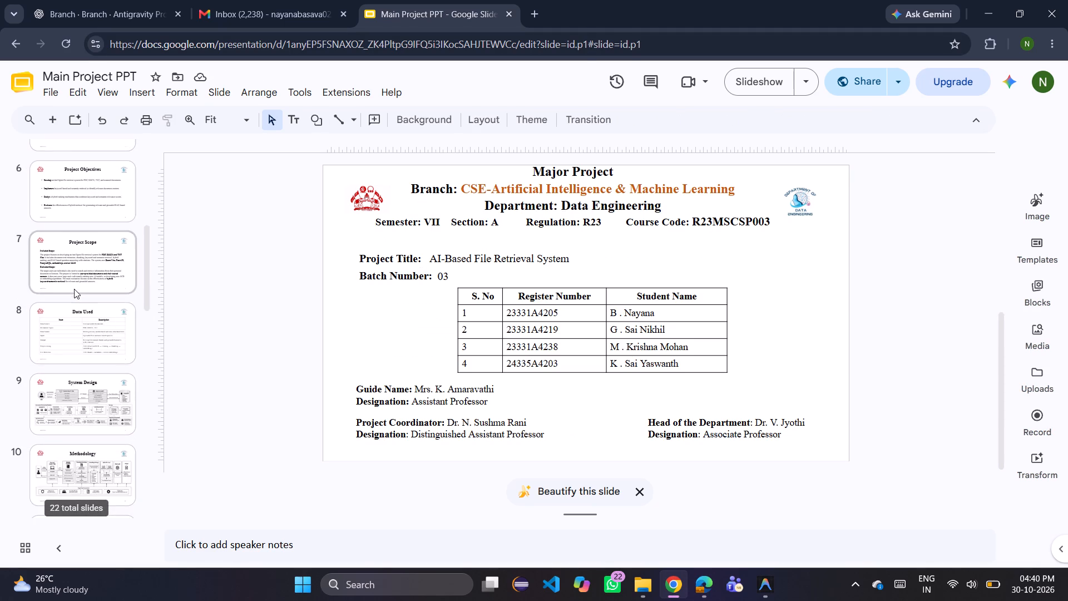
pyautogui.scroll(-1, 74, 289)
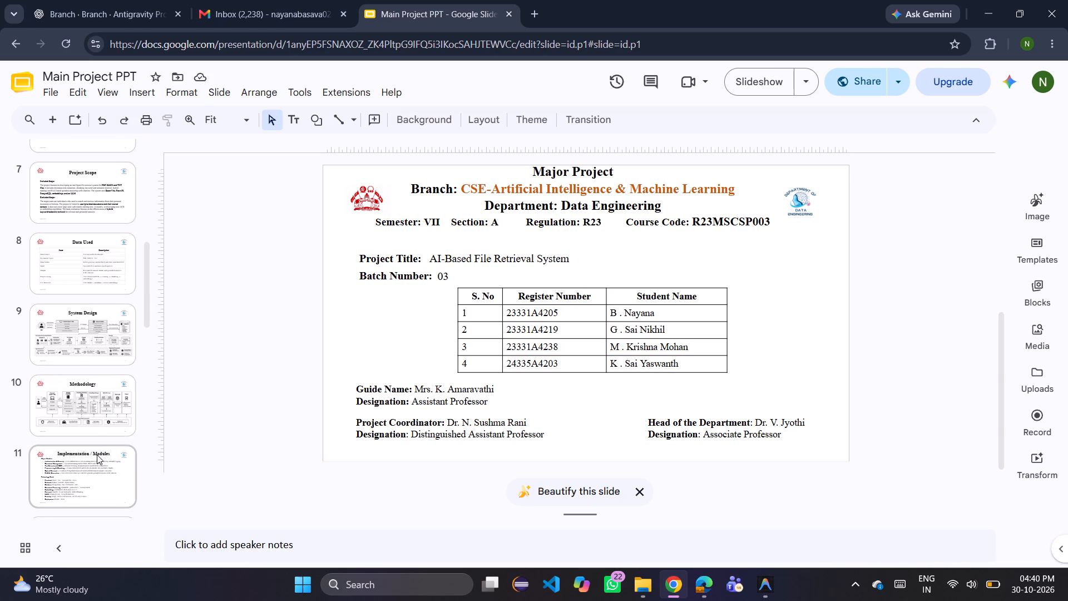
pyautogui.scroll(-3, 95, 366)
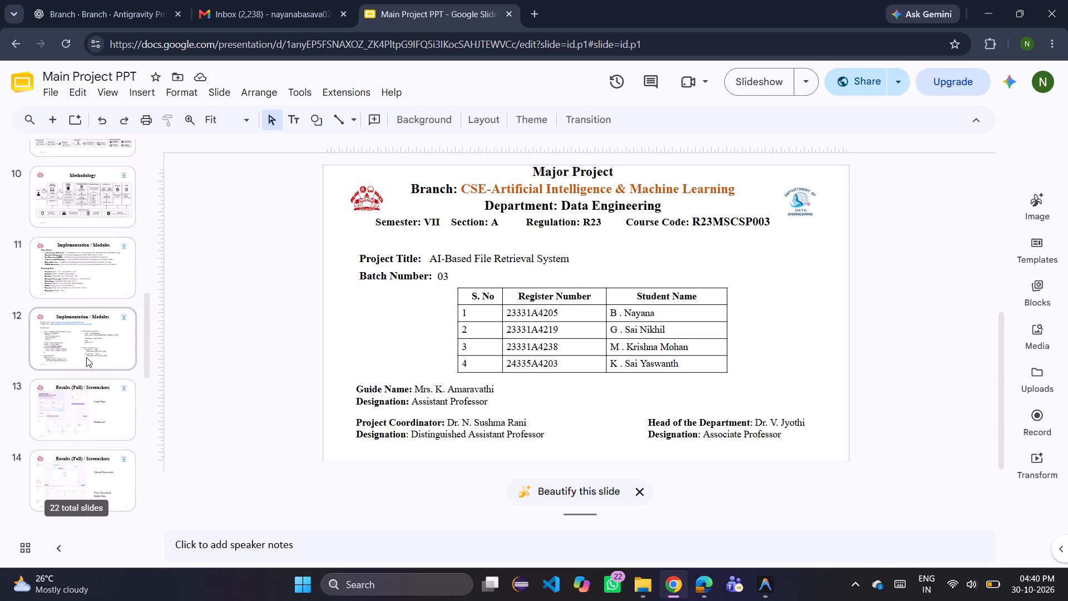
pyautogui.click(86, 351)
pyautogui.click(92, 415)
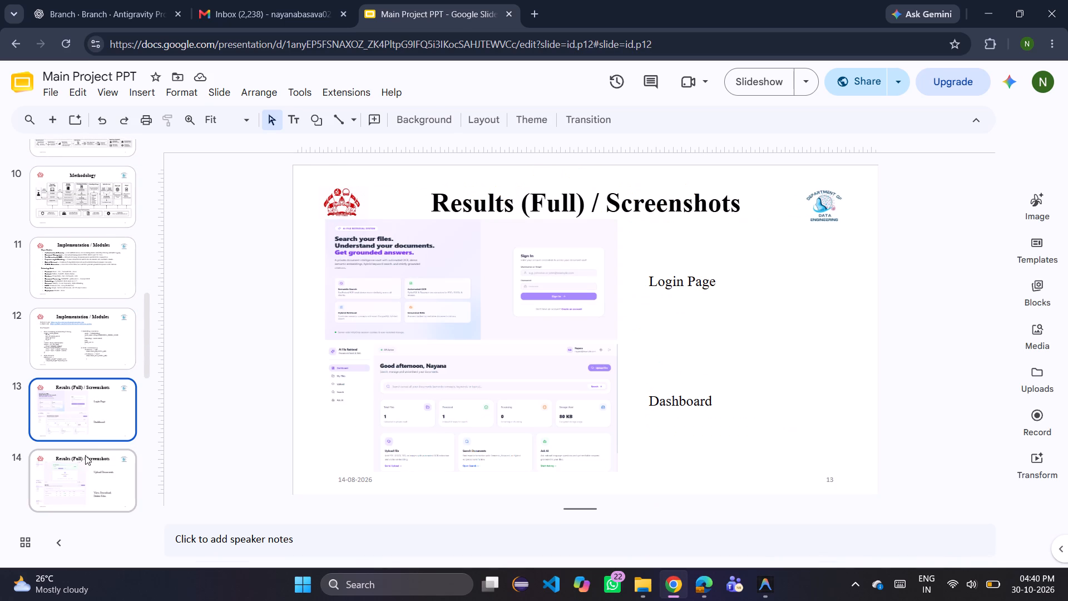
pyautogui.click(81, 464)
pyautogui.scroll(-4, 72, 416)
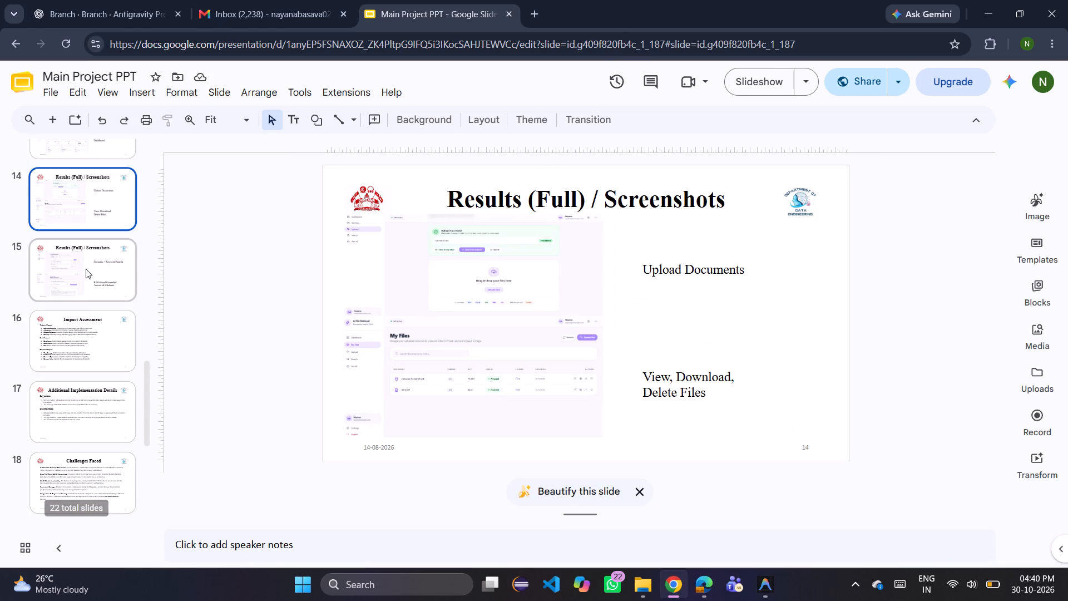
pyautogui.click(81, 351)
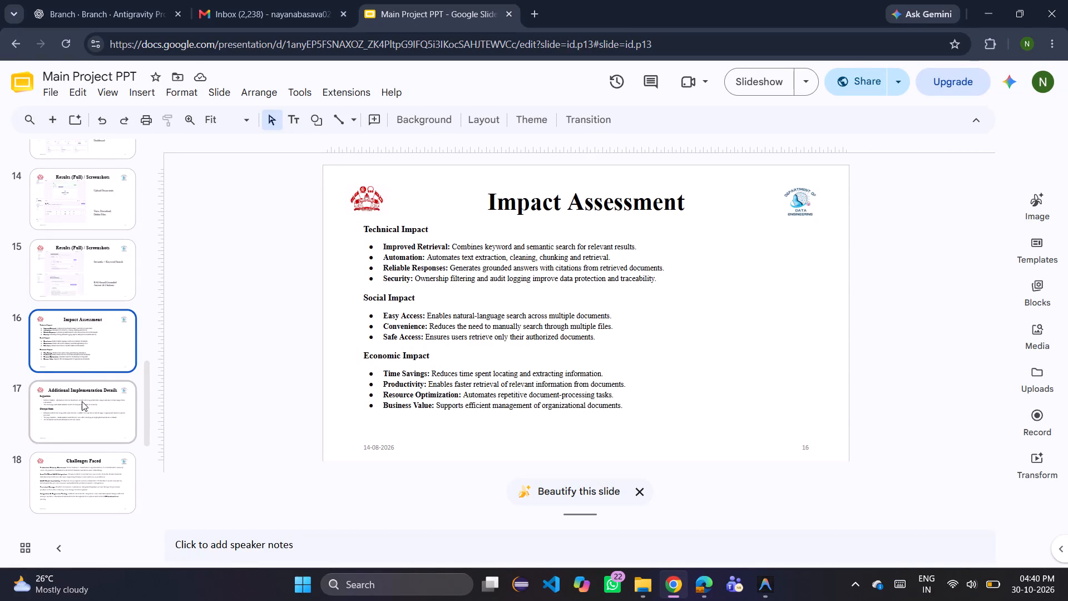
# Return to the Additional Implementation Details slide and extend the third Changes Made bullet with "scoped to a single".
pyautogui.click(82, 402)
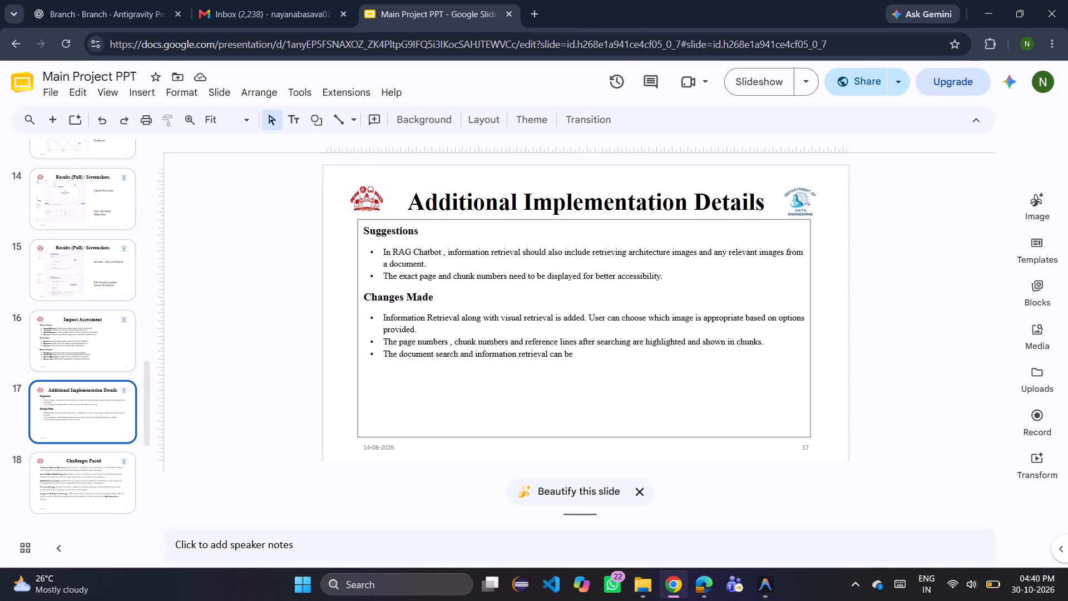
pyautogui.click(574, 355)
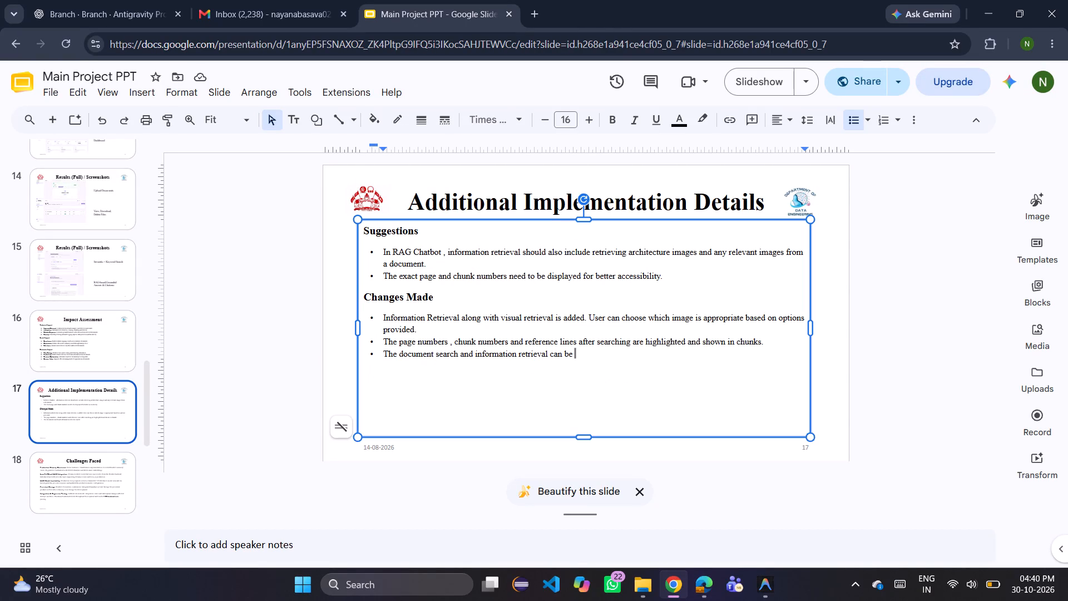
pyautogui.write('scoped to a single')
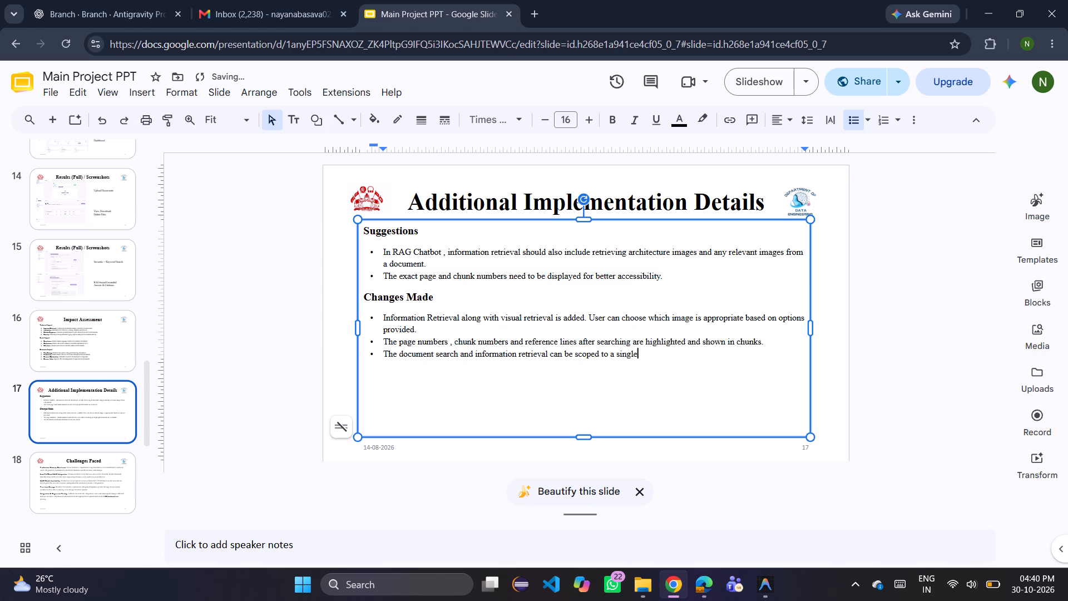
pyautogui.press('space')
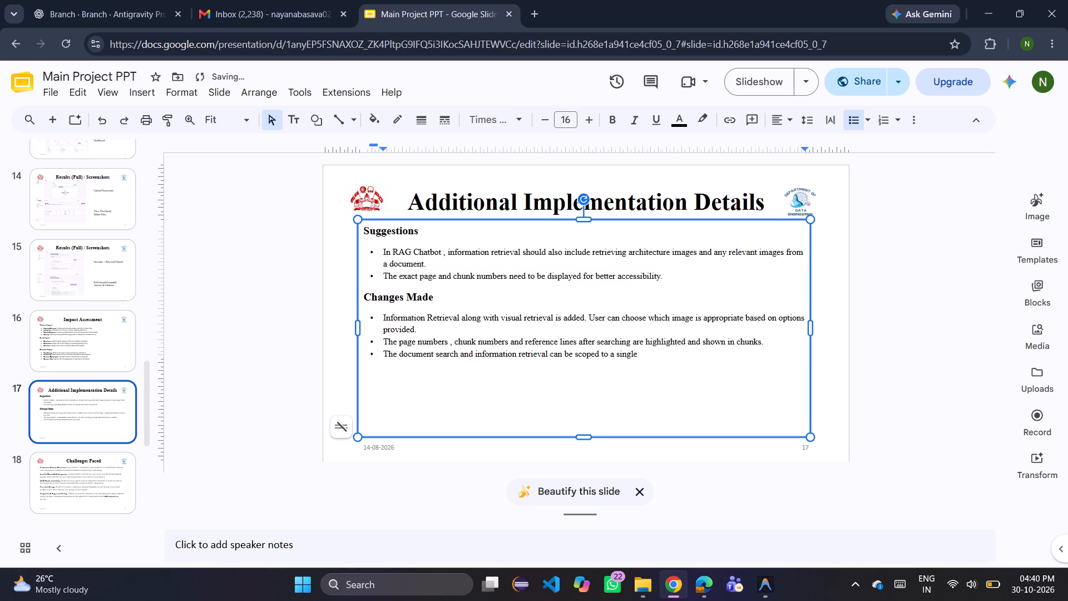
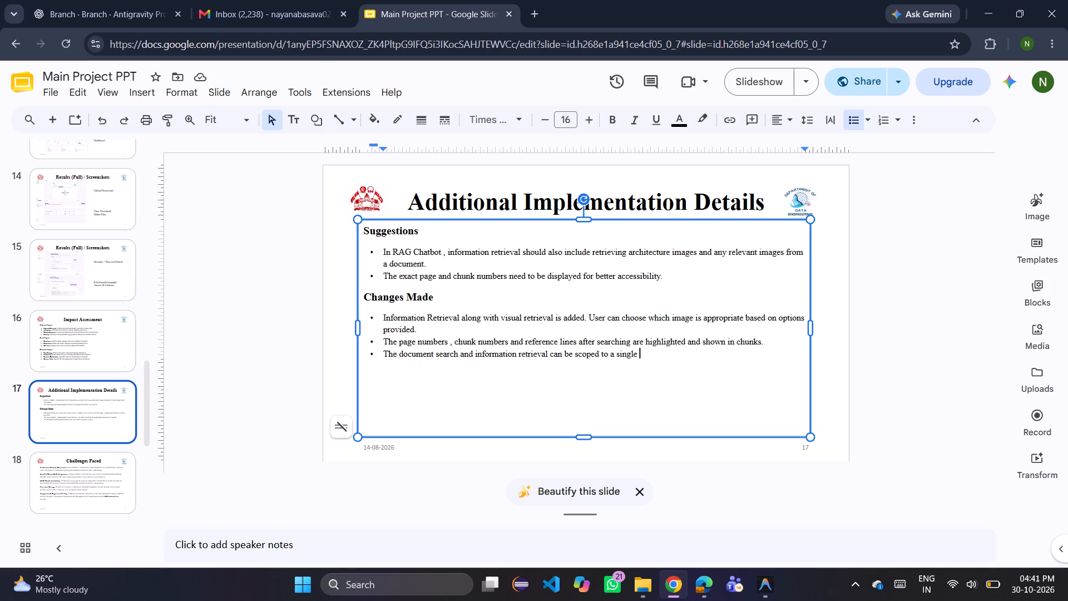
# Complete the third Changes Made bullet after "scoped to a single" with "document if the user wants to search within a document.".
pyautogui.write('docu')
pyautogui.write('ment if')
pyautogui.press('space')
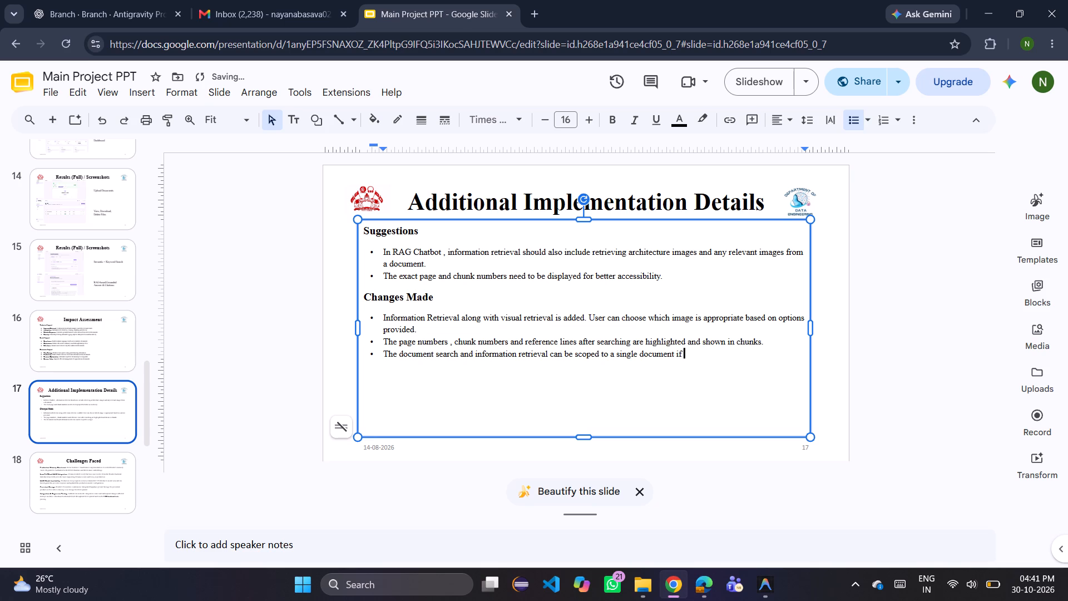
pyautogui.write('the user wants to search within')
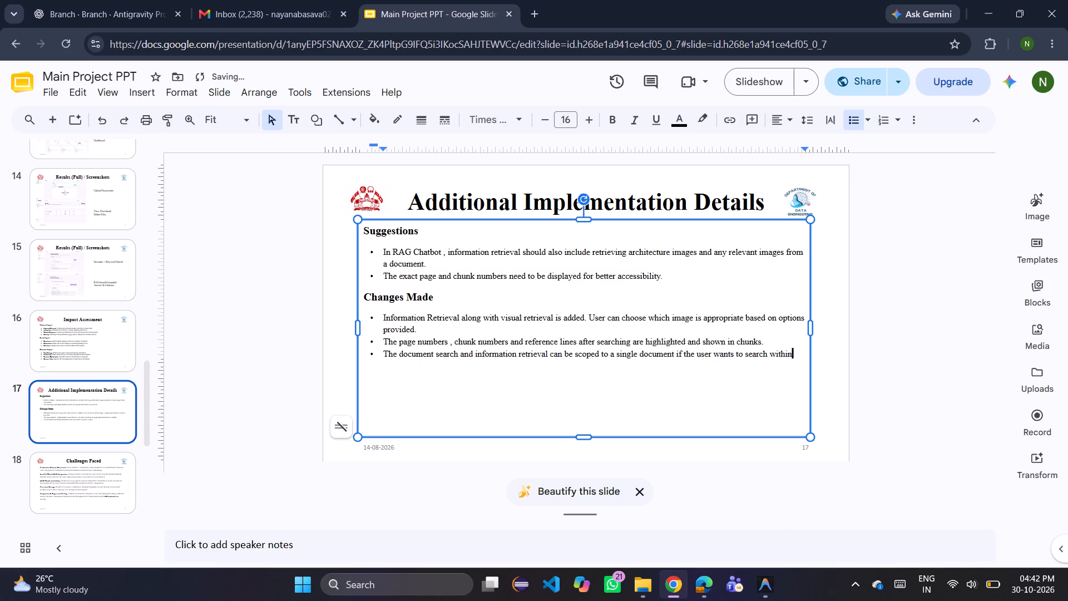
pyautogui.press('space')
pyautogui.write('a document')
pyautogui.press('.')
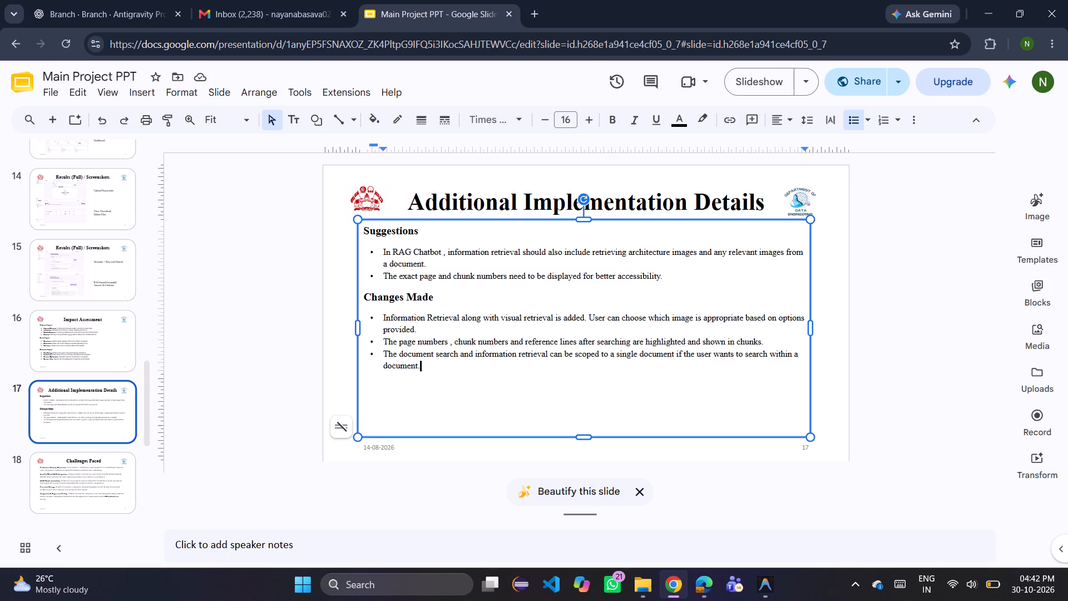
pyautogui.click(268, 320)
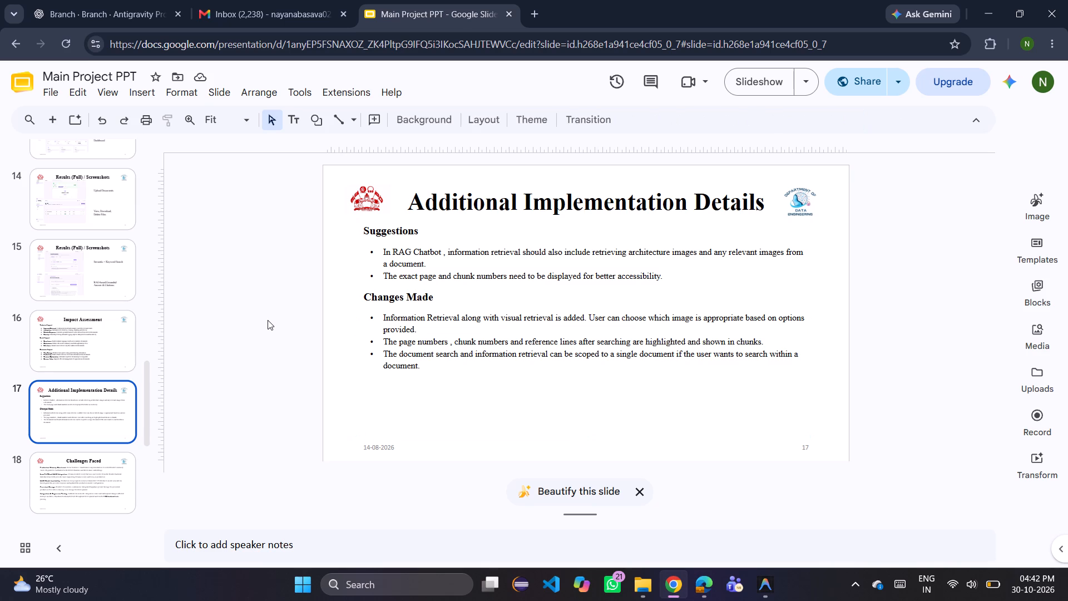
# Move the Suggestions and Changes Made text box slightly down, away from the Additional Implementation Details title.
pyautogui.click(407, 263)
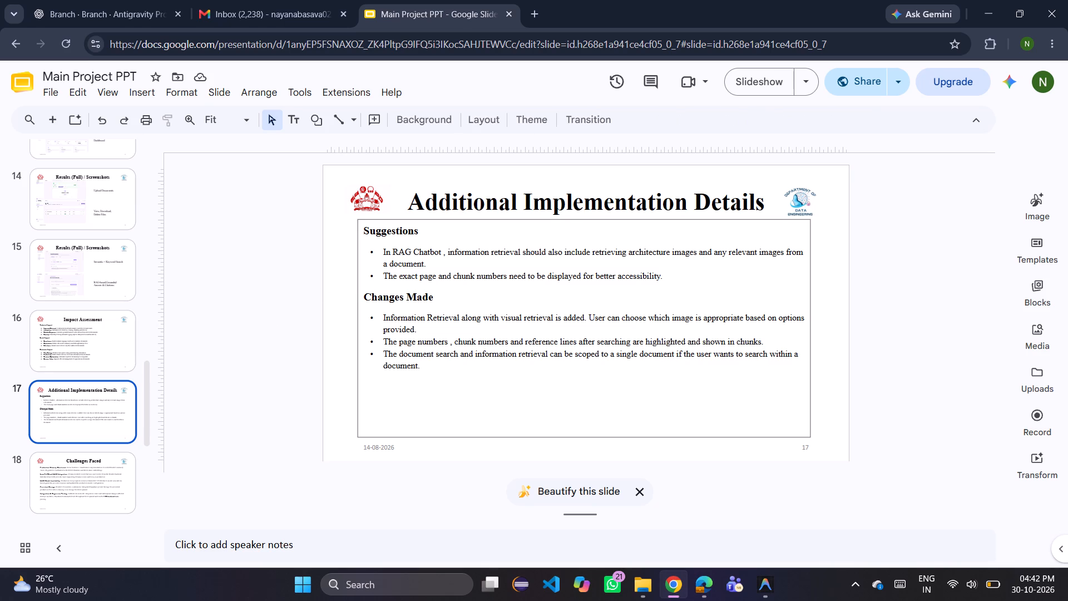
pyautogui.moveTo(431, 221); pyautogui.dragTo(431, 232)
pyautogui.click(306, 314)
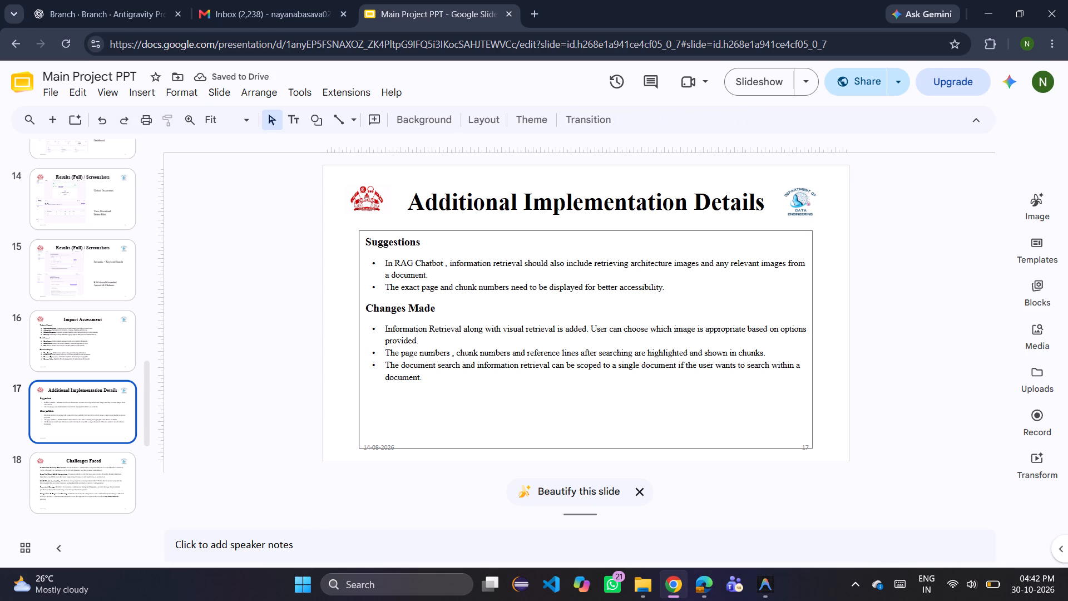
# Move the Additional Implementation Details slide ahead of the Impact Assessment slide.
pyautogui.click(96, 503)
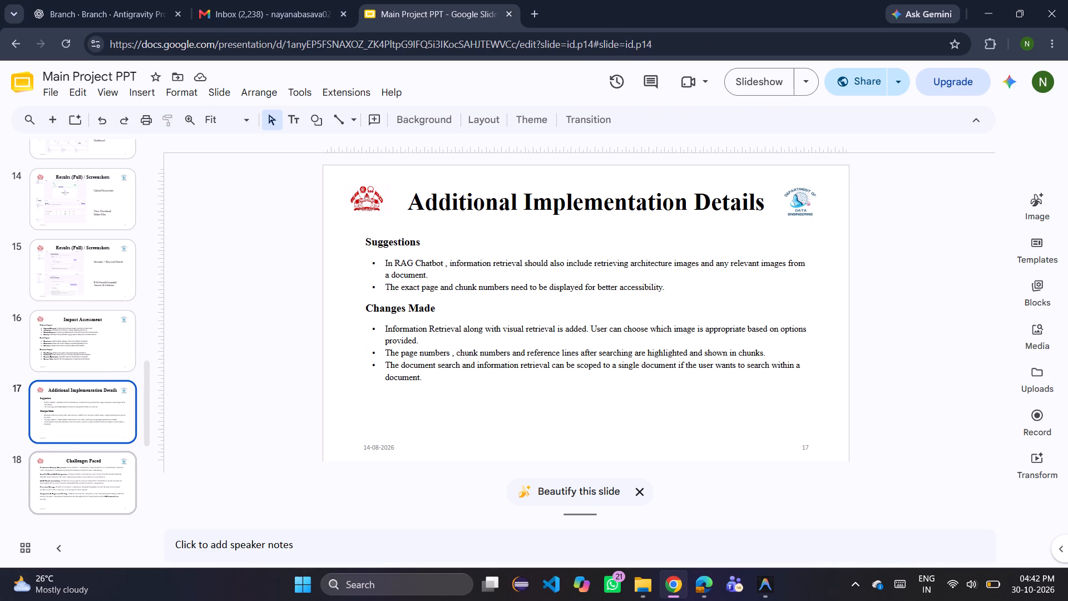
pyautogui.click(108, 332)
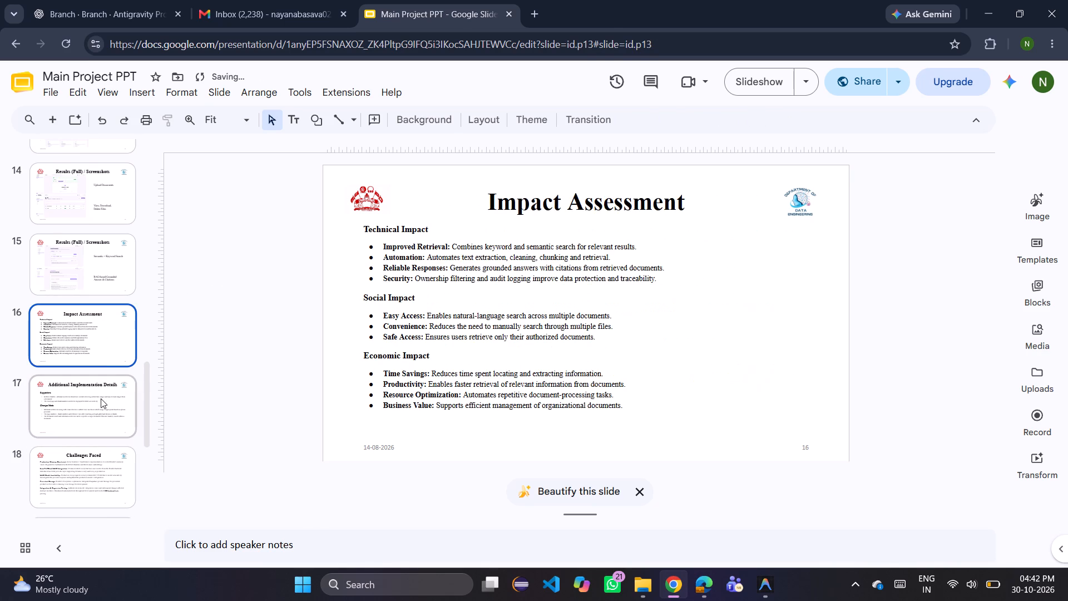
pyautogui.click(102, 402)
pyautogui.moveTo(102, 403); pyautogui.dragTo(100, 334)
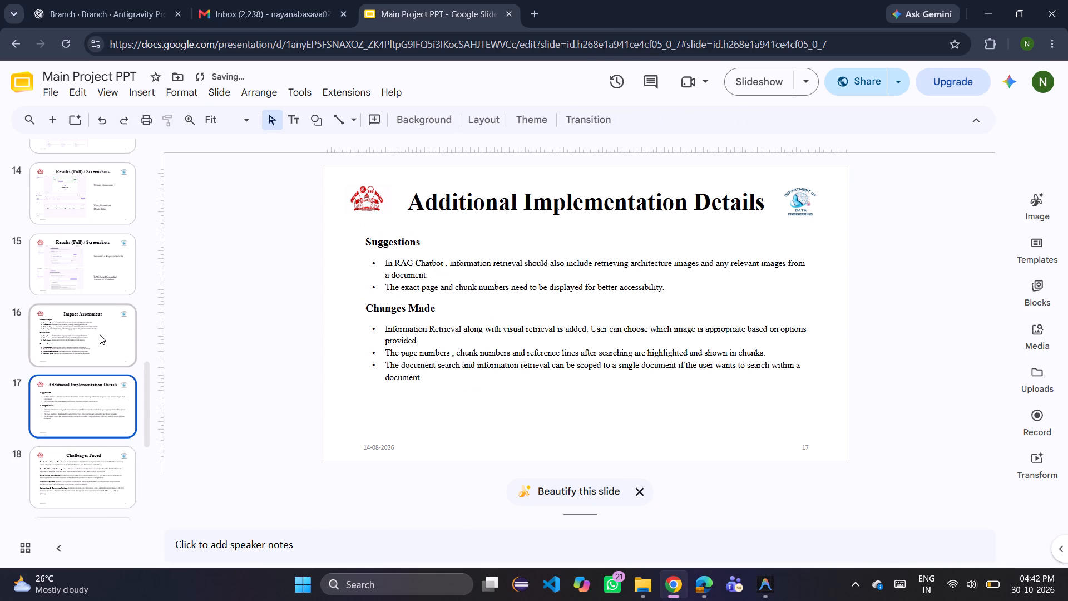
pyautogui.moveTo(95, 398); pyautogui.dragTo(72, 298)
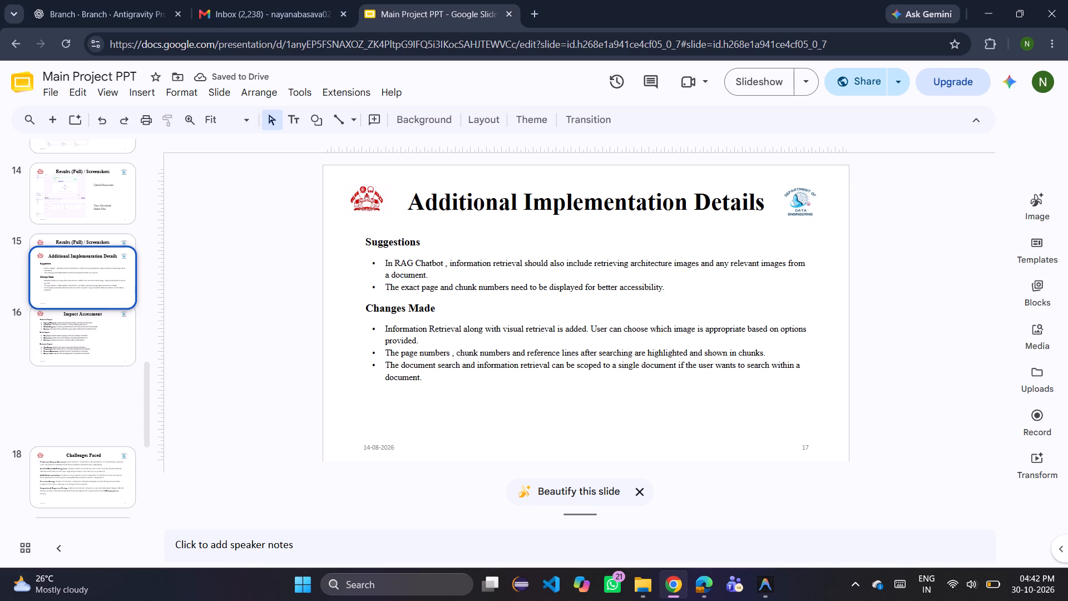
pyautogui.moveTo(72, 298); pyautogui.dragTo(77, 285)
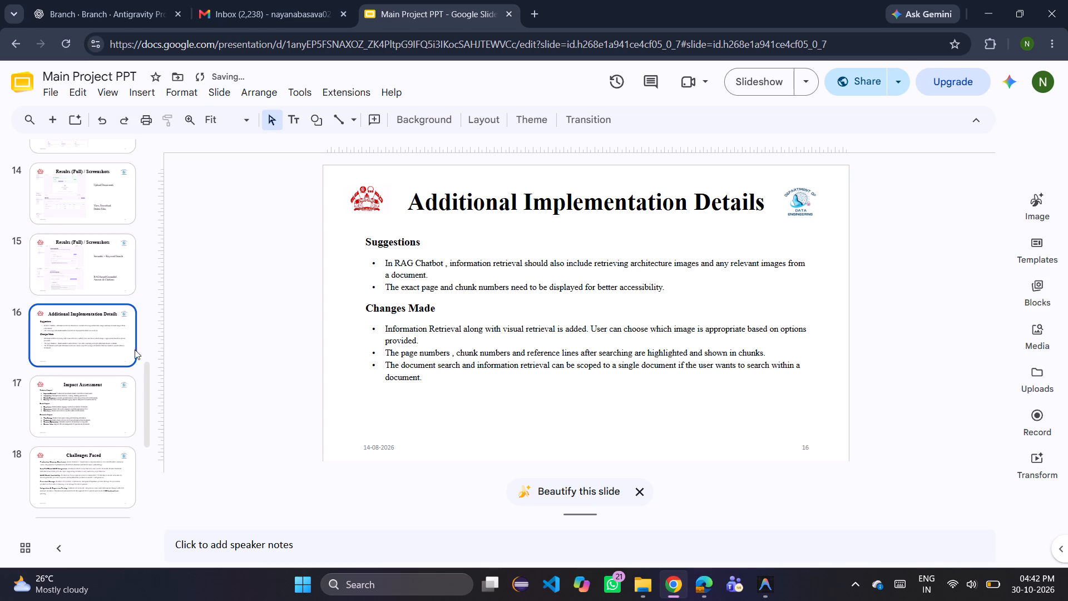
# Move the Additional Implementation Details slide to position 13, directly after the second Implementation / Modules slide.
pyautogui.click(88, 272)
pyautogui.click(87, 350)
pyautogui.scroll(3, 75, 343)
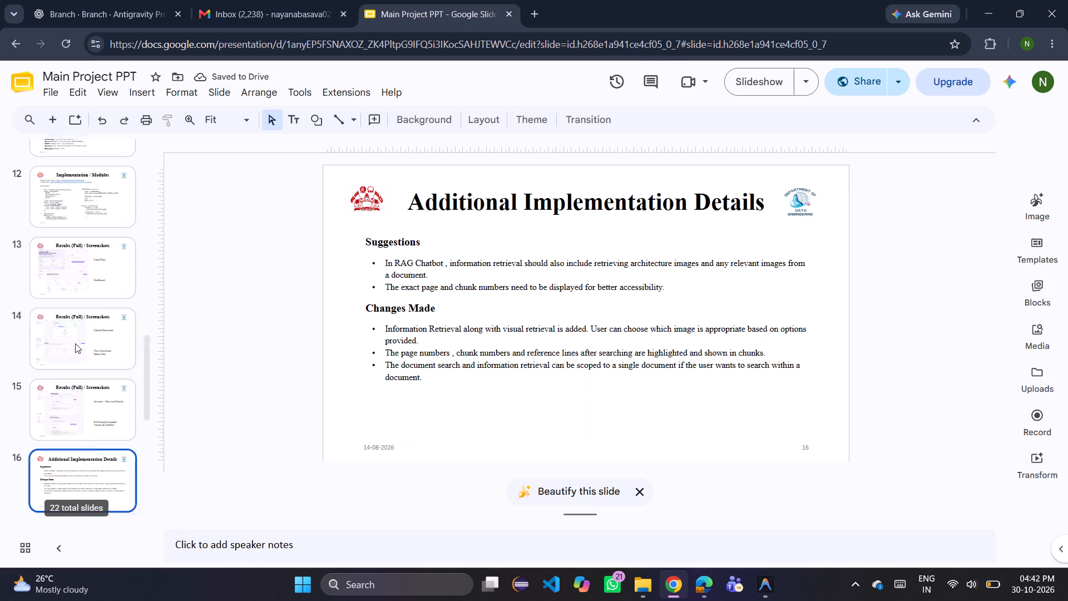
pyautogui.scroll(3, 75, 343)
pyautogui.click(84, 398)
pyautogui.scroll(-2, 82, 393)
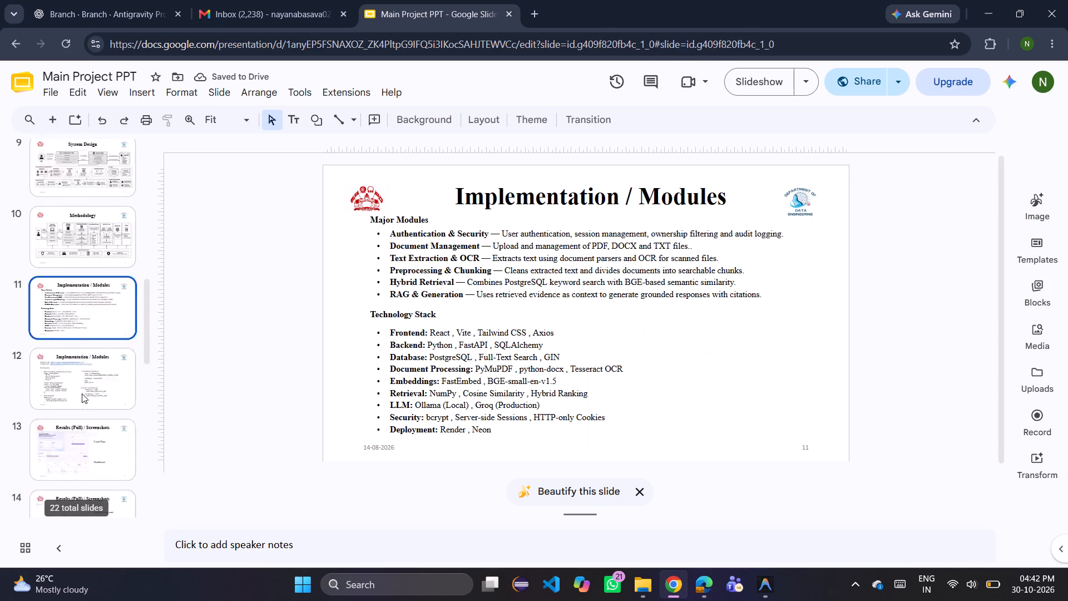
pyautogui.click(81, 333)
pyautogui.scroll(-2, 82, 410)
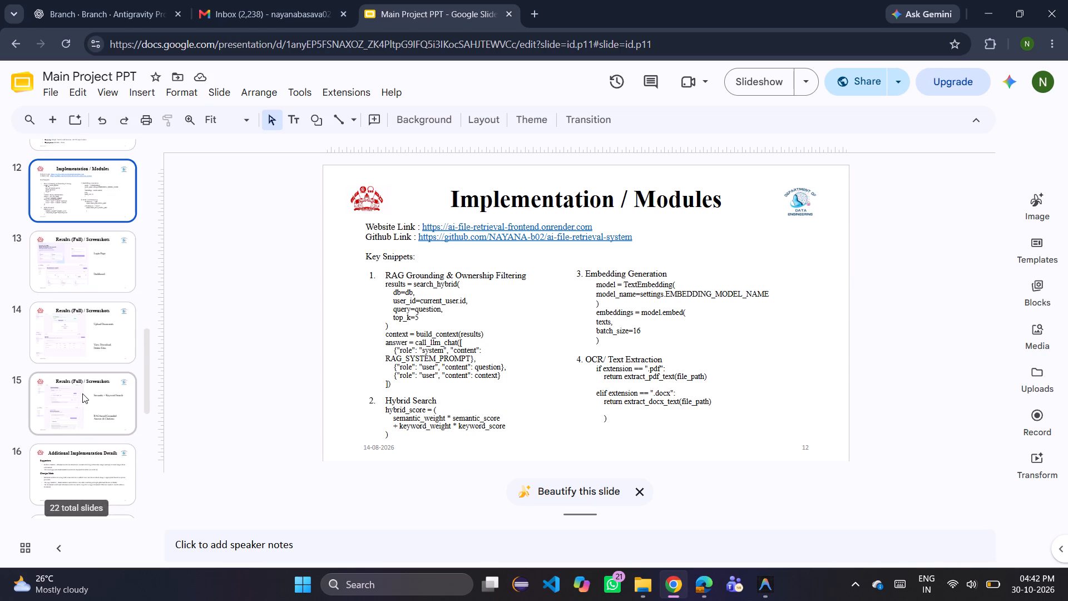
pyautogui.scroll(-1, 82, 393)
pyautogui.click(88, 412)
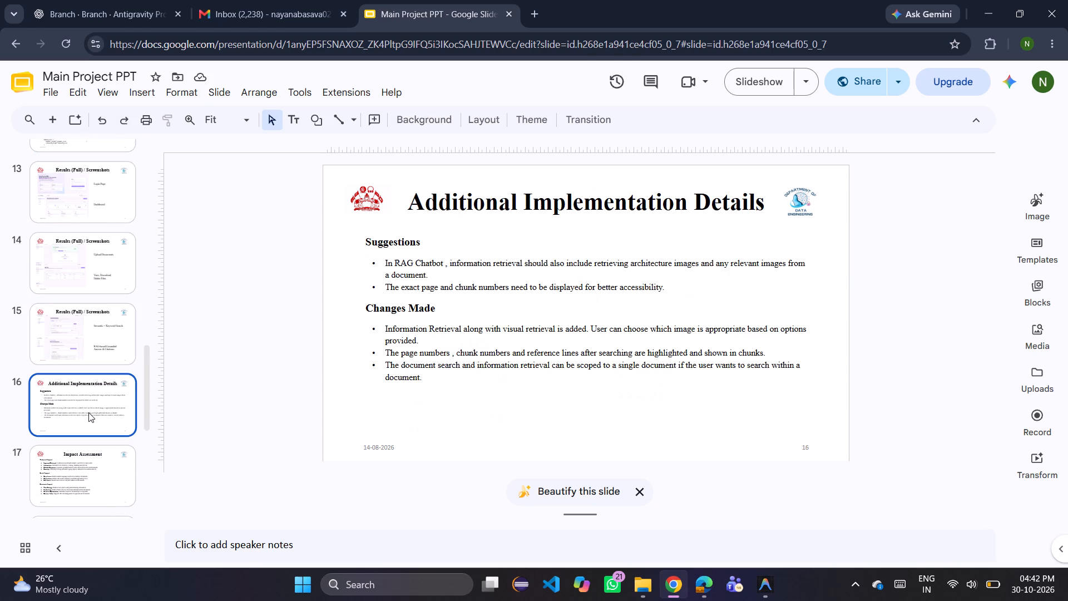
pyautogui.moveTo(88, 412); pyautogui.dragTo(80, 167)
pyautogui.scroll(3, 73, 352)
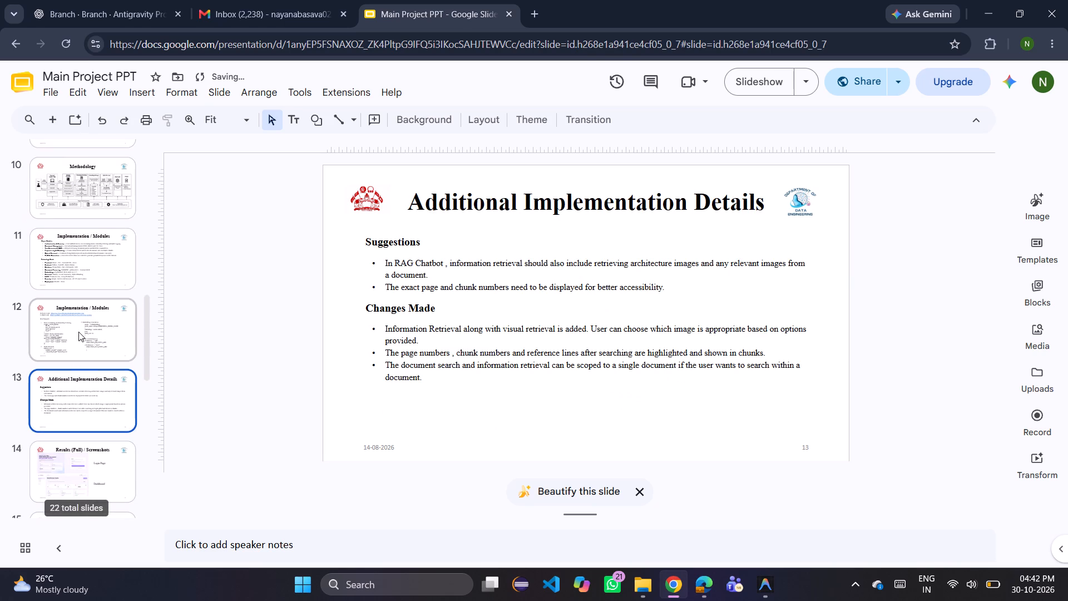
# Review the second Implementation / Modules slide and the table on the Literature Review/ Background Study slide.
pyautogui.click(78, 332)
pyautogui.scroll(1, 85, 257)
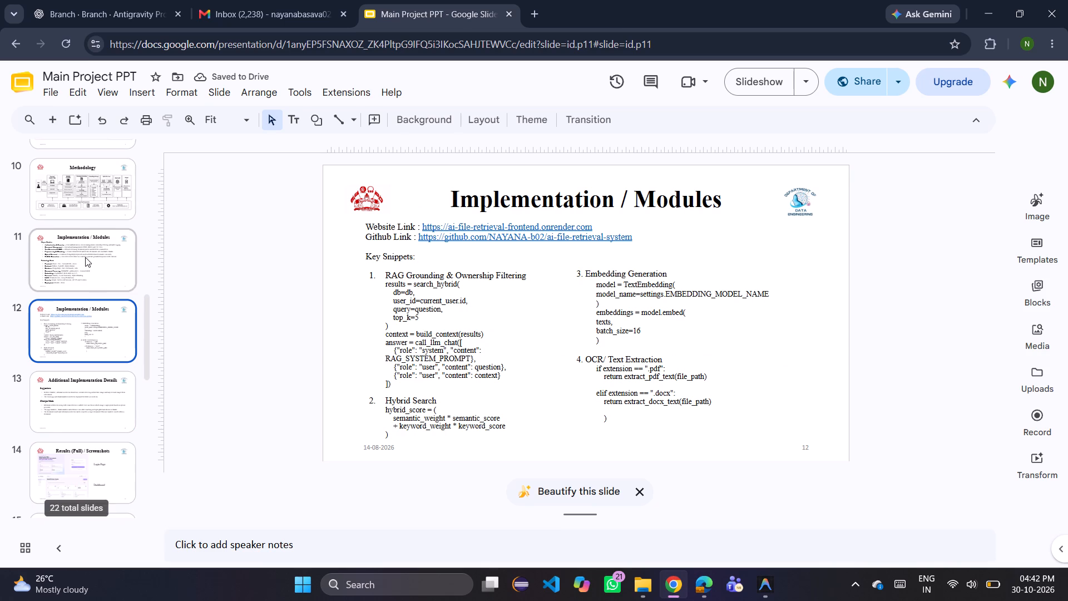
pyautogui.scroll(7, 85, 257)
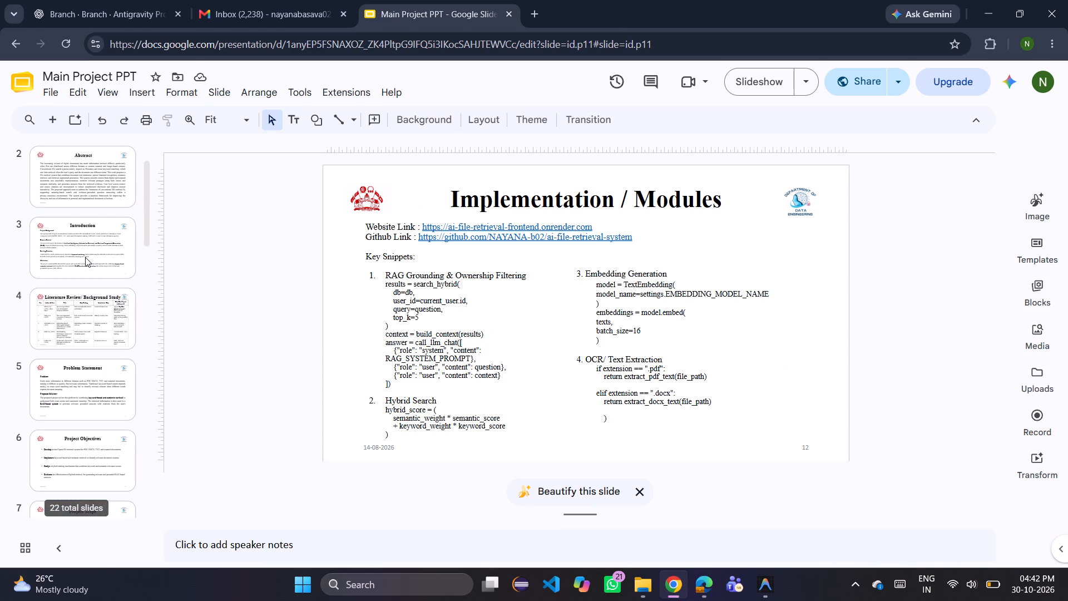
pyautogui.click(87, 310)
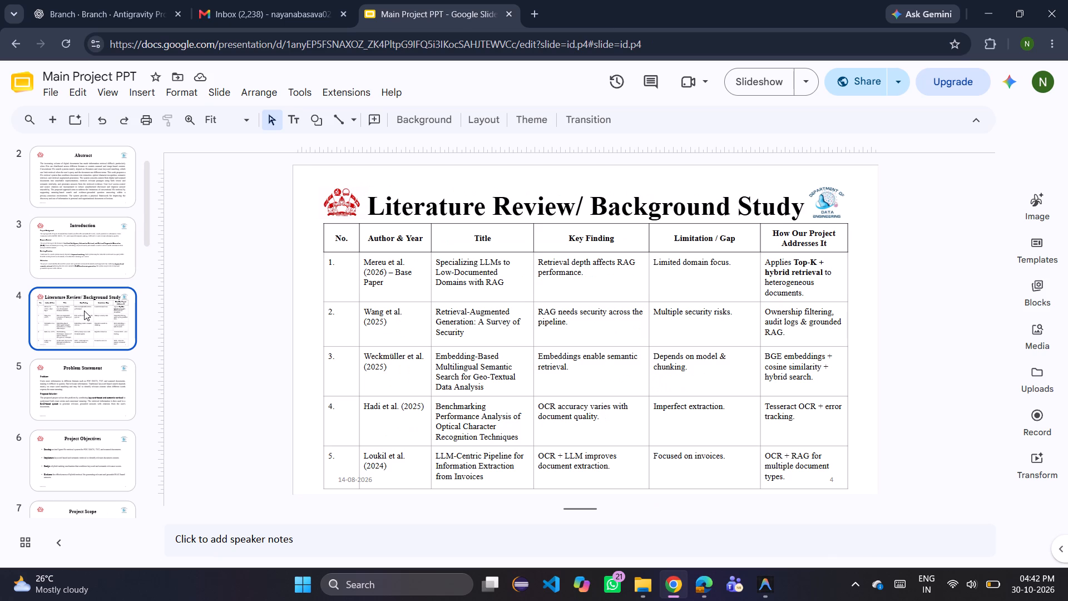
pyautogui.click(480, 420)
pyautogui.click(602, 392)
pyautogui.click(754, 400)
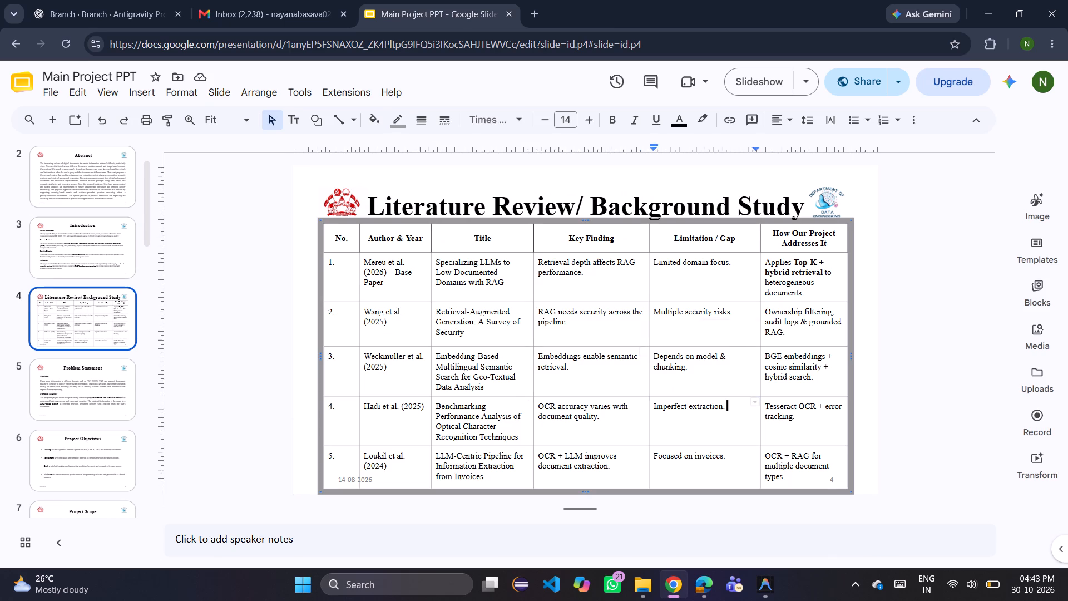
pyautogui.click(219, 333)
# On the Abstract slide, extend the body text box downward so it encloses the whole paragraph.
pyautogui.scroll(4, 83, 339)
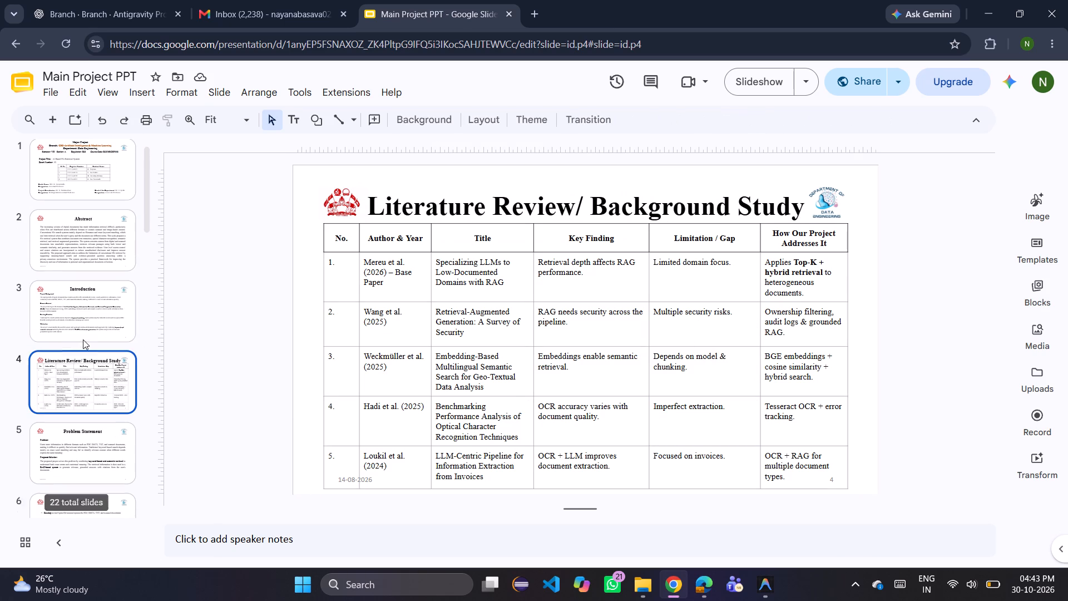
pyautogui.scroll(1, 83, 339)
pyautogui.click(93, 234)
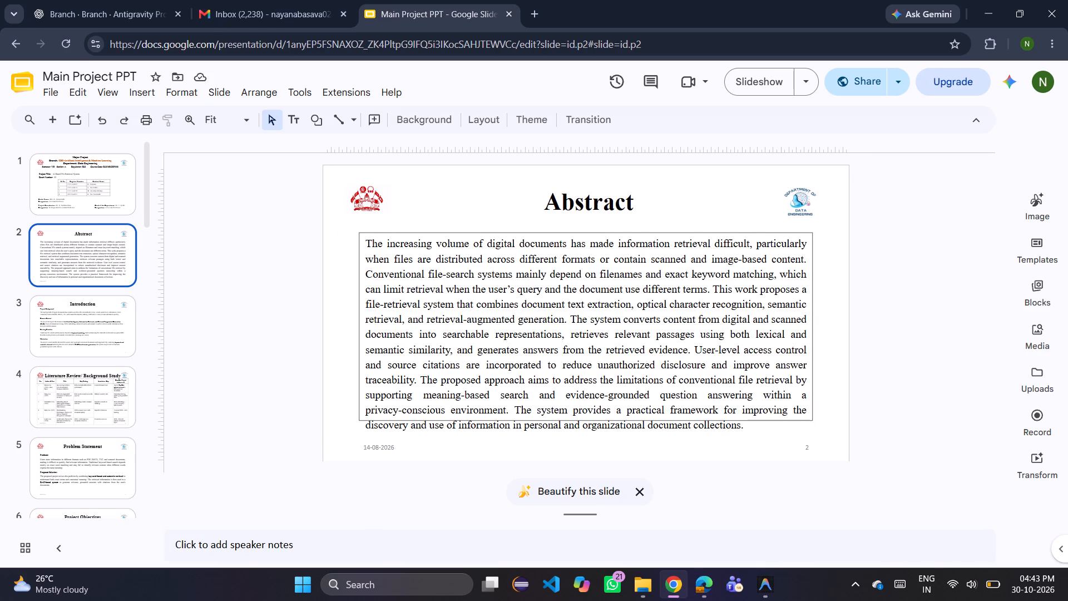
pyautogui.click(548, 383)
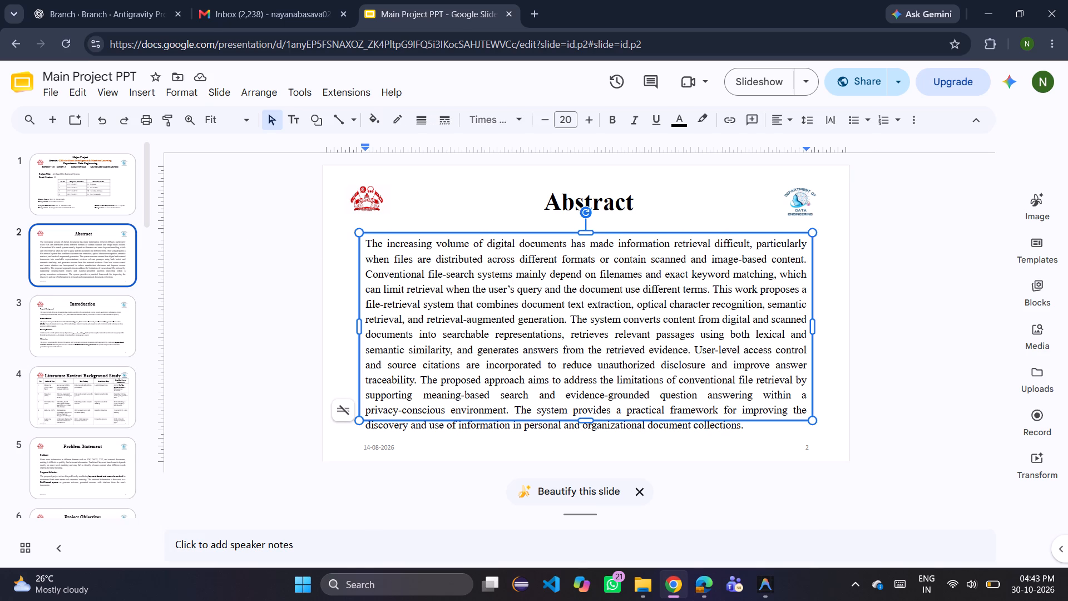
pyautogui.moveTo(589, 418); pyautogui.dragTo(591, 434)
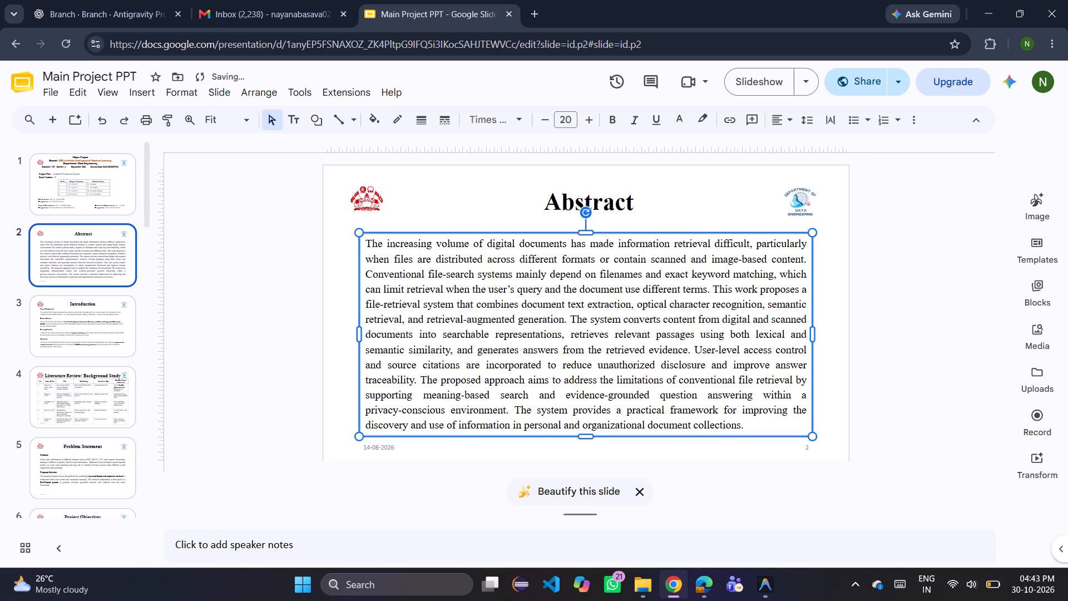
pyautogui.click(824, 275)
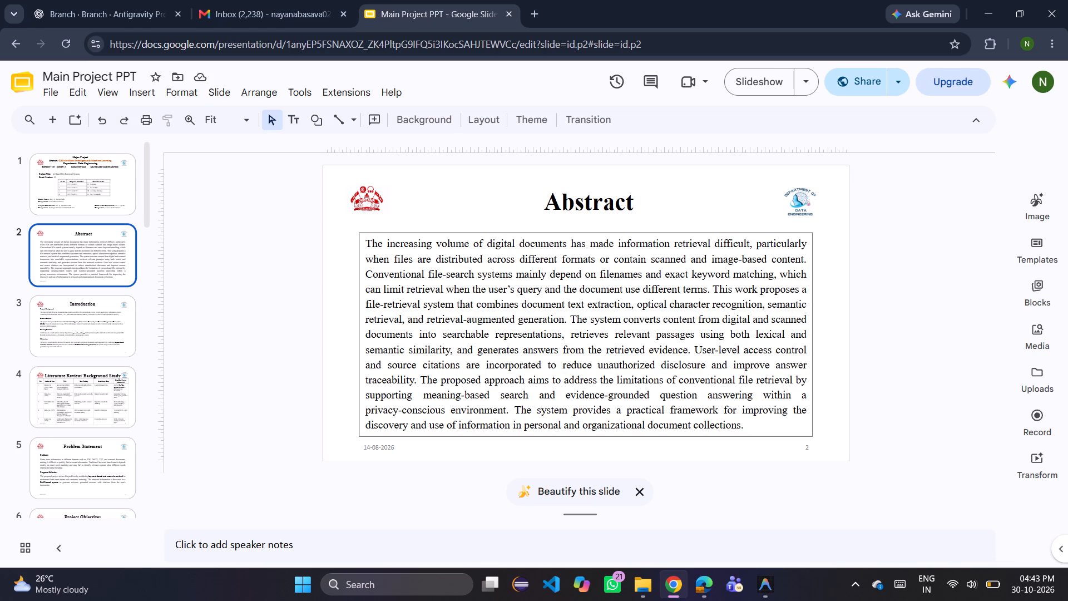
# Delete "optical character recognition" and its comma from the Abstract sentence listing what the file-retrieval system combines.
pyautogui.click(762, 304)
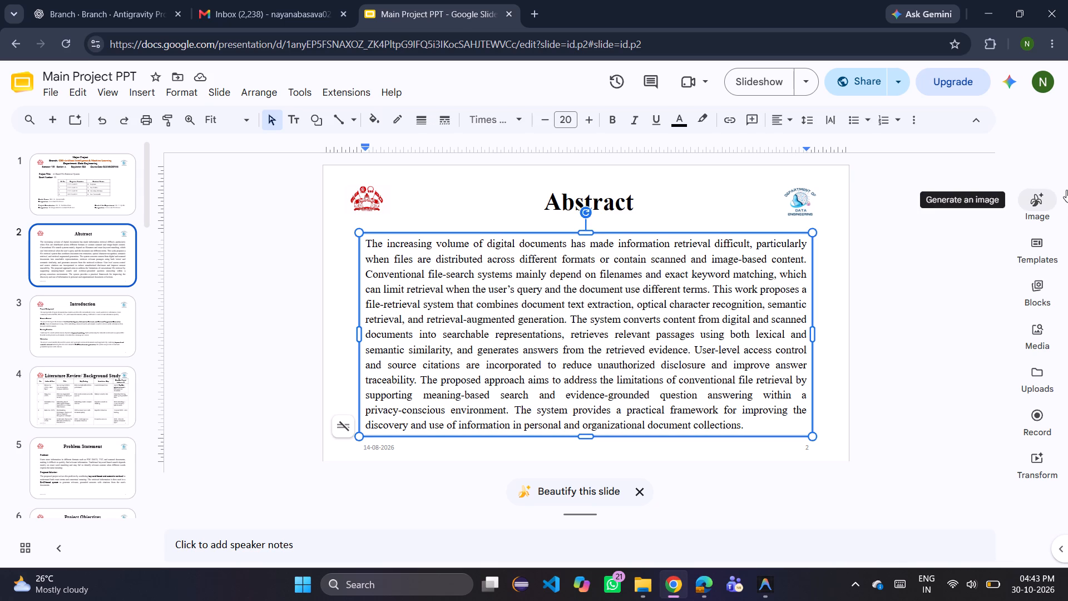
pyautogui.press('BackSpace')
pyautogui.press('BackSpace')
pyautogui.press('BackSpace')
pyautogui.press('BackSpace')
pyautogui.press('BackSpace')
pyautogui.press('BackSpace')
pyautogui.press('BackSpace')
pyautogui.press('BackSpace')
pyautogui.press('BackSpace')
pyautogui.press('BackSpace')
pyautogui.press('BackSpace')
pyautogui.press('BackSpace')
pyautogui.press('BackSpace')
pyautogui.press('BackSpace')
pyautogui.press('BackSpace')
pyautogui.press('BackSpace')
pyautogui.press('BackSpace')
pyautogui.press('BackSpace')
pyautogui.press('BackSpace')
pyautogui.press('BackSpace')
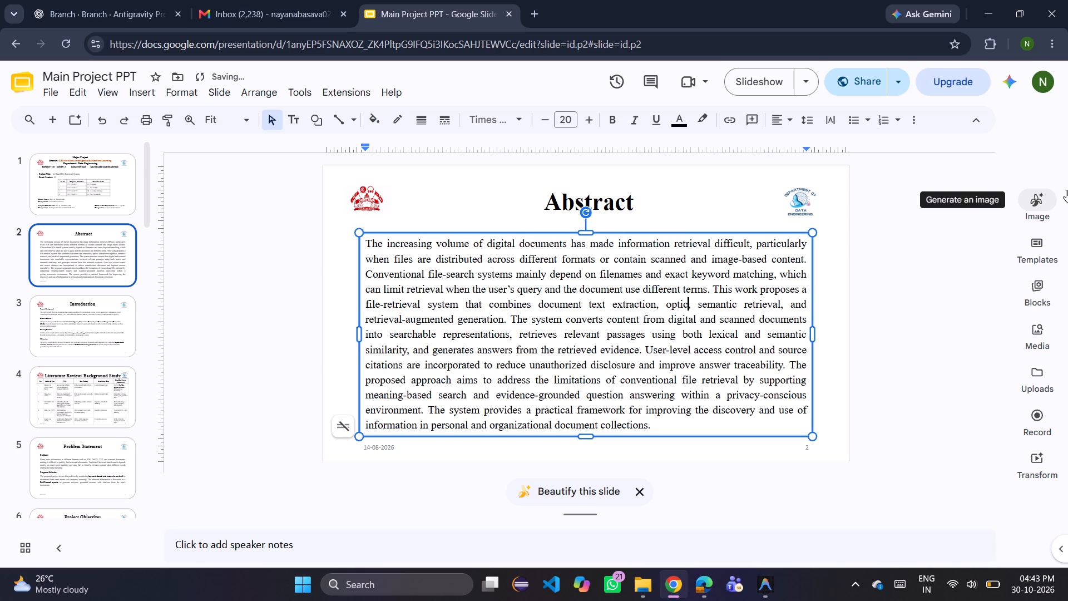
pyautogui.press('BackSpace')
pyautogui.press('BackSpace')
pyautogui.press('BackSpace')
pyautogui.press('BackSpace')
pyautogui.press('BackSpace')
pyautogui.press('BackSpace')
pyautogui.press('BackSpace')
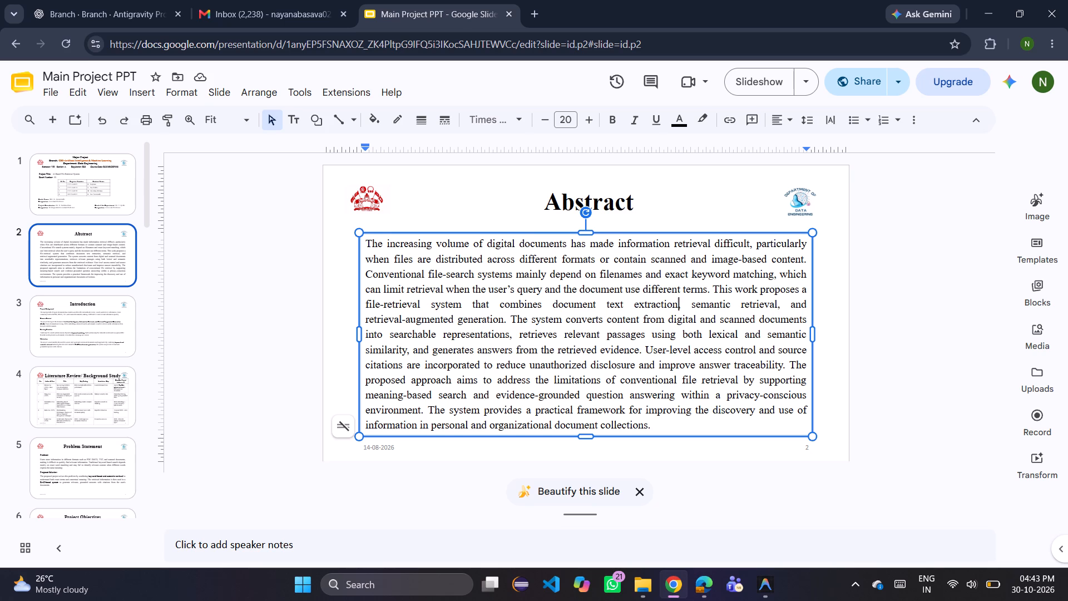
pyautogui.click(243, 336)
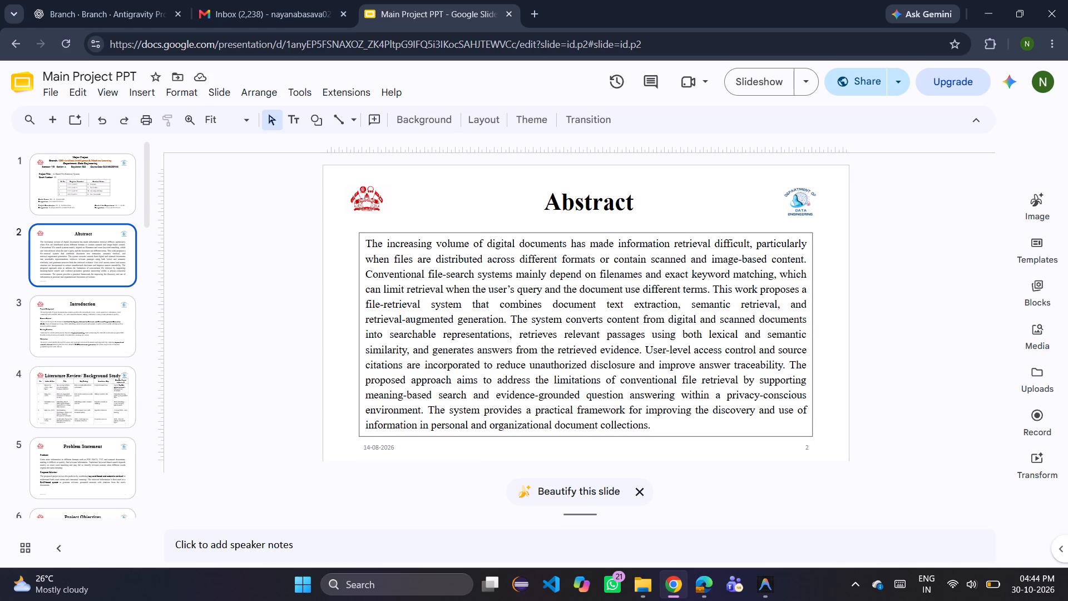
# Delete "within a privacy-conscious environment" from the Abstract so that sentence ends at "evidence-grounded question answering".
pyautogui.click(419, 410)
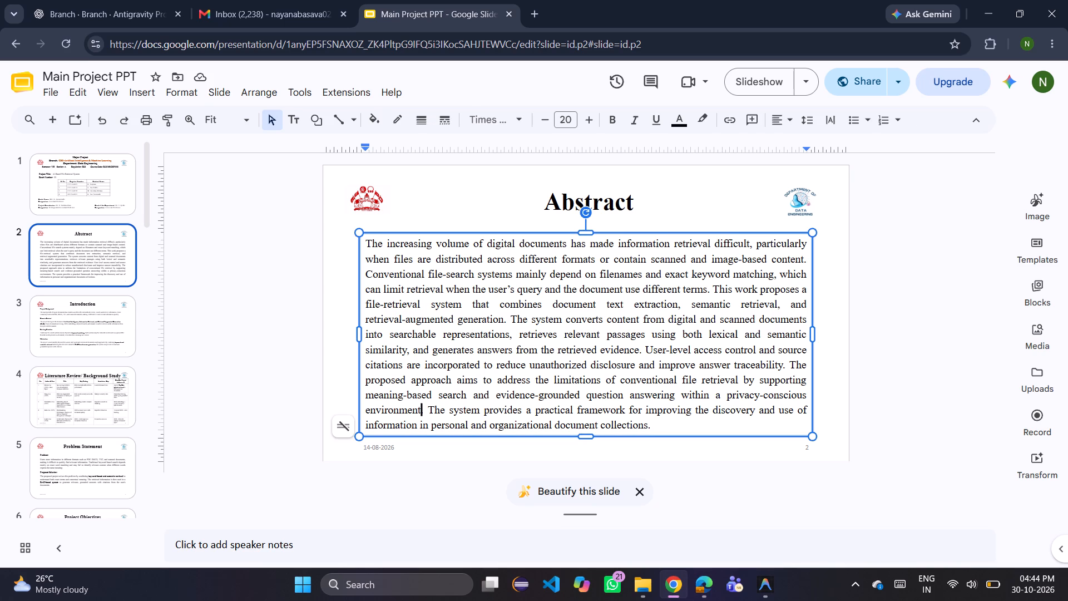
pyautogui.press('BackSpace')
pyautogui.press('BackSpace')
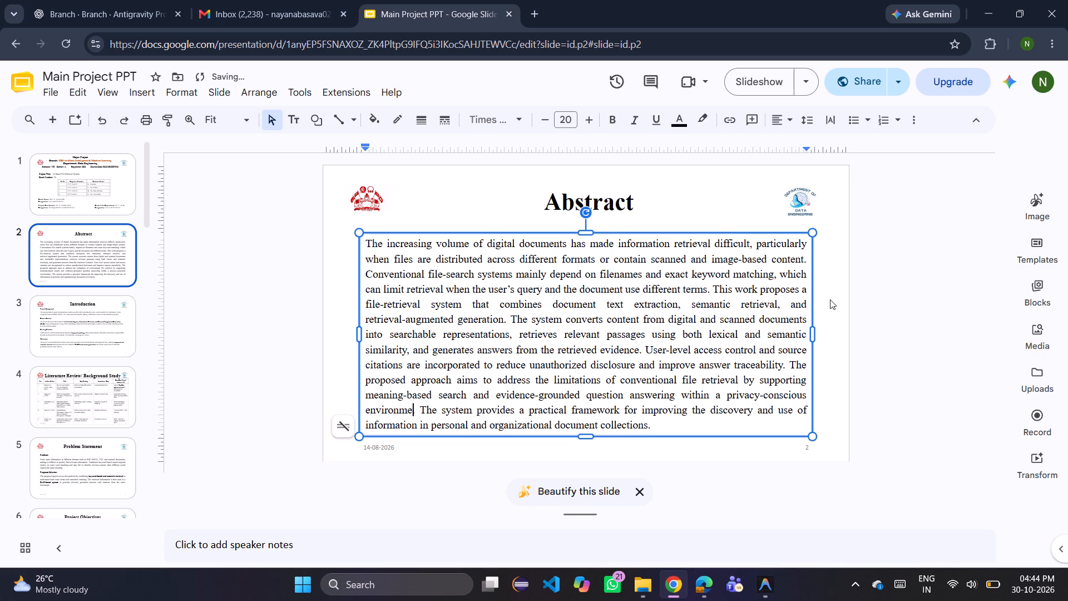
pyautogui.press('BackSpace')
pyautogui.press('BackSpace')
pyautogui.press('BackSpace')
pyautogui.press('BackSpace')
pyautogui.press('BackSpace')
pyautogui.press('BackSpace')
pyautogui.press('BackSpace')
pyautogui.press('BackSpace')
pyautogui.press('BackSpace')
pyautogui.press('BackSpace')
pyautogui.press('BackSpace')
pyautogui.press('BackSpace')
pyautogui.press('BackSpace')
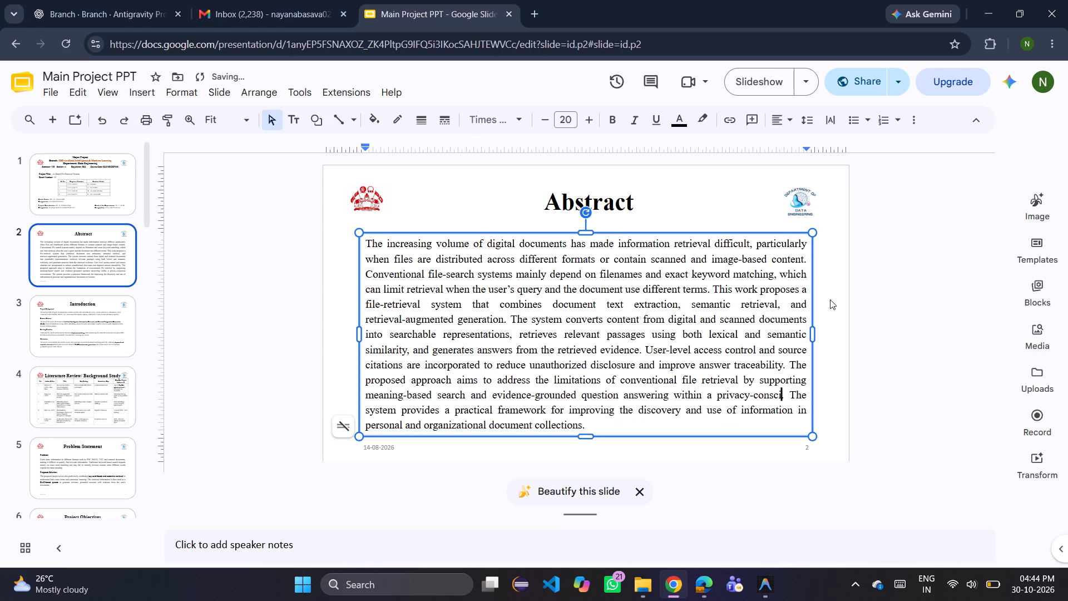
pyautogui.press('BackSpace')
pyautogui.press('BackSpace')
pyautogui.press('BackSpace')
pyautogui.press('BackSpace')
pyautogui.press('BackSpace')
pyautogui.press('BackSpace')
pyautogui.press('BackSpace')
pyautogui.press('BackSpace')
pyautogui.press('BackSpace')
pyautogui.press('BackSpace')
pyautogui.press('BackSpace')
pyautogui.press('BackSpace')
pyautogui.press('BackSpace')
pyautogui.press('BackSpace')
pyautogui.press('BackSpace')
pyautogui.press('BackSpace')
pyautogui.press('BackSpace')
pyautogui.press('BackSpace')
pyautogui.press('BackSpace')
pyautogui.press('BackSpace')
pyautogui.press('BackSpace')
pyautogui.press('BackSpace')
pyautogui.press('BackSpace')
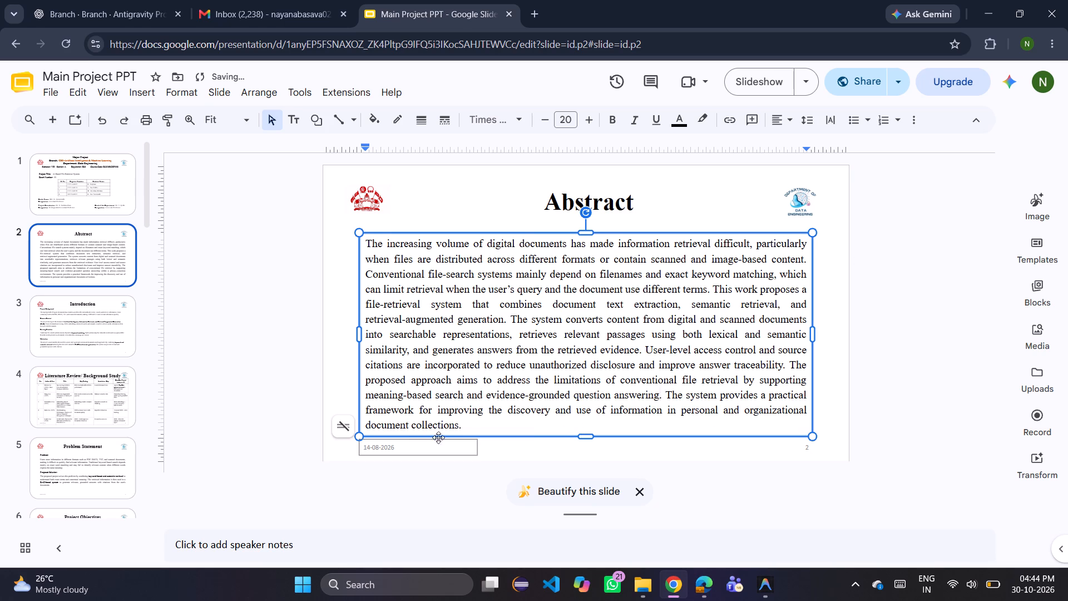
pyautogui.click(464, 426)
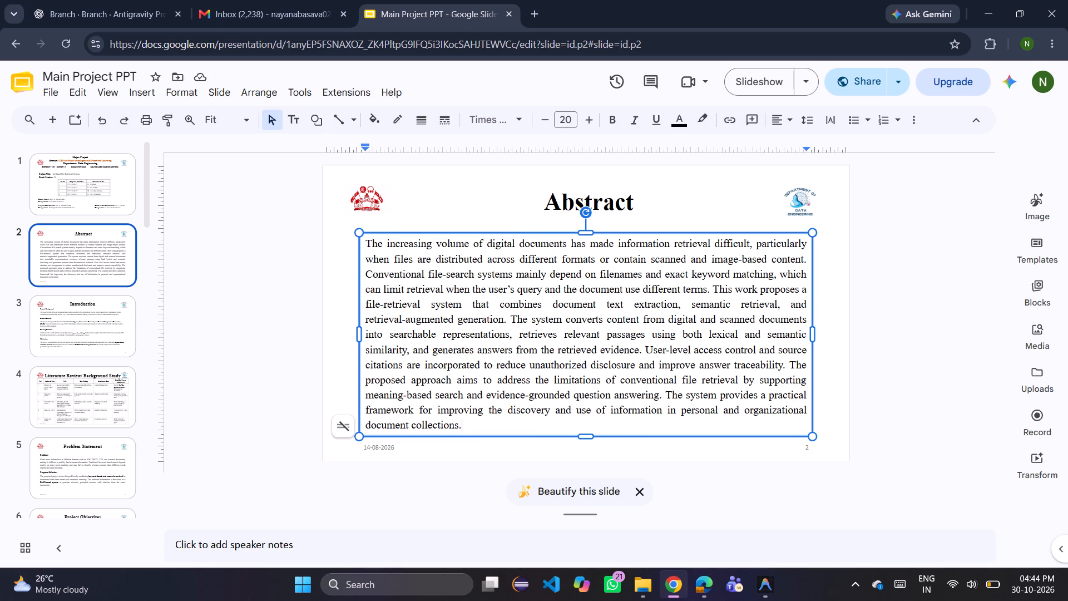
pyautogui.click(255, 397)
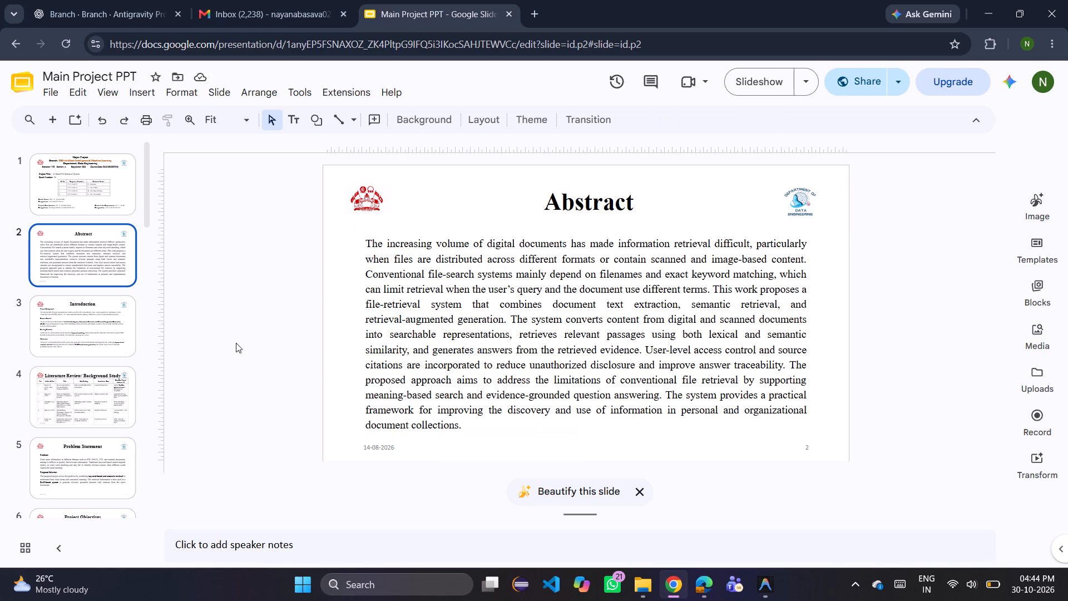
# On the Introduction slide, delete ", and scanned documents," after "TXT" in the Project Background paragraph.
pyautogui.click(86, 346)
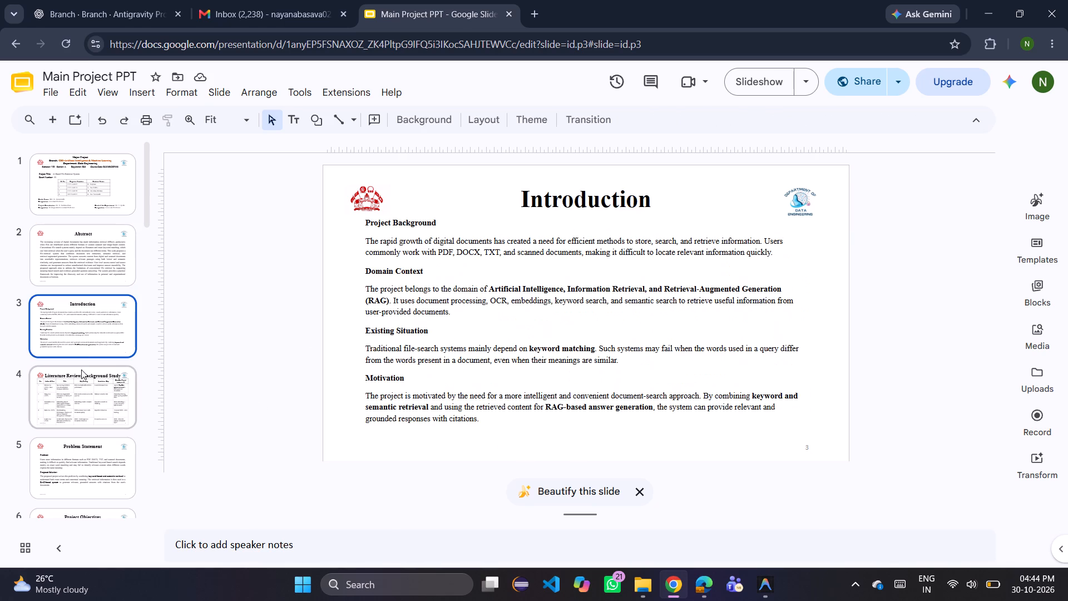
pyautogui.click(79, 385)
pyautogui.scroll(-2, 72, 356)
pyautogui.click(66, 196)
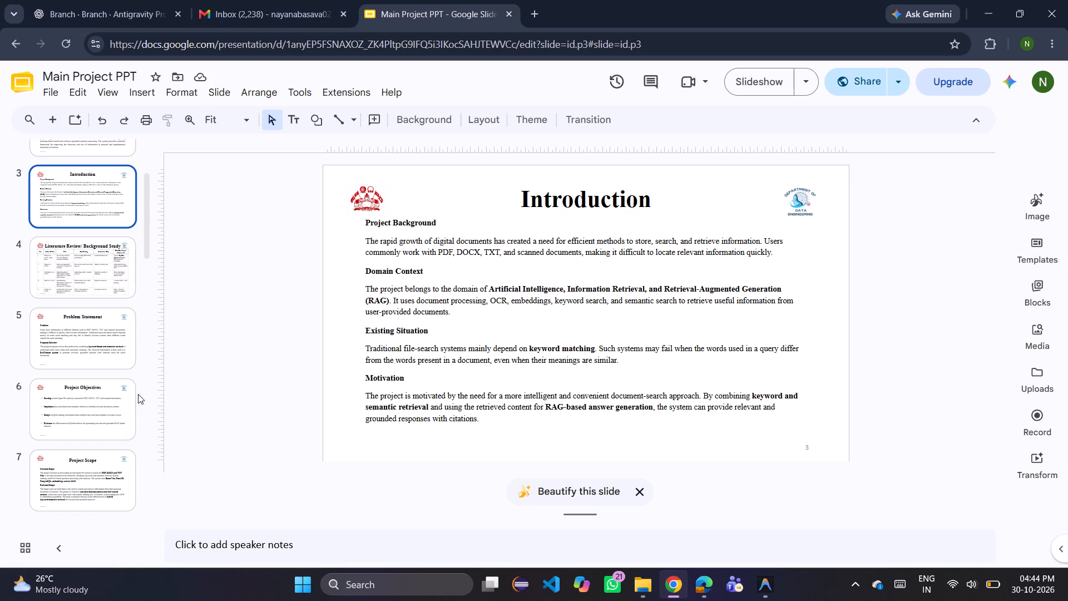
pyautogui.click(63, 411)
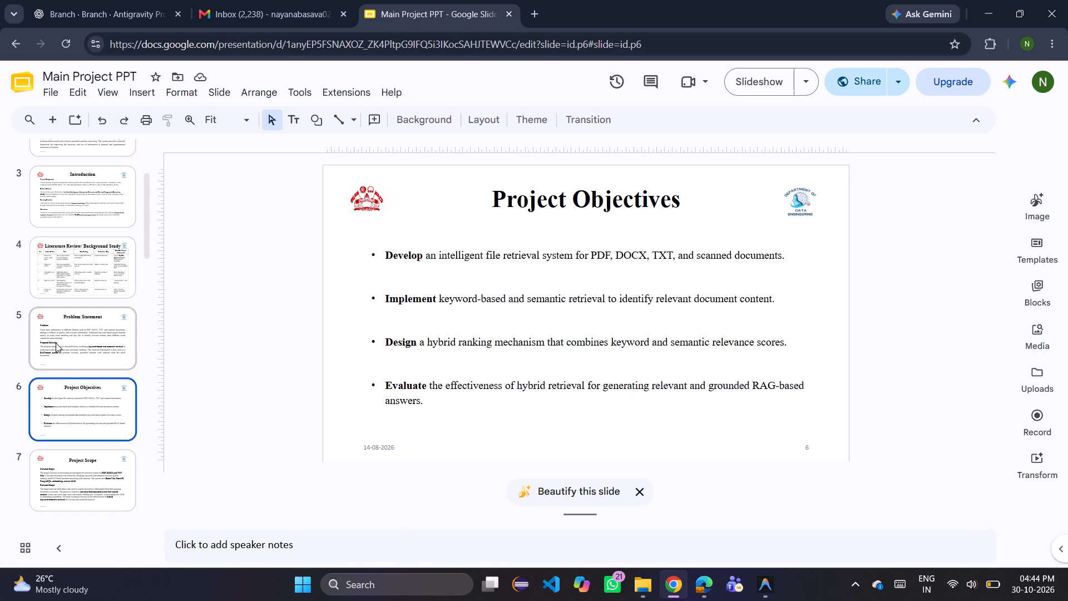
pyautogui.click(56, 343)
pyautogui.click(62, 204)
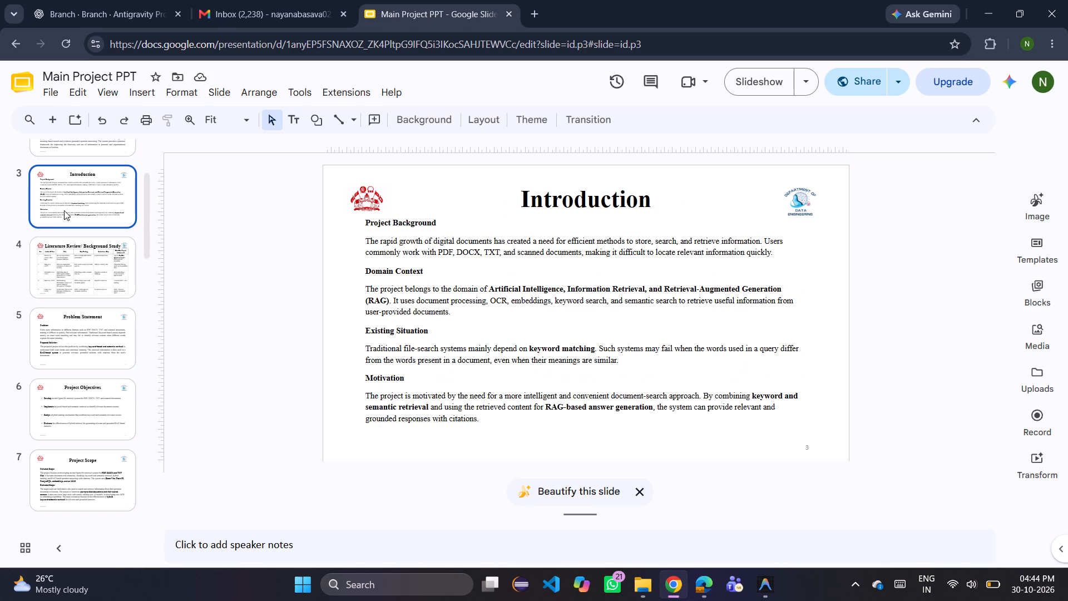
pyautogui.click(580, 253)
pyautogui.press('BackSpace')
pyautogui.press('BackSpace')
pyautogui.press('BackSpace')
pyautogui.press('BackSpace')
pyautogui.press('BackSpace')
pyautogui.press('BackSpace')
pyautogui.press('BackSpace')
pyautogui.press('BackSpace')
pyautogui.press('BackSpace')
pyautogui.press('BackSpace')
pyautogui.press('BackSpace')
pyautogui.press('BackSpace')
pyautogui.press('BackSpace')
pyautogui.press('BackSpace')
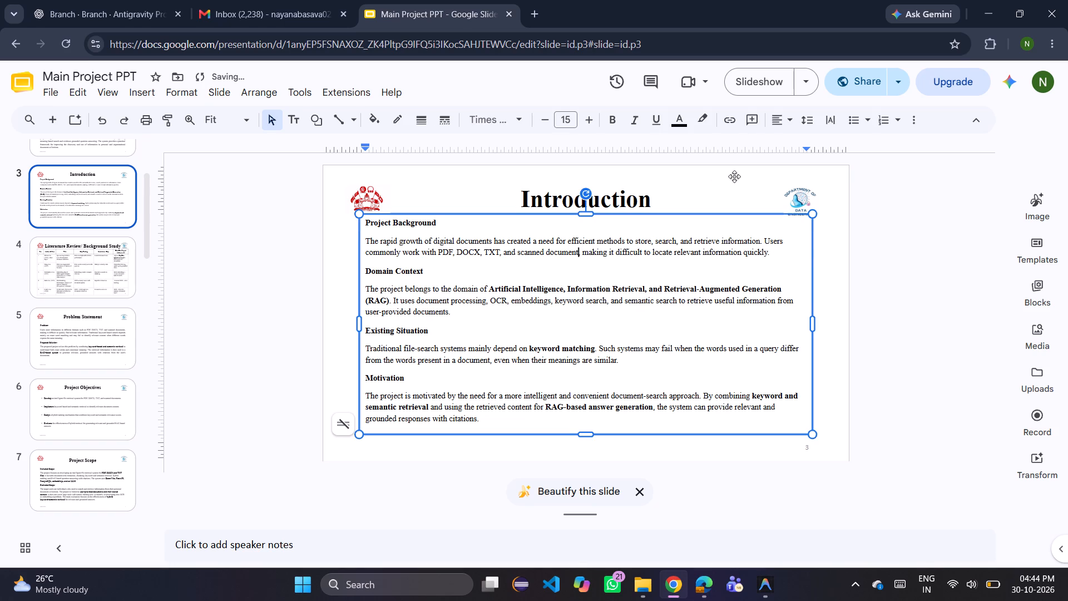
pyautogui.press('BackSpace')
pyautogui.press('BackSpace')
pyautogui.press('BackSpace')
pyautogui.press('BackSpace')
pyautogui.press('BackSpace')
pyautogui.press('BackSpace')
pyautogui.press('BackSpace')
pyautogui.press('BackSpace')
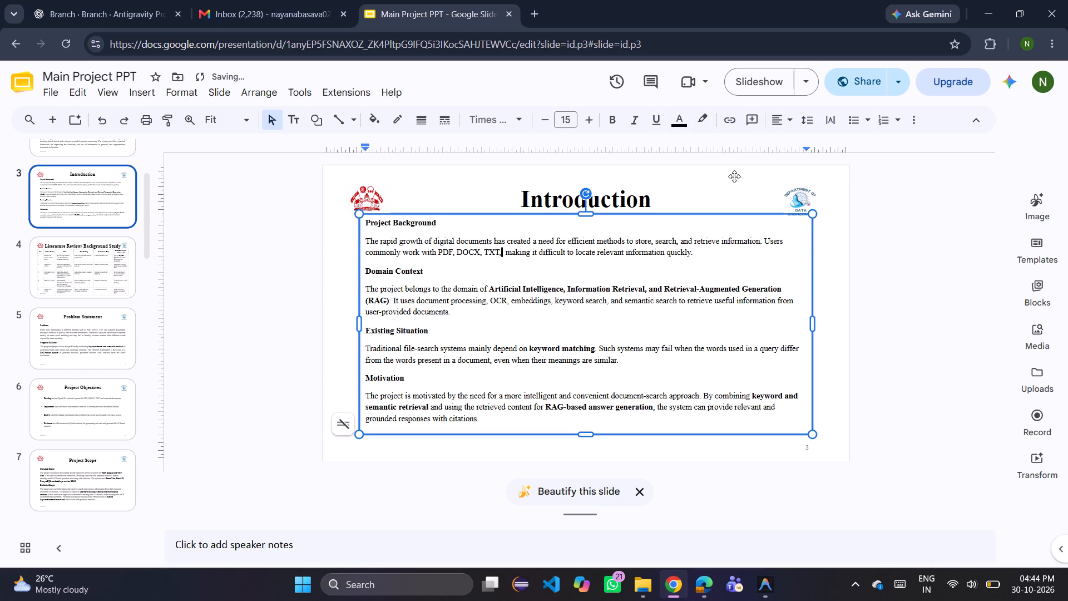
pyautogui.press('BackSpace')
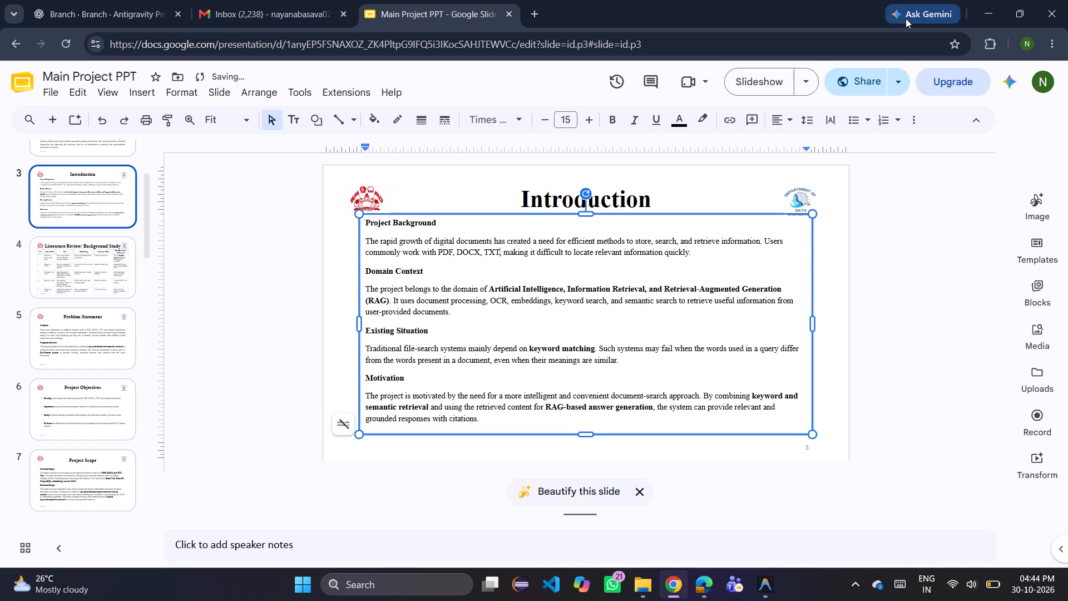
pyautogui.press('Right')
pyautogui.press('BackSpace')
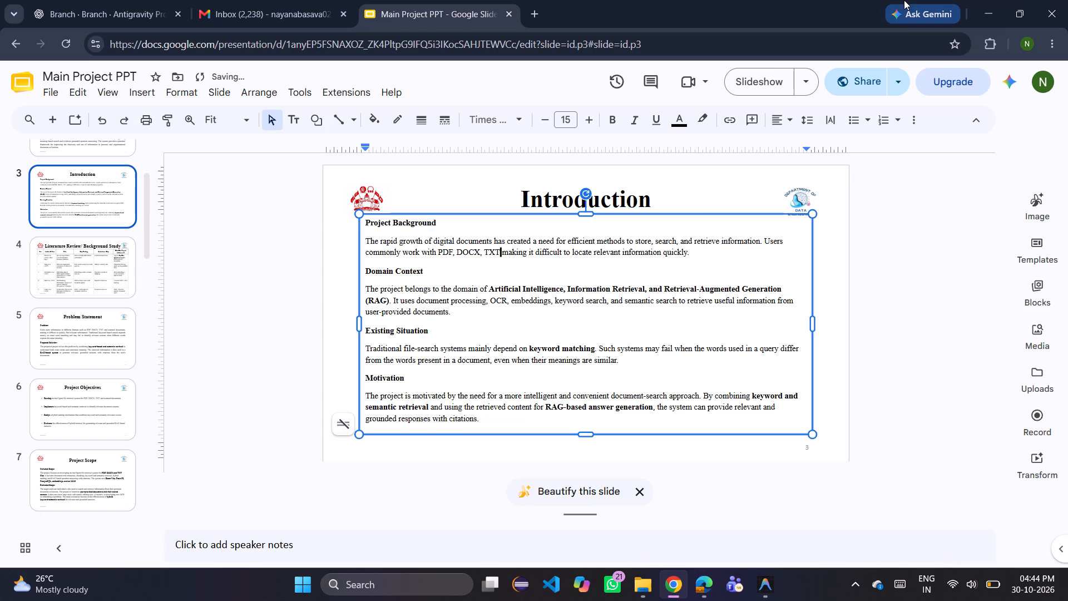
# Check the remaining Introduction paragraphs and the Problem Statement, Project Objectives and Project Scope slides for wording on OCR and scanned documents.
pyautogui.click(518, 304)
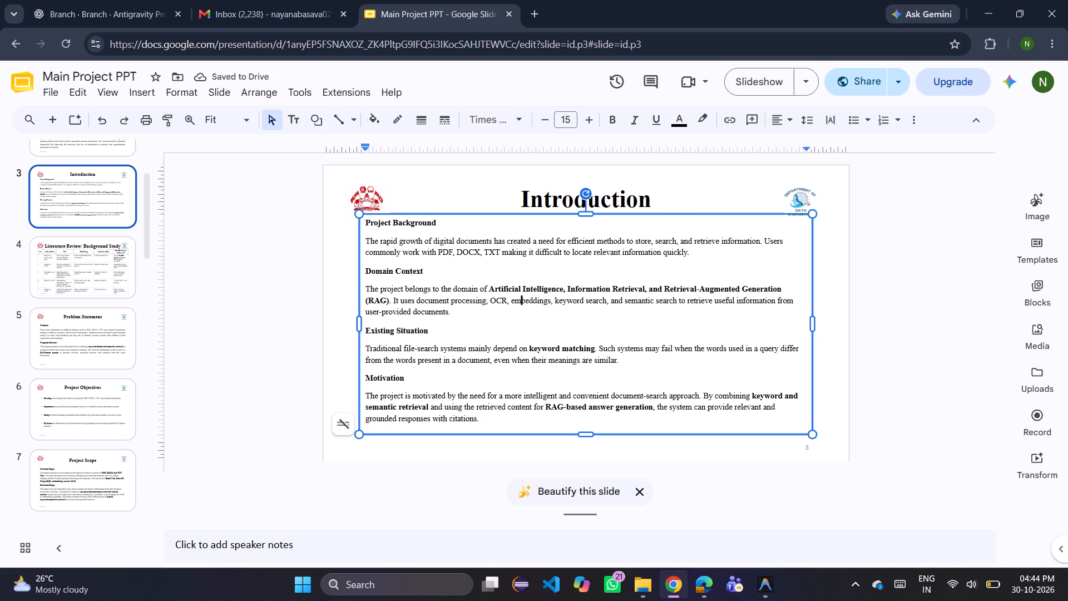
pyautogui.click(484, 305)
pyautogui.click(408, 299)
pyautogui.click(428, 363)
pyautogui.click(482, 416)
pyautogui.click(399, 397)
pyautogui.click(370, 343)
pyautogui.click(76, 336)
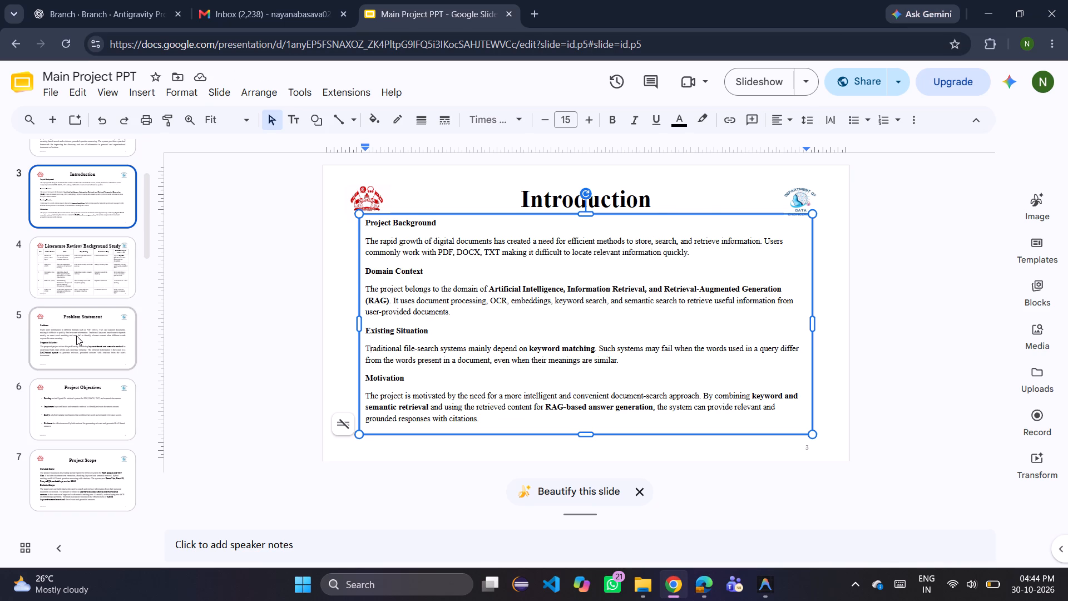
pyautogui.click(80, 388)
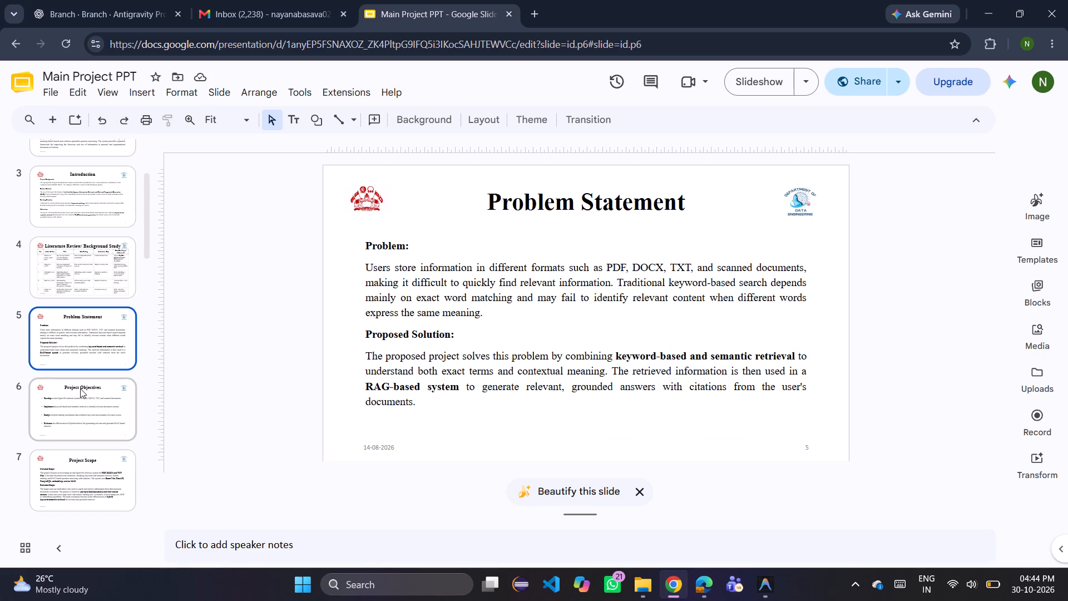
pyautogui.scroll(-3, 83, 363)
pyautogui.click(78, 280)
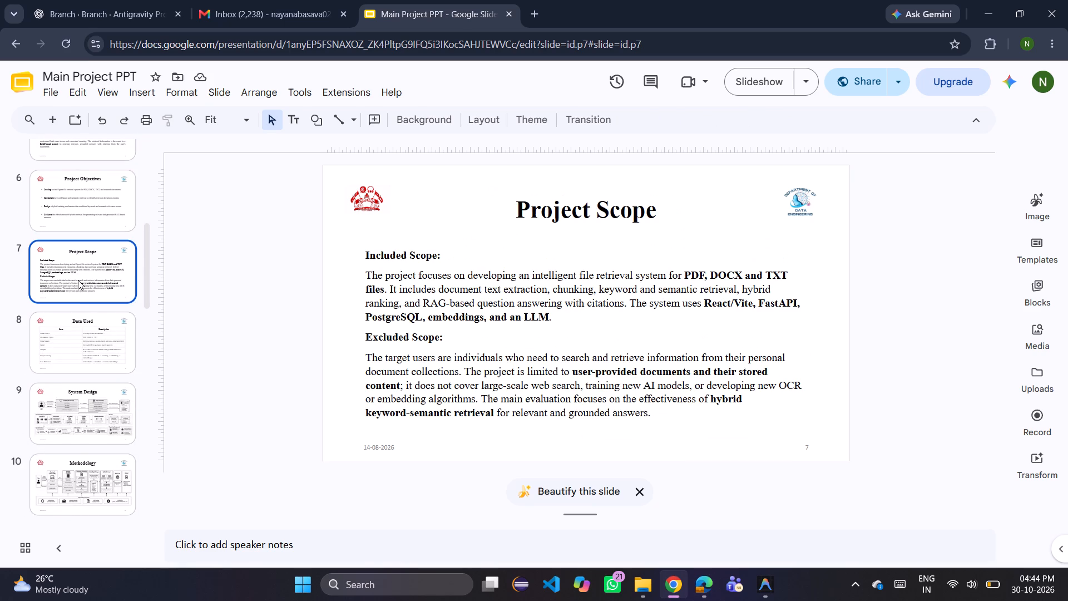
# On the Project Objectives slide, replace ", and scanned documents" in the Develop bullet with "files".
pyautogui.click(72, 214)
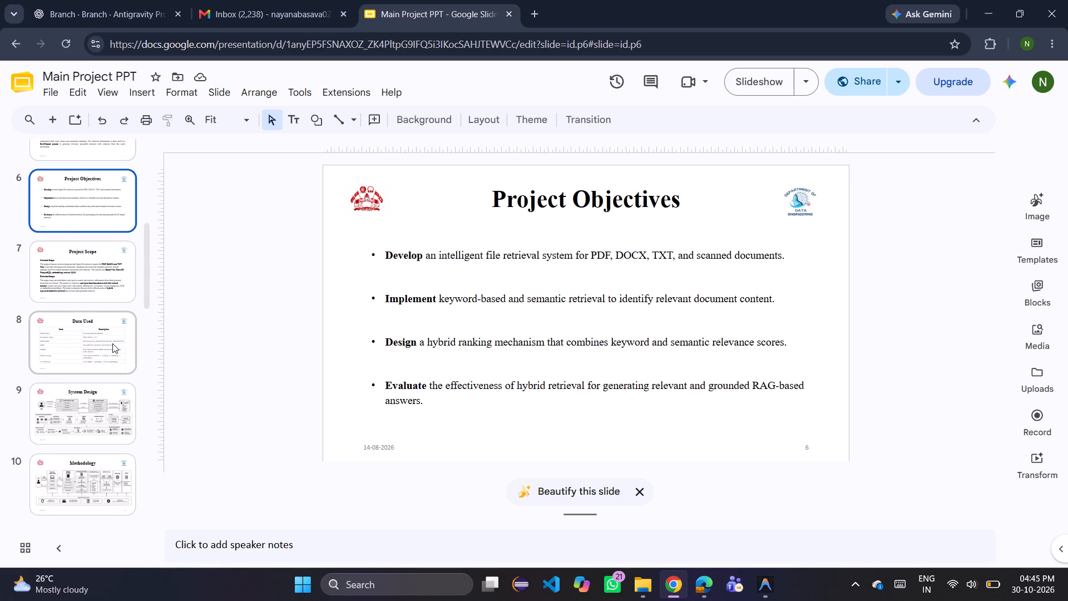
pyautogui.scroll(-4, 36, 367)
pyautogui.click(82, 253)
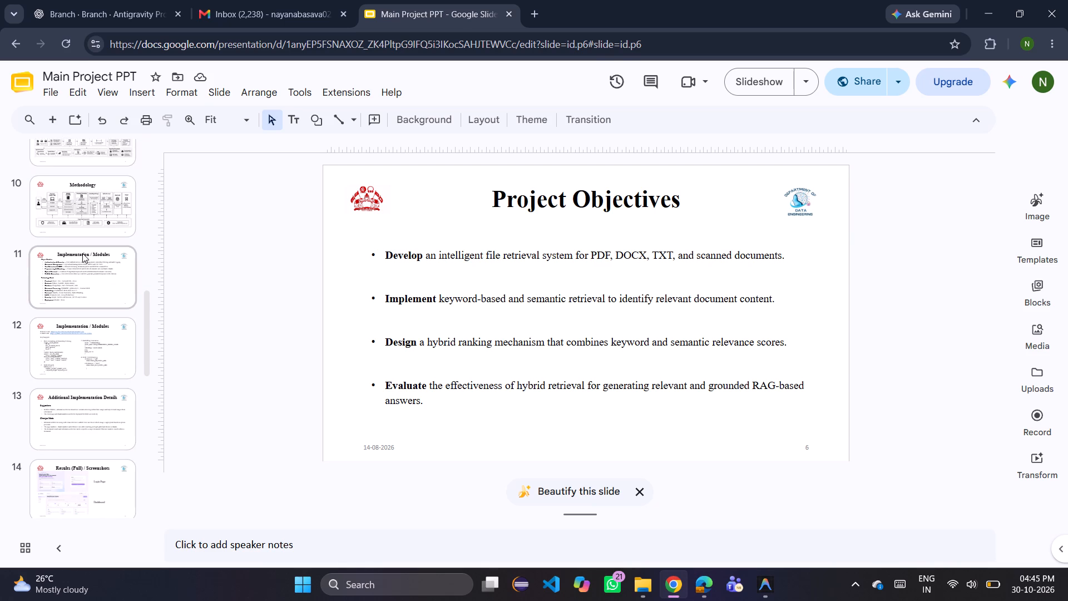
pyautogui.scroll(4, 82, 253)
pyautogui.click(91, 202)
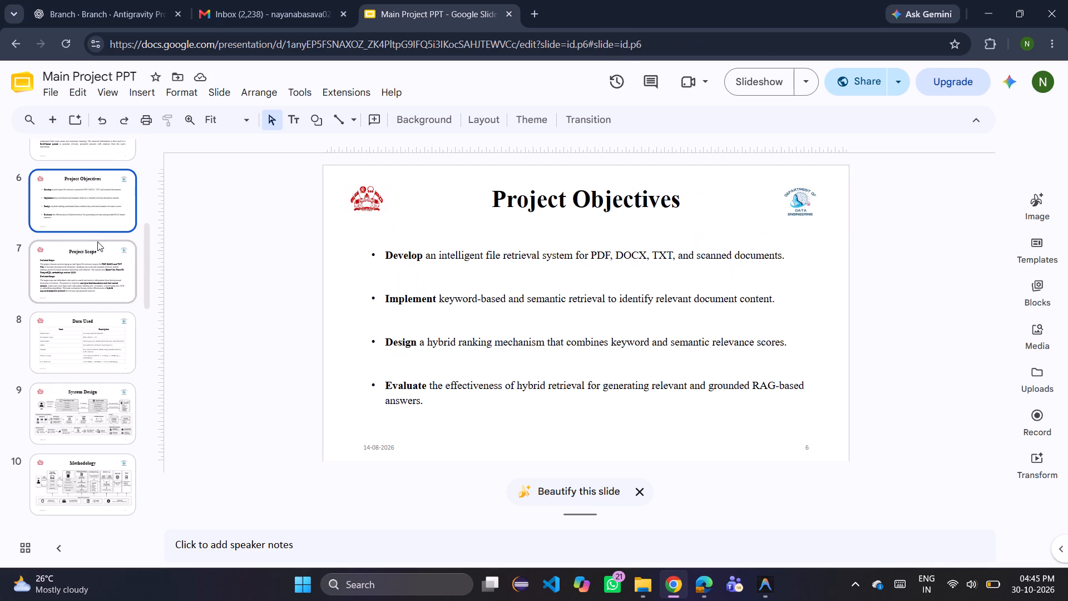
pyautogui.click(780, 255)
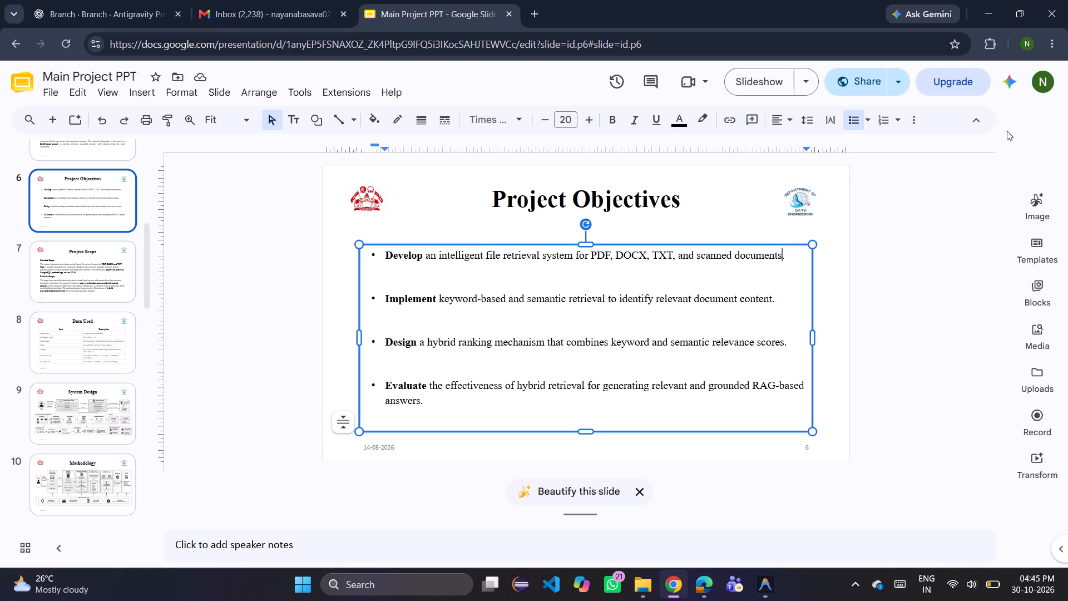
pyautogui.press('BackSpace')
pyautogui.press('BackSpace')
pyautogui.press('BackSpace')
pyautogui.press('BackSpace')
pyautogui.press('BackSpace')
pyautogui.press('BackSpace')
pyautogui.press('BackSpace')
pyautogui.press('BackSpace')
pyautogui.press('BackSpace')
pyautogui.press('BackSpace')
pyautogui.press('BackSpace')
pyautogui.press('BackSpace')
pyautogui.press('BackSpace')
pyautogui.press('BackSpace')
pyautogui.press('BackSpace')
pyautogui.press('BackSpace')
pyautogui.press('BackSpace')
pyautogui.press('BackSpace')
pyautogui.press('BackSpace')
pyautogui.press('BackSpace')
pyautogui.press('BackSpace')
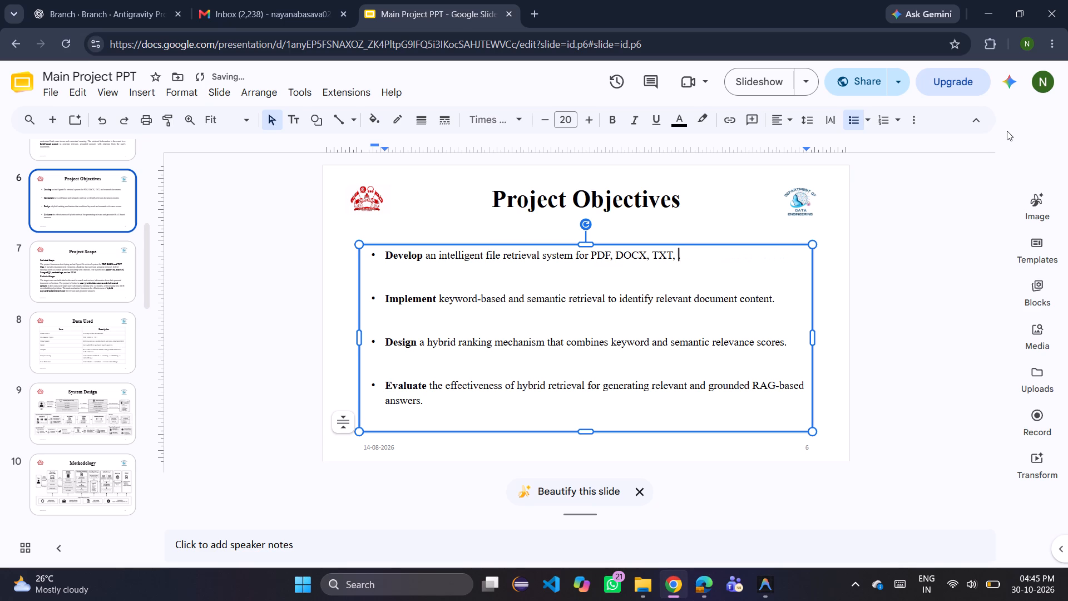
pyautogui.press('BackSpace')
pyautogui.press('BackSpace')
pyautogui.press('space')
pyautogui.write('files')
# In the Develop bullet, replace the comma after "DOCX" with "and" so the list reads "PDF, DOCX and TXT files".
pyautogui.click(622, 272)
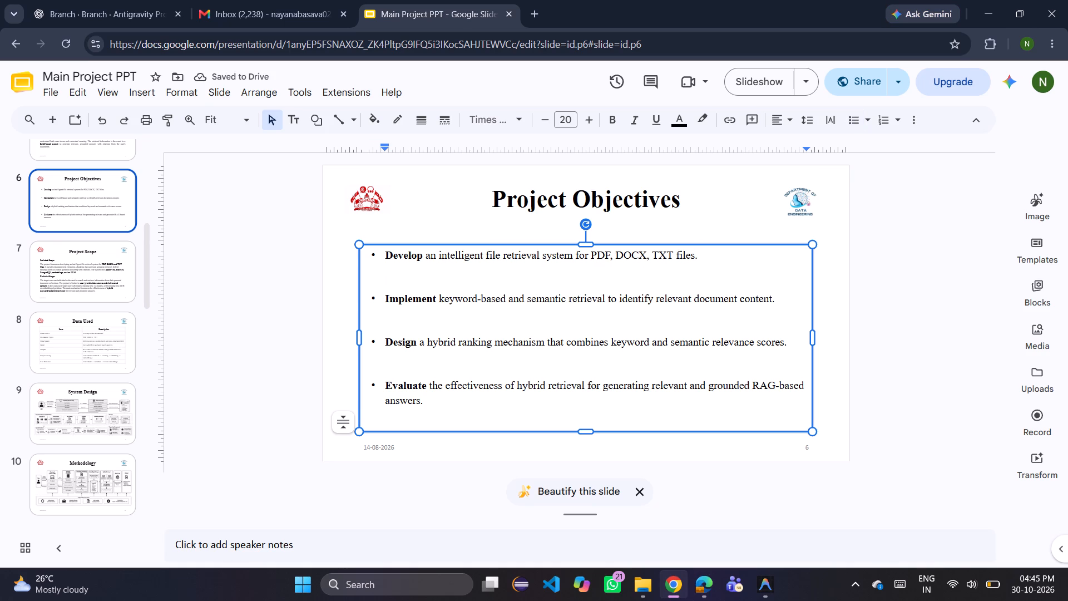
pyautogui.press('Up')
pyautogui.press('Right')
pyautogui.press('Right')
pyautogui.press('Right')
pyautogui.press('Right')
pyautogui.press('Right')
pyautogui.press('Right')
pyautogui.press('Right')
pyautogui.press('Right')
pyautogui.press('Right')
pyautogui.press('Right')
pyautogui.press('Right')
pyautogui.press('Right')
pyautogui.press('Right')
pyautogui.press('Right')
pyautogui.press('Right')
pyautogui.press('Right')
pyautogui.press('Right')
pyautogui.press('Right')
pyautogui.press('Right')
pyautogui.press('Right')
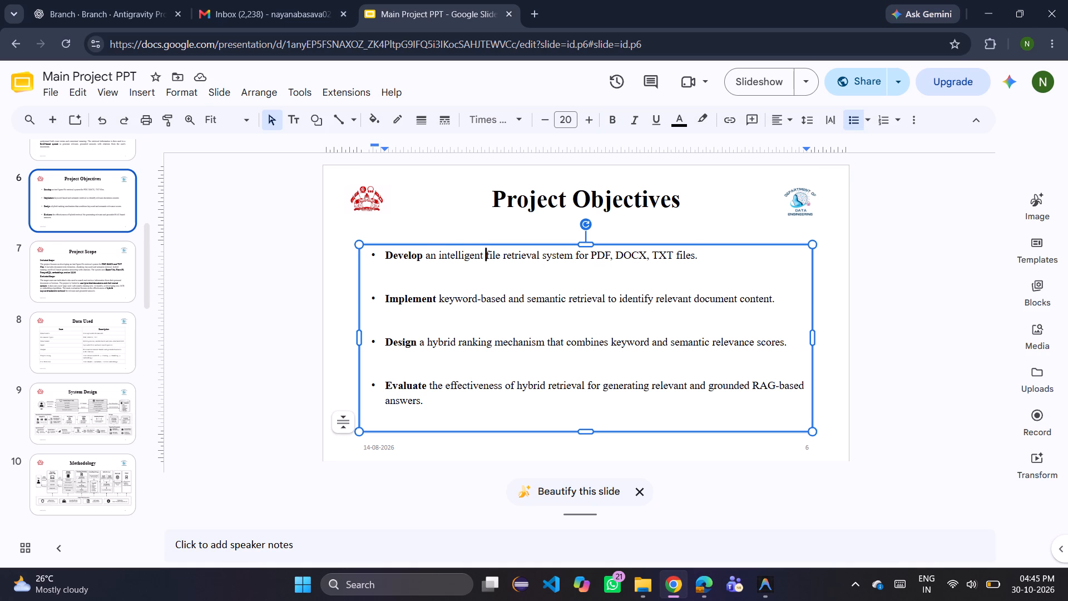
pyautogui.press('Right')
pyautogui.press('BackSpace')
pyautogui.press('space')
pyautogui.write('and')
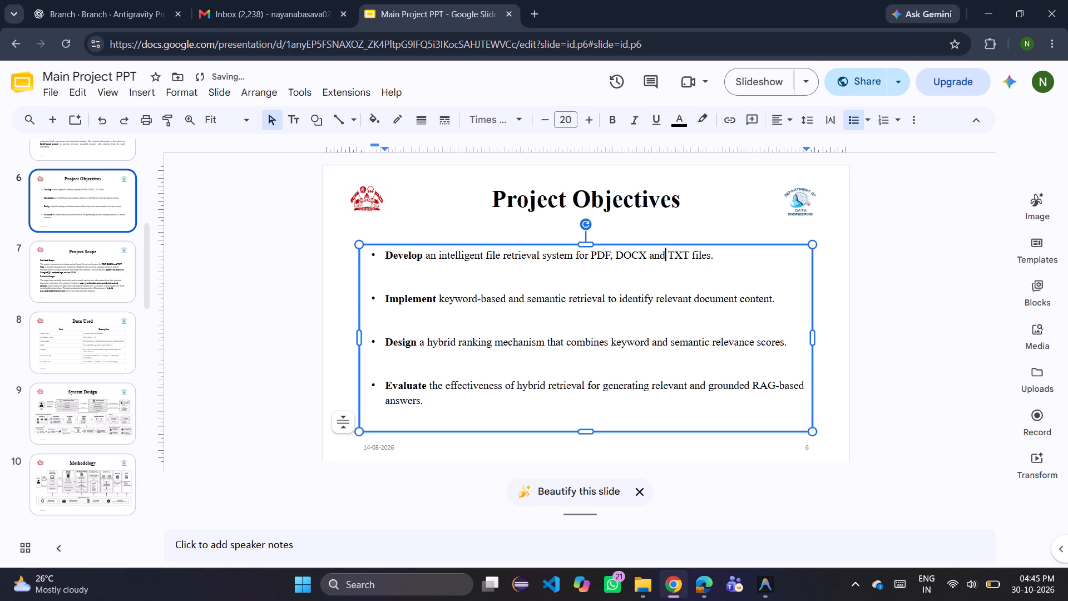
# In the Data Used table, delete "/OCR" from the Preprocessing description, leaving "Text extraction" as the first stage.
pyautogui.click(91, 286)
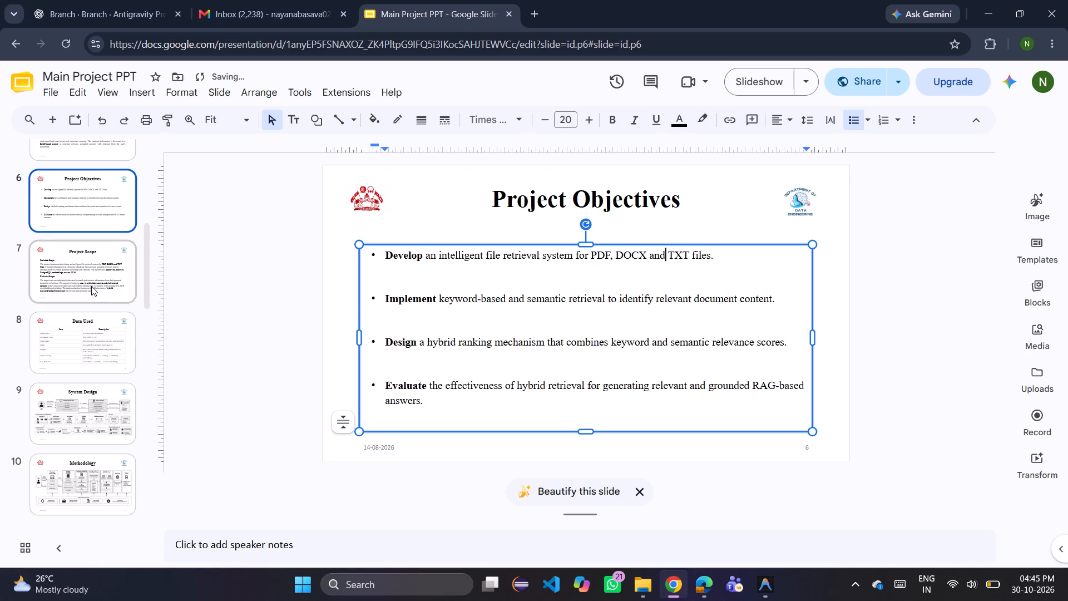
pyautogui.click(91, 347)
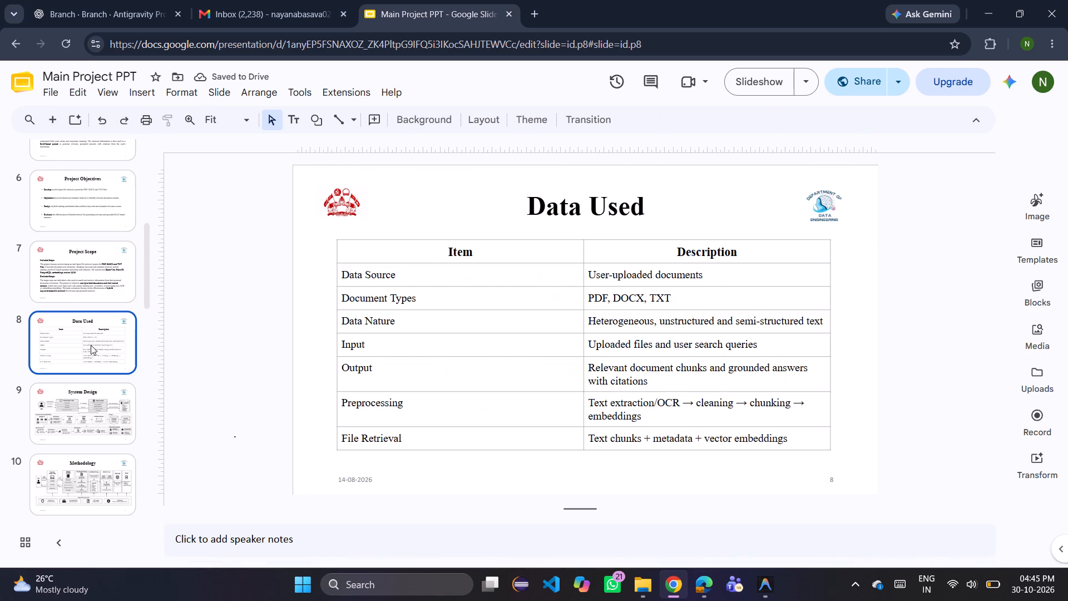
pyautogui.scroll(-4, 65, 373)
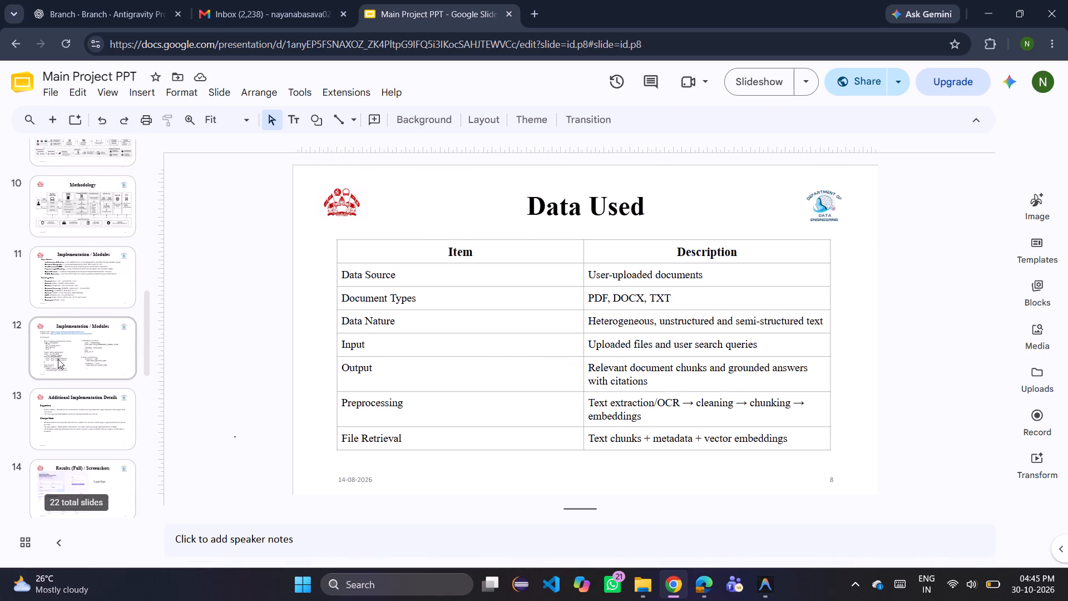
pyautogui.click(58, 359)
pyautogui.scroll(3, 75, 389)
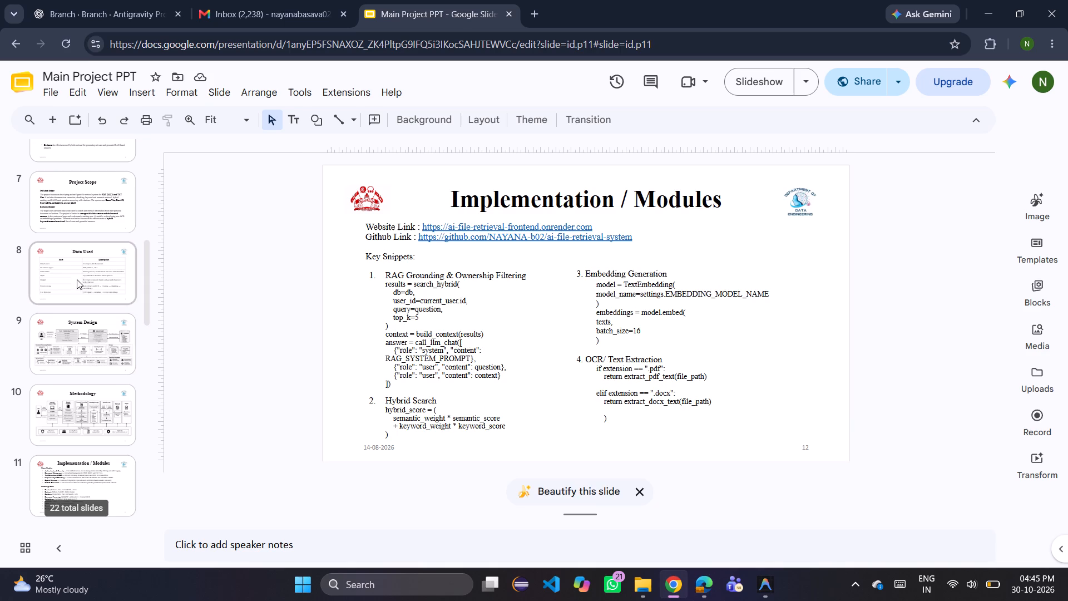
pyautogui.click(78, 272)
pyautogui.click(674, 393)
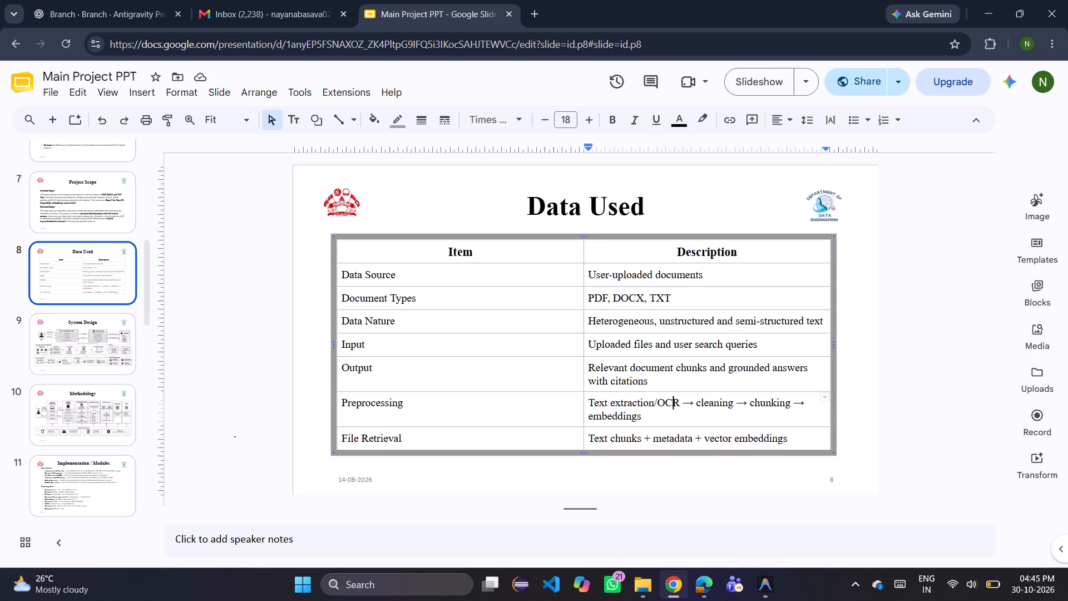
pyautogui.press('Right')
pyautogui.press('BackSpace')
pyautogui.press('BackSpace')
pyautogui.press('BackSpace')
pyautogui.press('BackSpace')
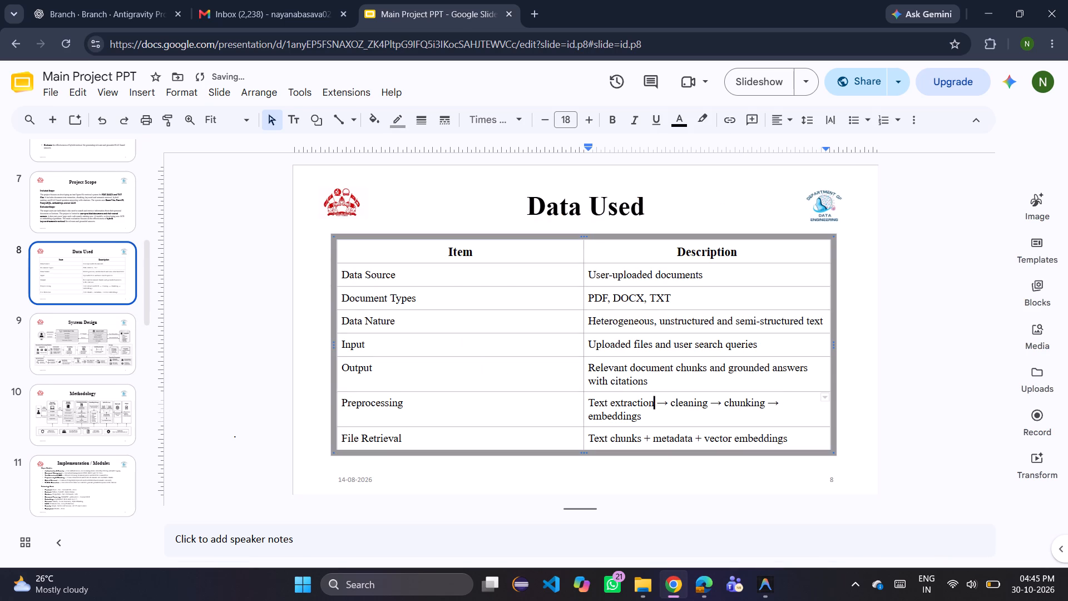
# Review the slides from Methodology through Implementation, Additional Implementation Details and Results to Conclusion for remaining OCR and scanned-document mentions.
pyautogui.click(107, 410)
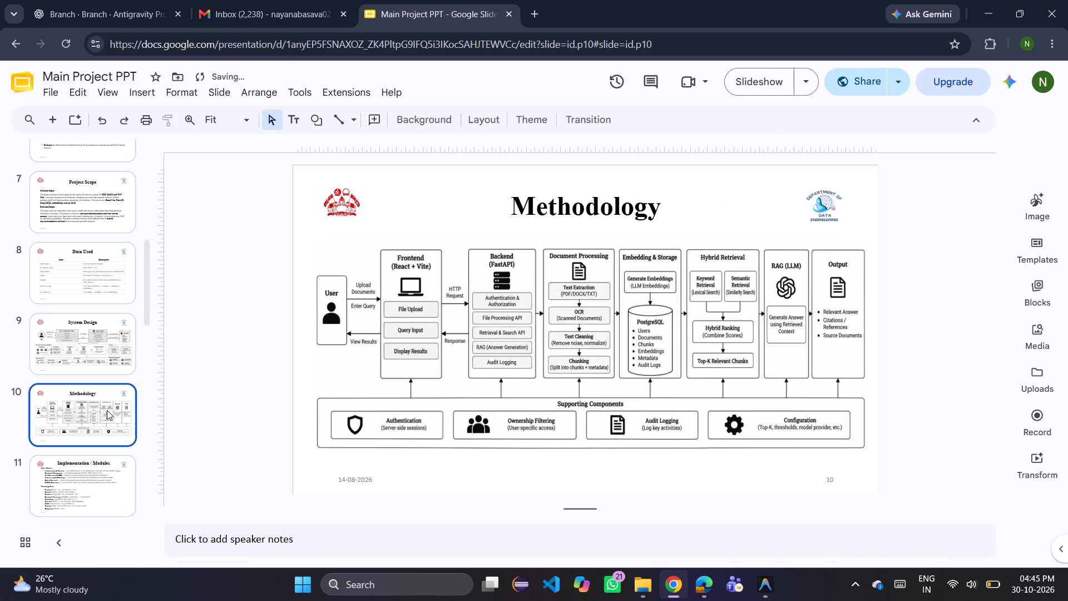
pyautogui.scroll(-4, 0, 310)
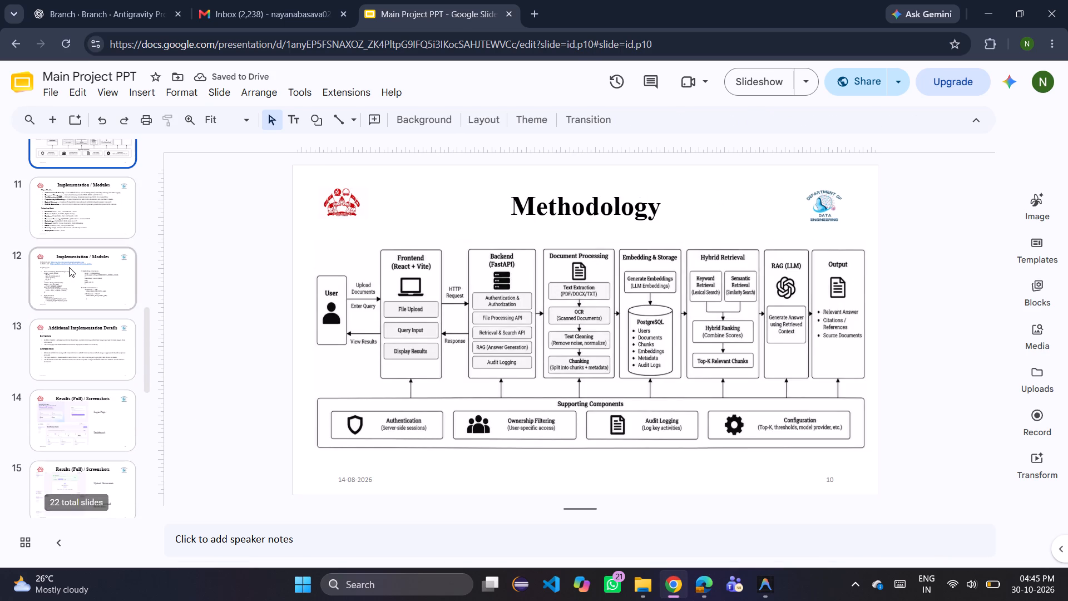
pyautogui.click(65, 278)
pyautogui.click(80, 327)
pyautogui.scroll(-3, 81, 327)
pyautogui.click(78, 280)
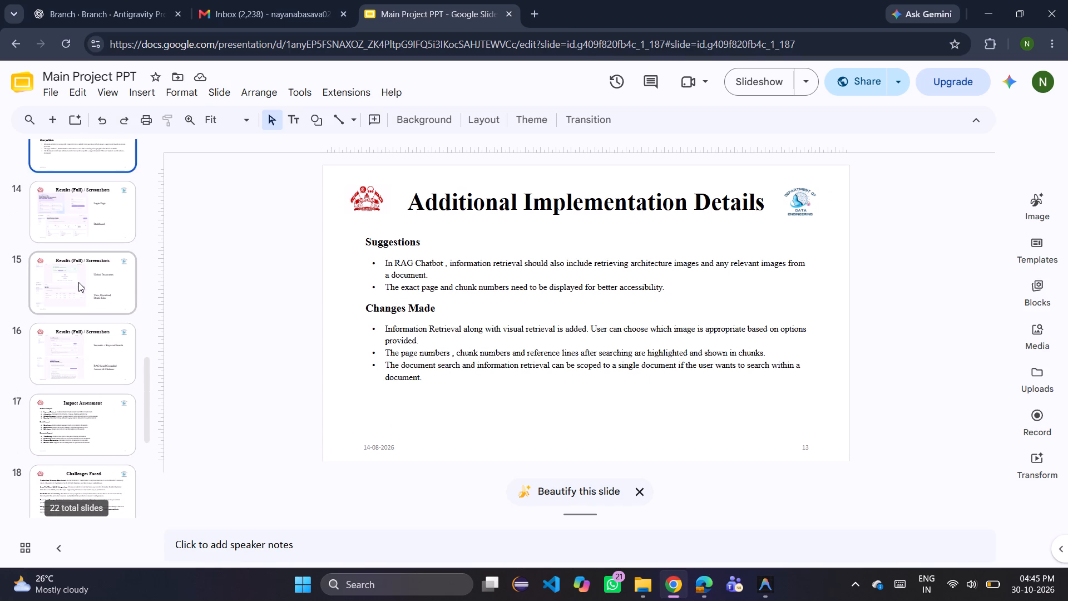
pyautogui.click(81, 349)
pyautogui.scroll(-2, 85, 382)
pyautogui.click(87, 377)
pyautogui.click(82, 420)
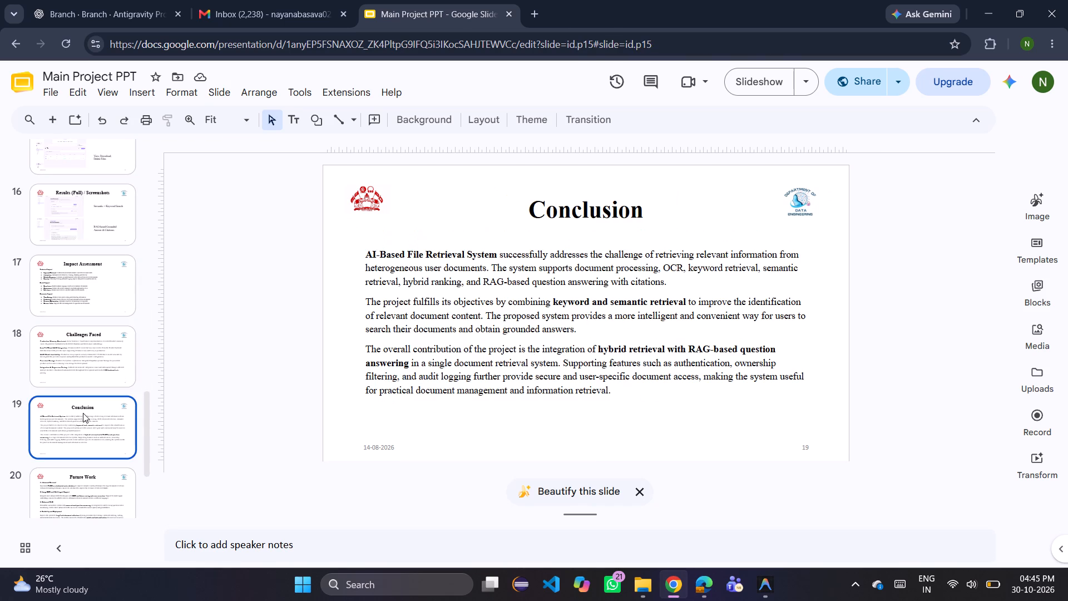
# Check the closing slides through References, and go back over Conclusion and the slides before it, for remaining OCR mentions.
pyautogui.scroll(-3, 83, 413)
pyautogui.click(83, 402)
pyautogui.scroll(-2, 83, 393)
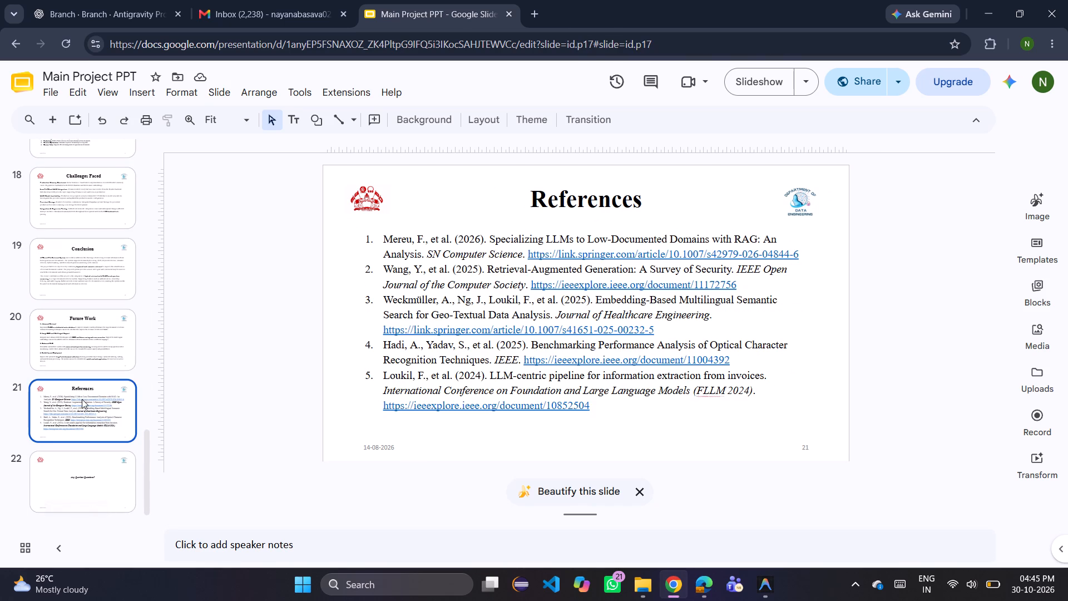
pyautogui.click(91, 256)
pyautogui.scroll(3, 86, 206)
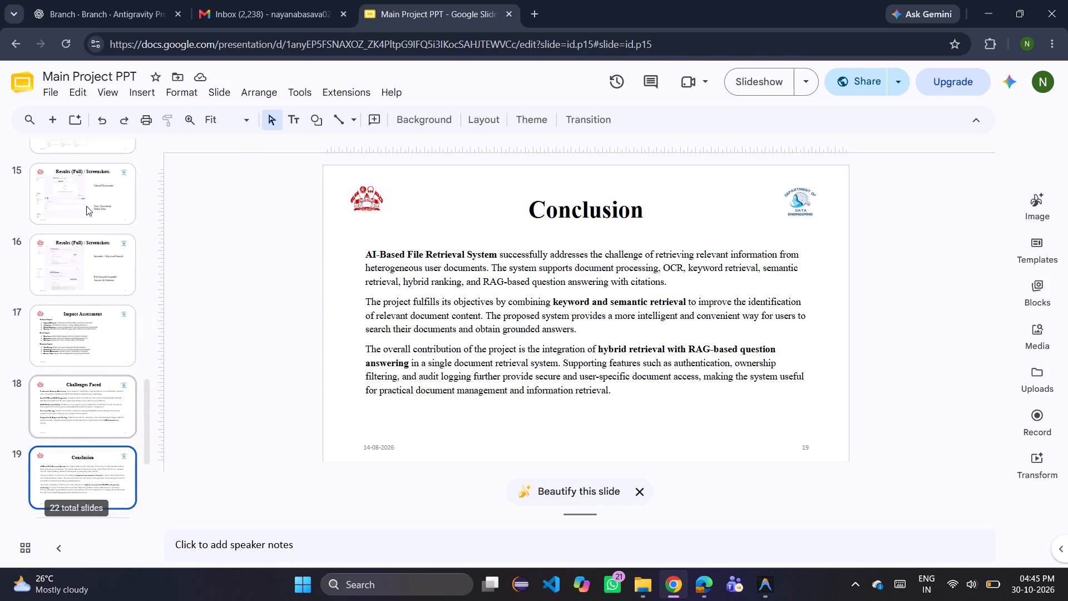
pyautogui.click(79, 323)
pyautogui.scroll(3, 80, 295)
pyautogui.click(82, 255)
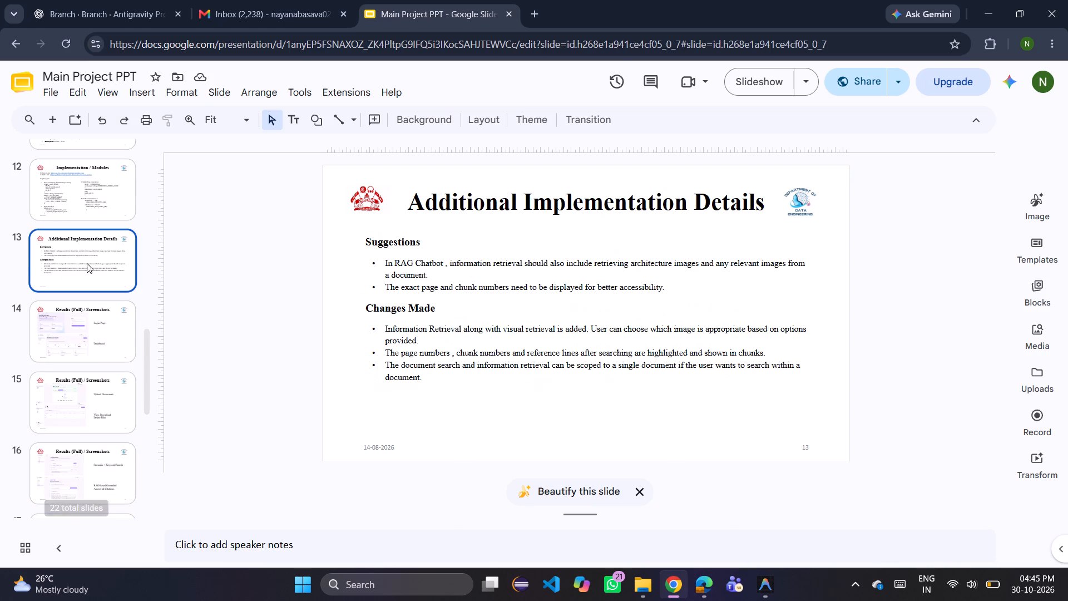
pyautogui.click(492, 336)
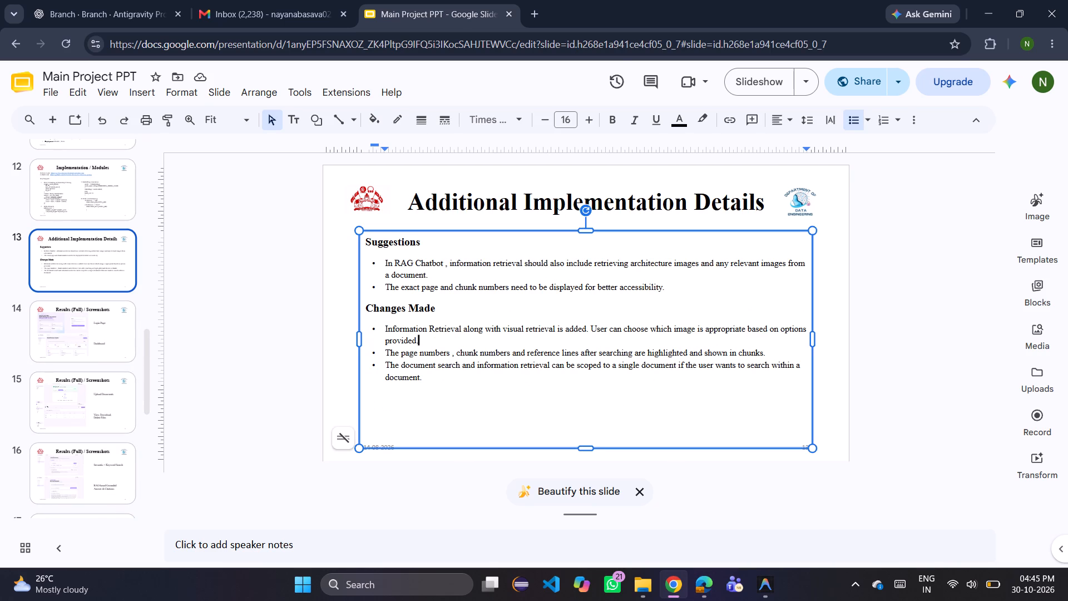
pyautogui.click(475, 341)
pyautogui.press('Down')
pyautogui.press('Right')
pyautogui.press('Right')
pyautogui.press('Right')
pyautogui.press('Right')
pyautogui.press('Right')
pyautogui.press('Right')
pyautogui.press('Right')
pyautogui.press('Right')
pyautogui.press('Right')
pyautogui.press('Right')
pyautogui.press('Right')
pyautogui.press('Right')
pyautogui.press('Right')
pyautogui.press('Right')
pyautogui.press('Right')
pyautogui.press('Right')
pyautogui.press('Right')
pyautogui.press('Right')
pyautogui.press('Right')
pyautogui.press('Right')
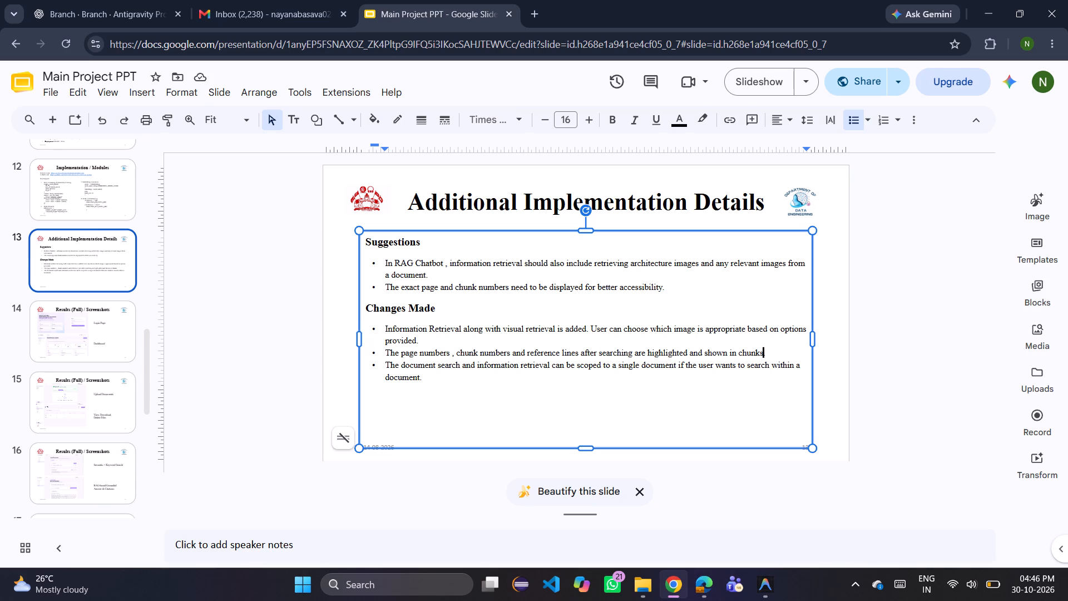